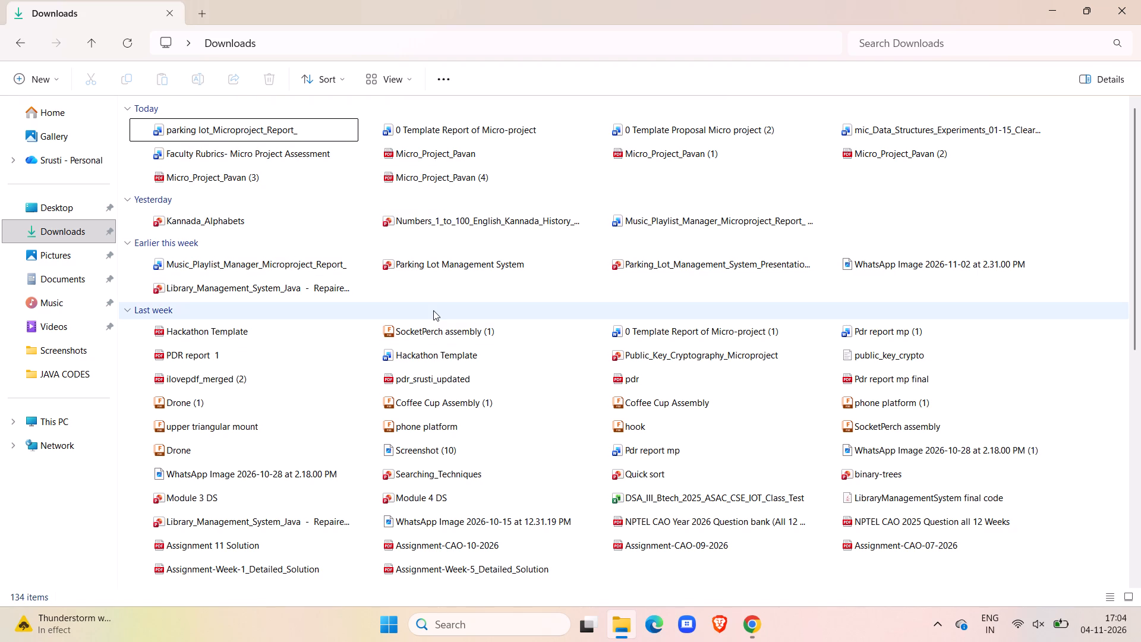
# Open the Word document "0 Template Report of Micro-project" from Downloads and look over its report sections.
pyautogui.doubleClick(521, 125)
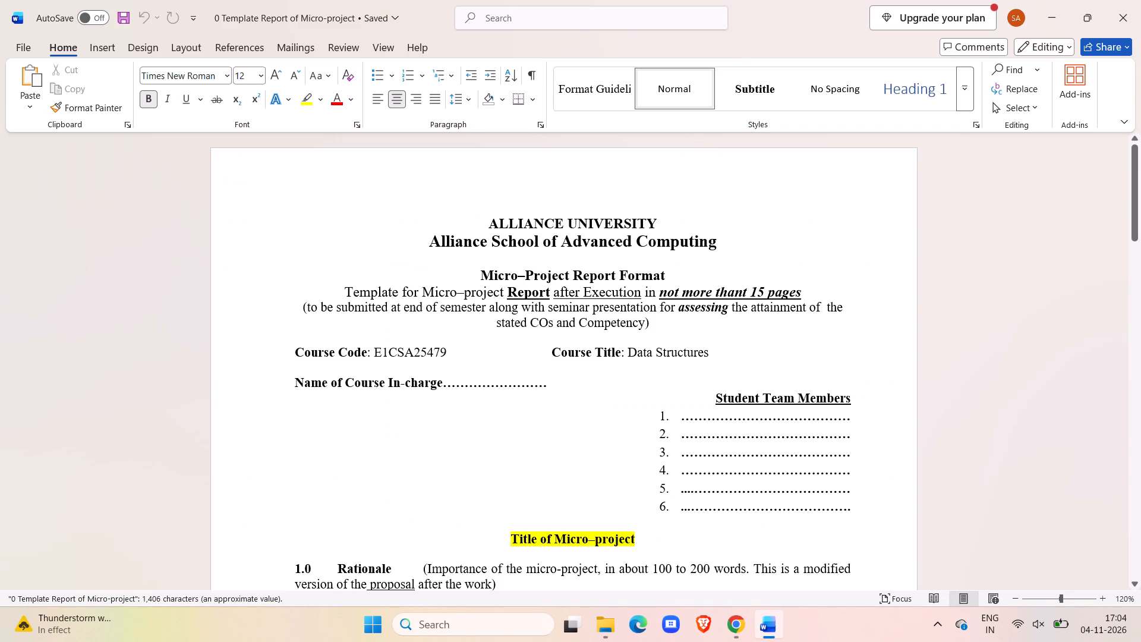
pyautogui.scroll(-5, 528, 365)
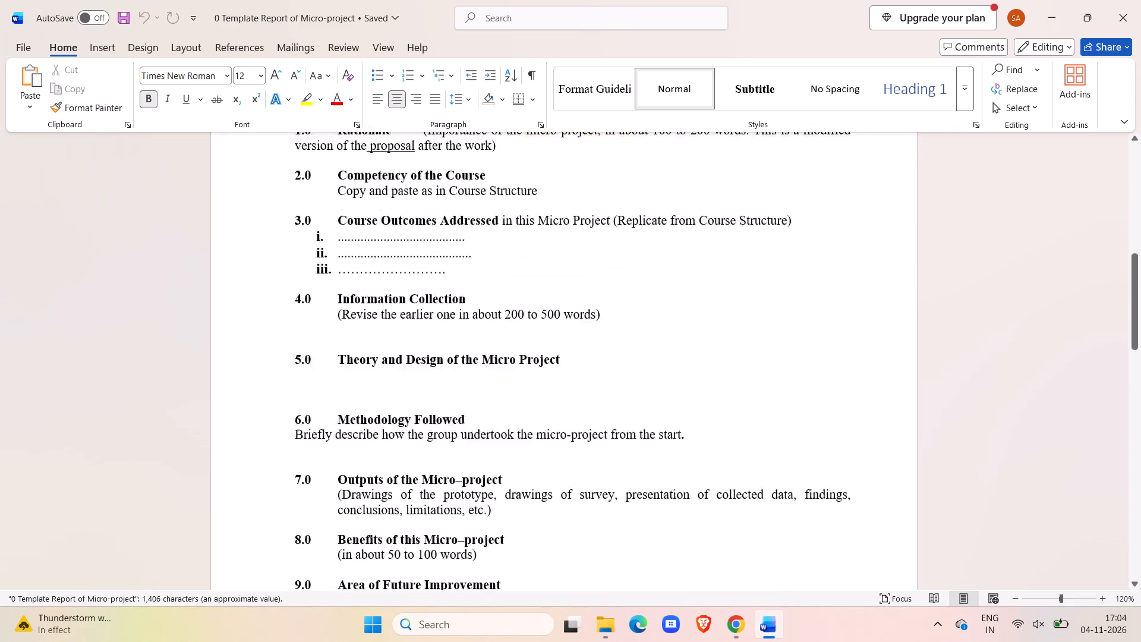
pyautogui.scroll(-3, 528, 365)
pyautogui.scroll(5, 528, 365)
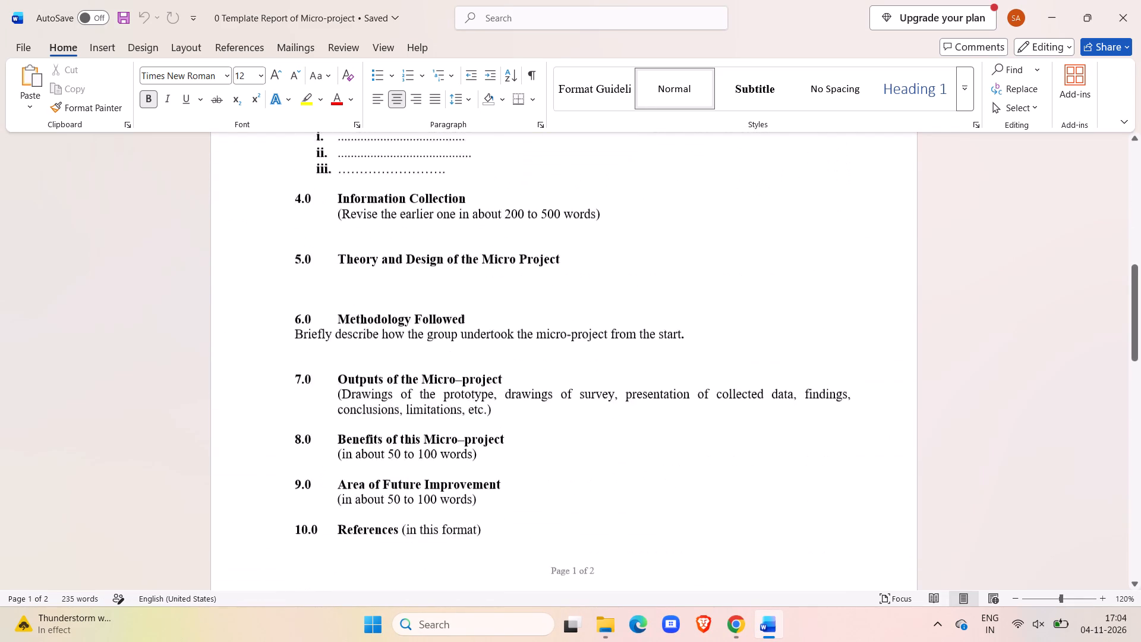
pyautogui.scroll(2, 528, 365)
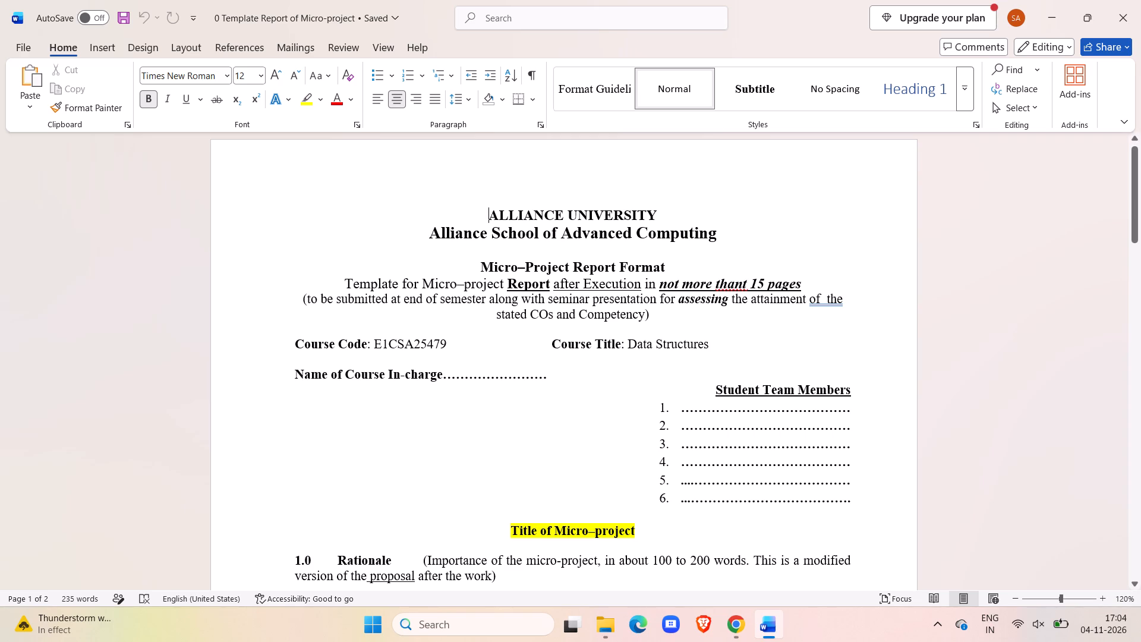
# Replace the highlighted placeholder "Title of Micro–project" with the title PARKING LOT MANAGEMENT SYSTEM.
pyautogui.moveTo(509, 530); pyautogui.dragTo(541, 527)
pyautogui.moveTo(541, 527); pyautogui.dragTo(619, 524)
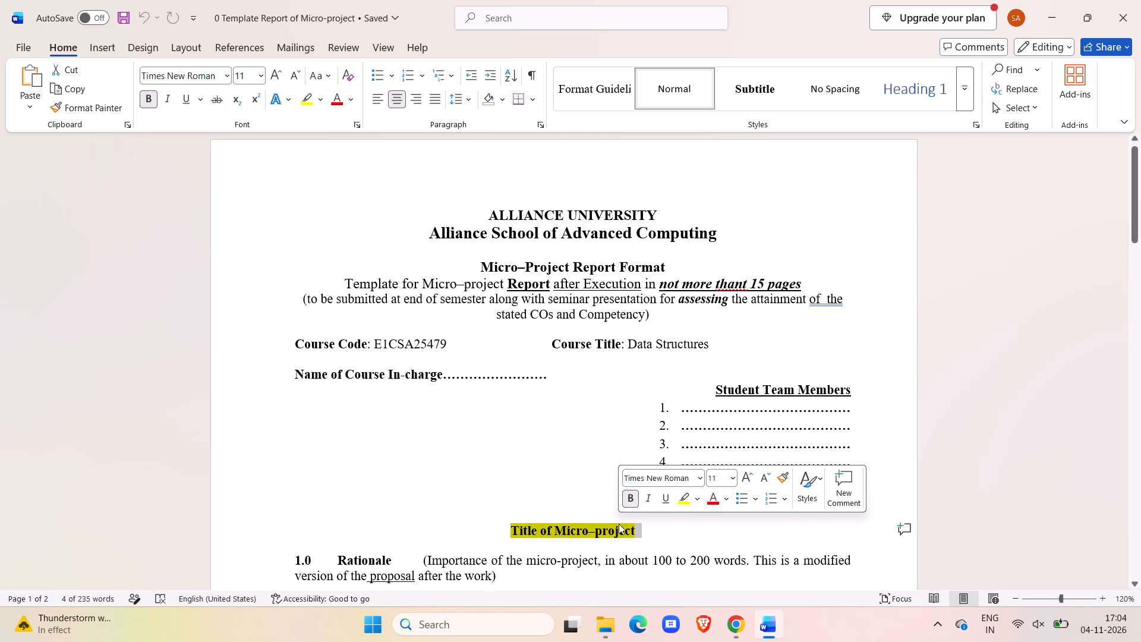
pyautogui.press('BackSpace')
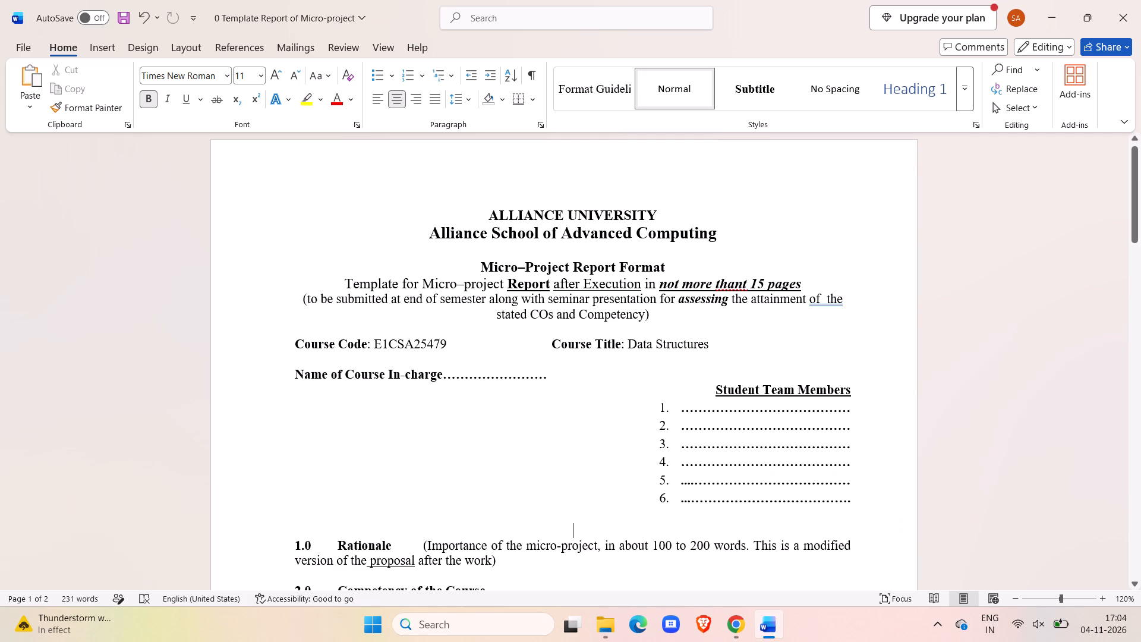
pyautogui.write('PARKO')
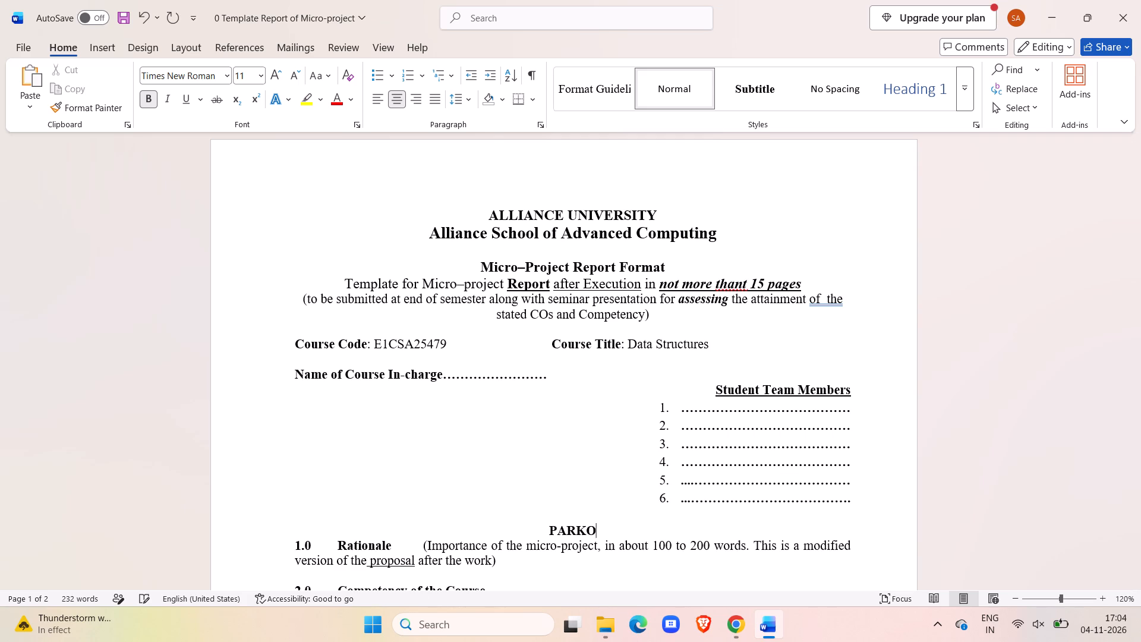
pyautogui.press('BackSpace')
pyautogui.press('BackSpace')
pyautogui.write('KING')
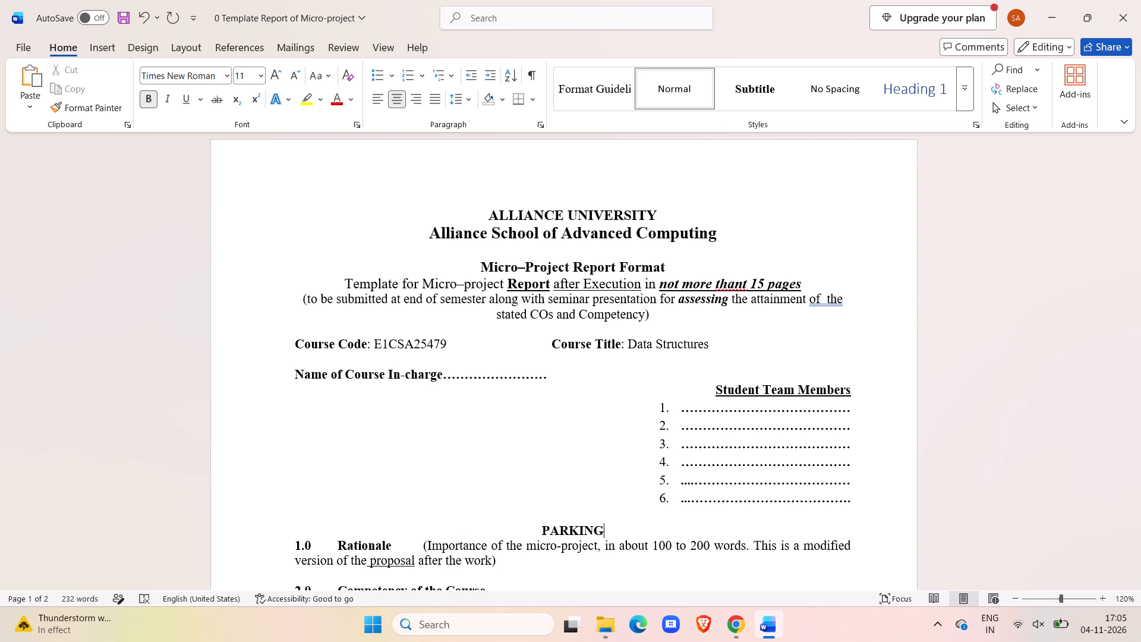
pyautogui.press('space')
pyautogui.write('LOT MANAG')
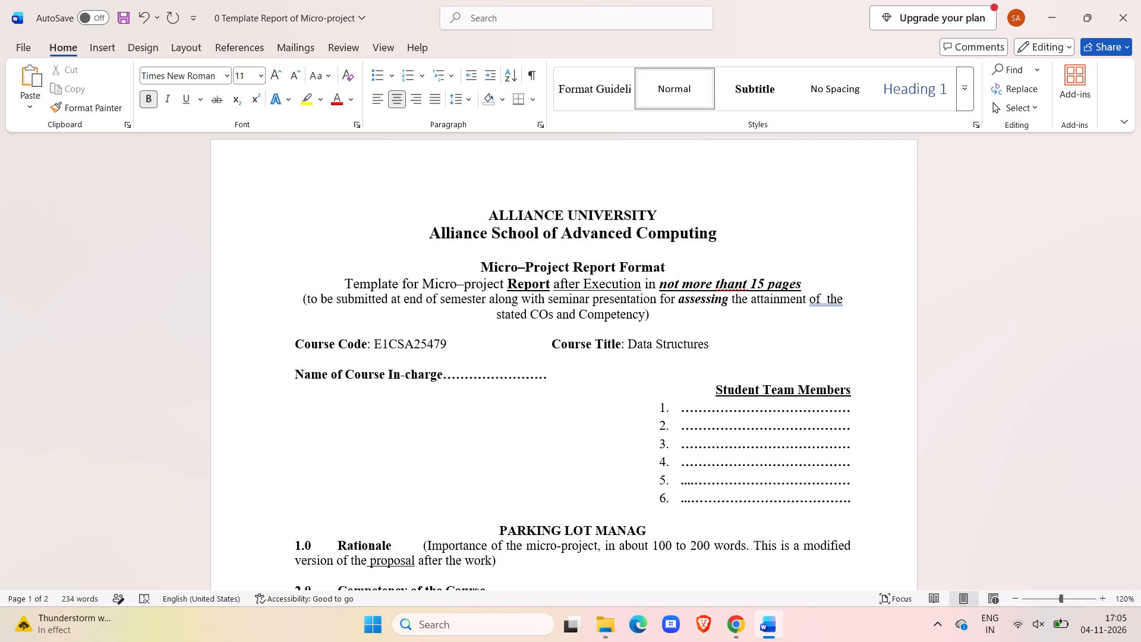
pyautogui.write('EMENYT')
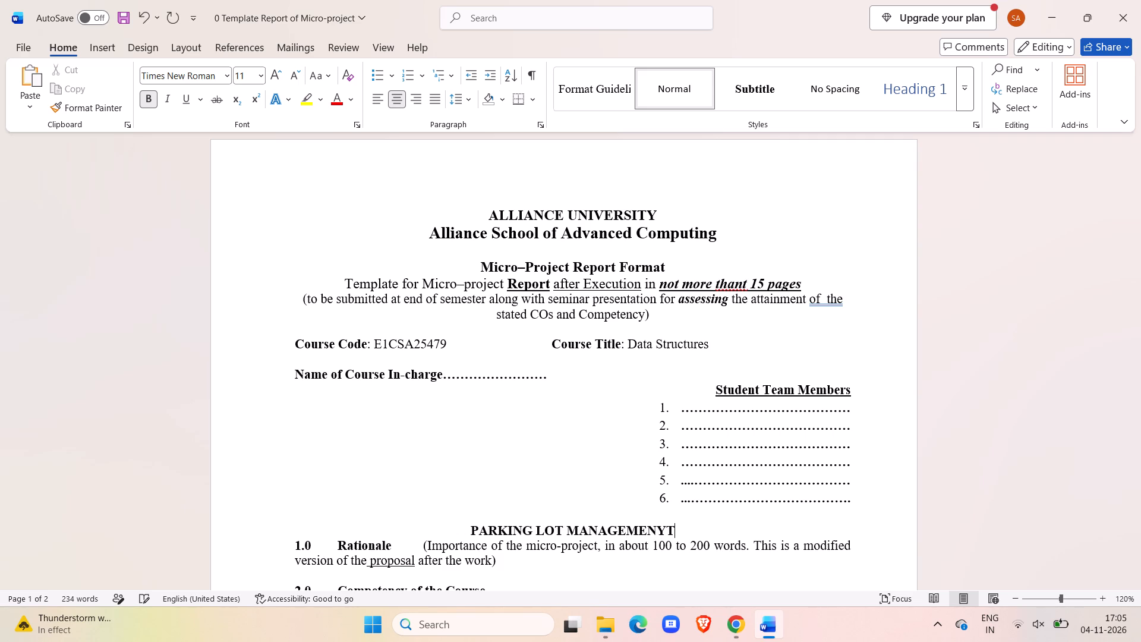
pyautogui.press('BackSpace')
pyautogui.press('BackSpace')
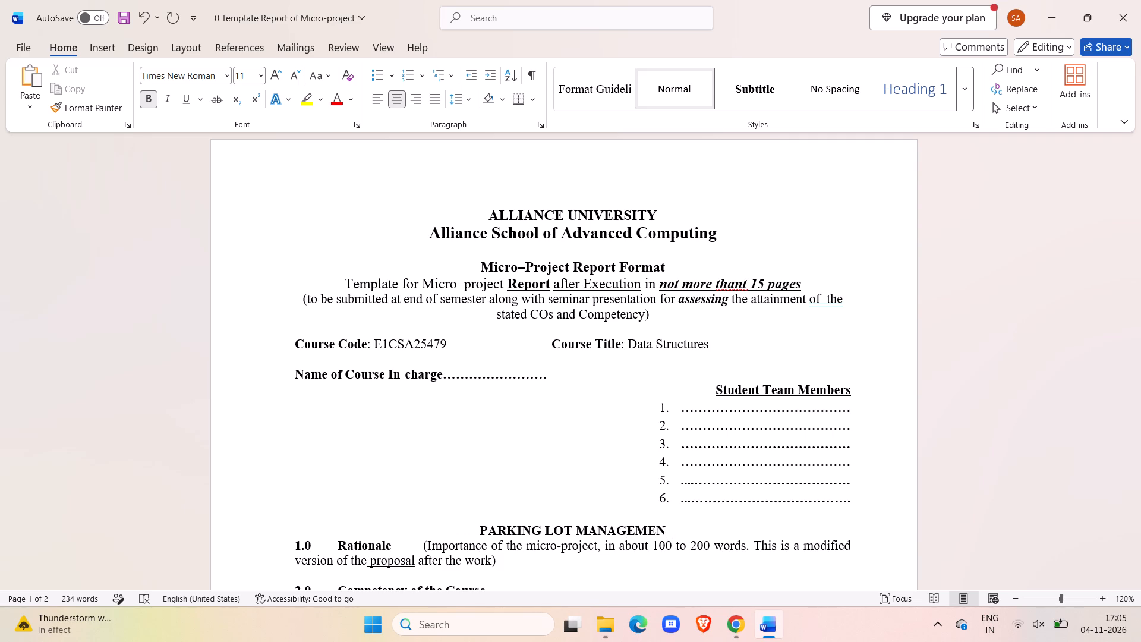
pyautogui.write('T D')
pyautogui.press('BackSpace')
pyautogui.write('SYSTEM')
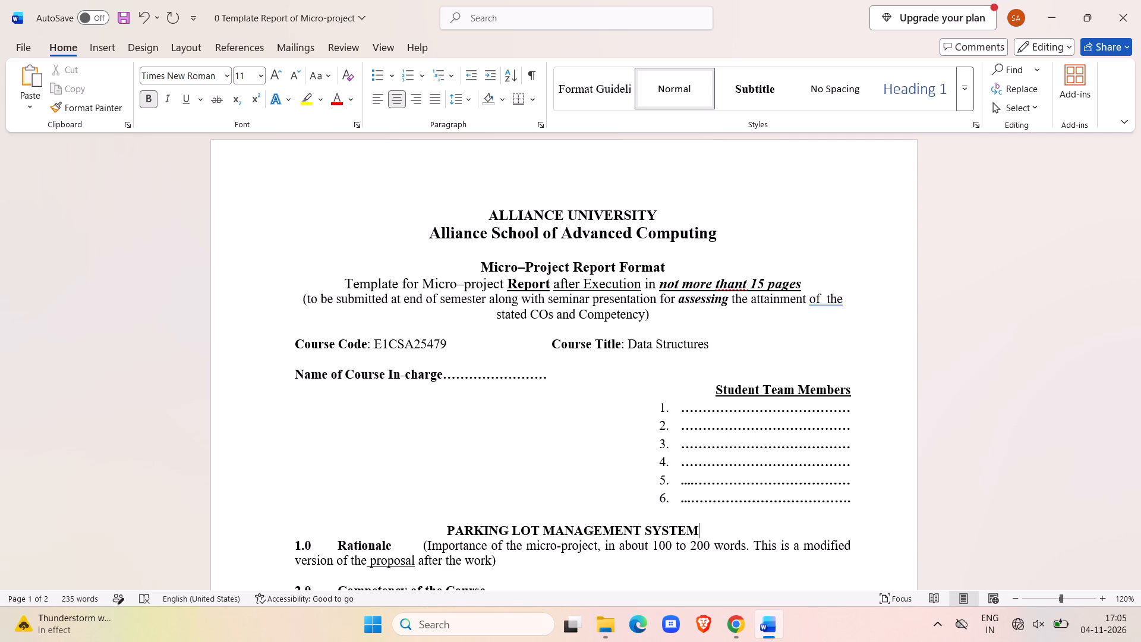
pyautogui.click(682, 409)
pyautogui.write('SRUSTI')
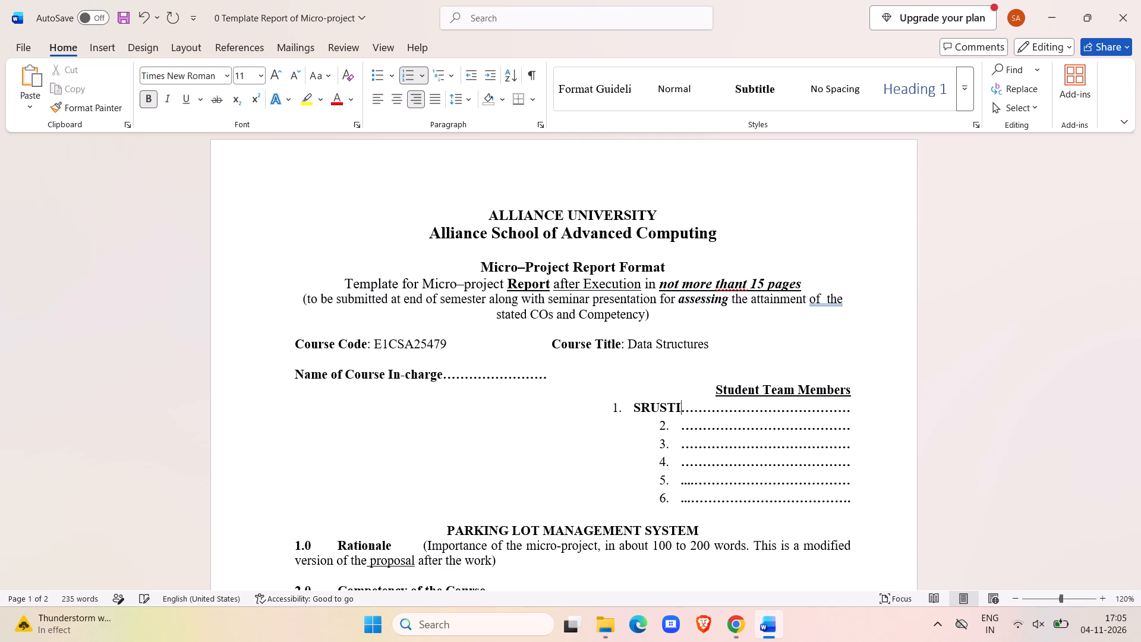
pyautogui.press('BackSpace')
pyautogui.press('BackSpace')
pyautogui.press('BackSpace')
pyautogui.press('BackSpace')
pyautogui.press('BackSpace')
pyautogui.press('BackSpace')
# Delete the six numbered dotted placeholder lines beneath the Student Team Members heading.
pyautogui.moveTo(655, 404); pyautogui.dragTo(816, 487)
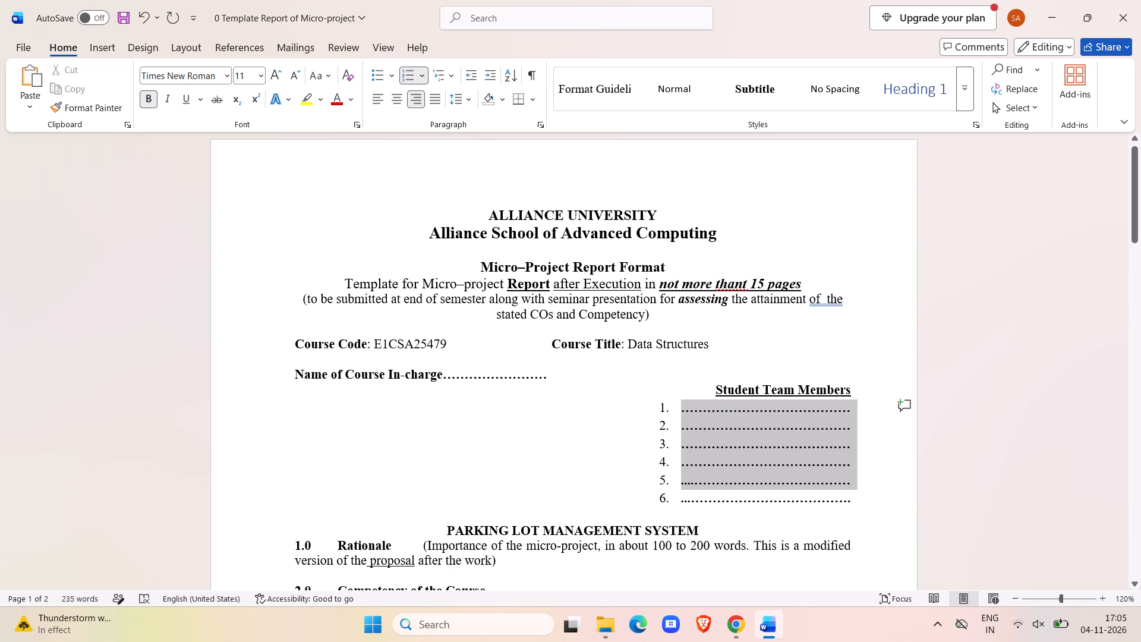
pyautogui.moveTo(816, 487); pyautogui.dragTo(837, 503)
pyautogui.press('BackSpace')
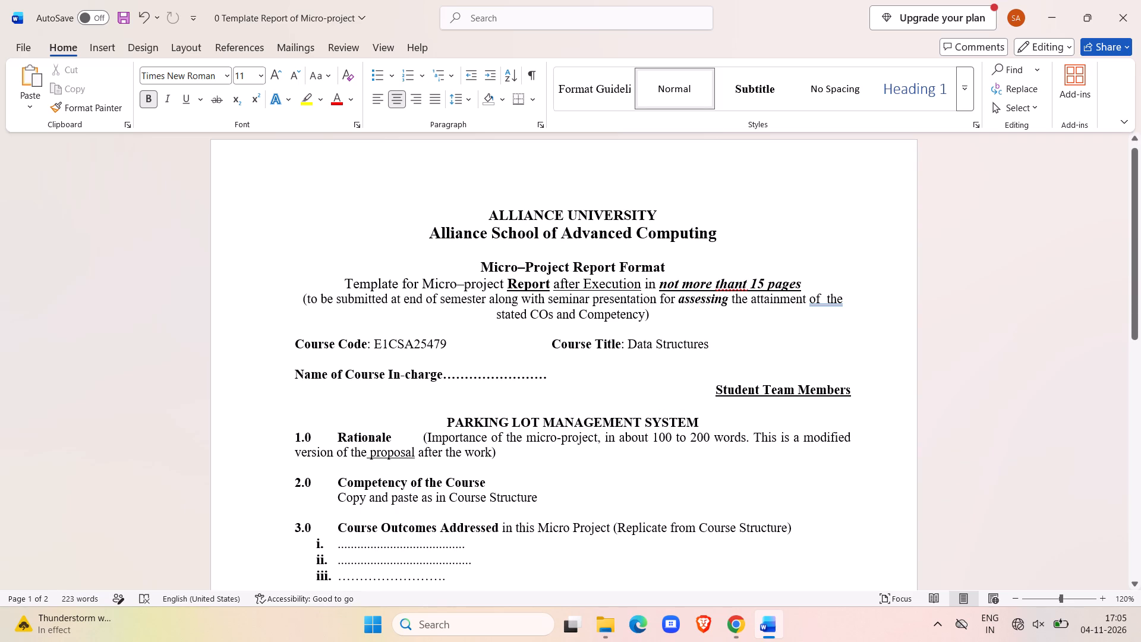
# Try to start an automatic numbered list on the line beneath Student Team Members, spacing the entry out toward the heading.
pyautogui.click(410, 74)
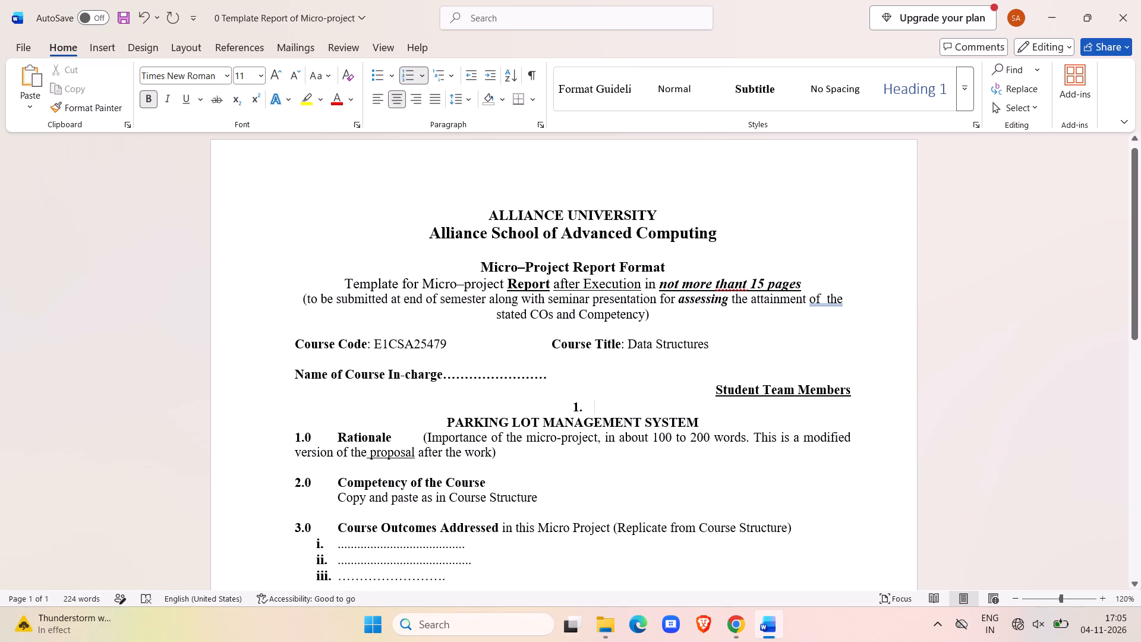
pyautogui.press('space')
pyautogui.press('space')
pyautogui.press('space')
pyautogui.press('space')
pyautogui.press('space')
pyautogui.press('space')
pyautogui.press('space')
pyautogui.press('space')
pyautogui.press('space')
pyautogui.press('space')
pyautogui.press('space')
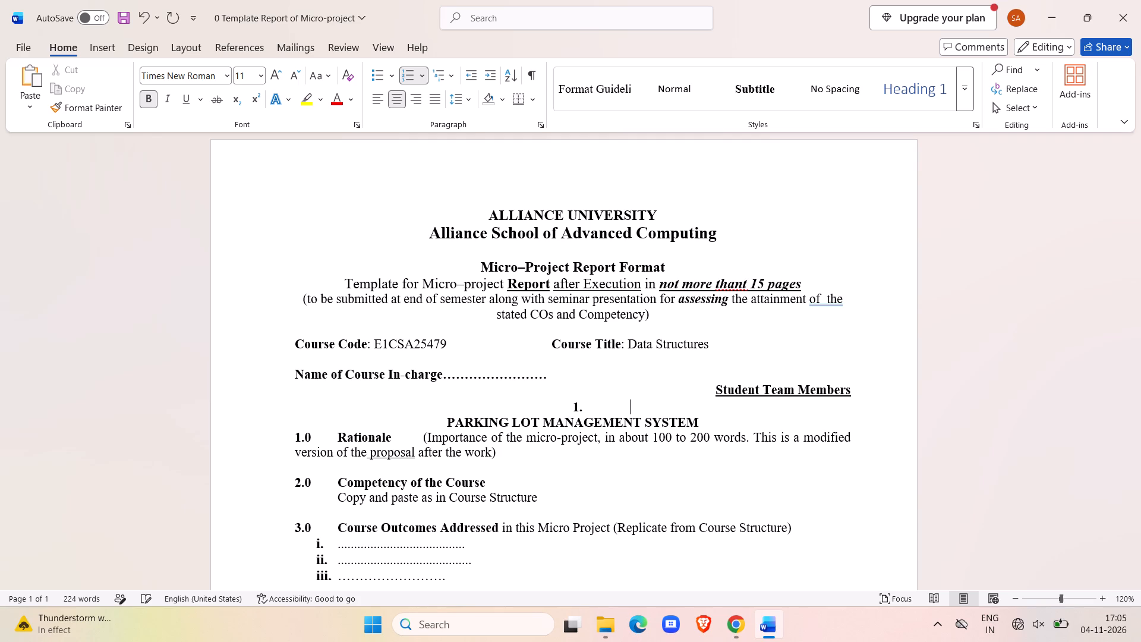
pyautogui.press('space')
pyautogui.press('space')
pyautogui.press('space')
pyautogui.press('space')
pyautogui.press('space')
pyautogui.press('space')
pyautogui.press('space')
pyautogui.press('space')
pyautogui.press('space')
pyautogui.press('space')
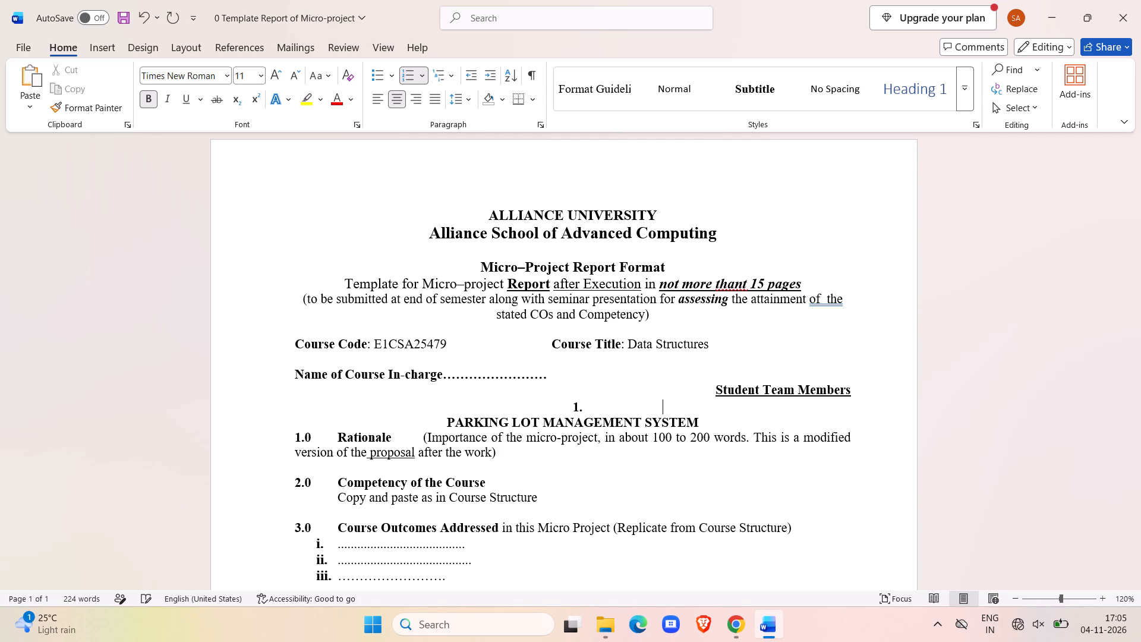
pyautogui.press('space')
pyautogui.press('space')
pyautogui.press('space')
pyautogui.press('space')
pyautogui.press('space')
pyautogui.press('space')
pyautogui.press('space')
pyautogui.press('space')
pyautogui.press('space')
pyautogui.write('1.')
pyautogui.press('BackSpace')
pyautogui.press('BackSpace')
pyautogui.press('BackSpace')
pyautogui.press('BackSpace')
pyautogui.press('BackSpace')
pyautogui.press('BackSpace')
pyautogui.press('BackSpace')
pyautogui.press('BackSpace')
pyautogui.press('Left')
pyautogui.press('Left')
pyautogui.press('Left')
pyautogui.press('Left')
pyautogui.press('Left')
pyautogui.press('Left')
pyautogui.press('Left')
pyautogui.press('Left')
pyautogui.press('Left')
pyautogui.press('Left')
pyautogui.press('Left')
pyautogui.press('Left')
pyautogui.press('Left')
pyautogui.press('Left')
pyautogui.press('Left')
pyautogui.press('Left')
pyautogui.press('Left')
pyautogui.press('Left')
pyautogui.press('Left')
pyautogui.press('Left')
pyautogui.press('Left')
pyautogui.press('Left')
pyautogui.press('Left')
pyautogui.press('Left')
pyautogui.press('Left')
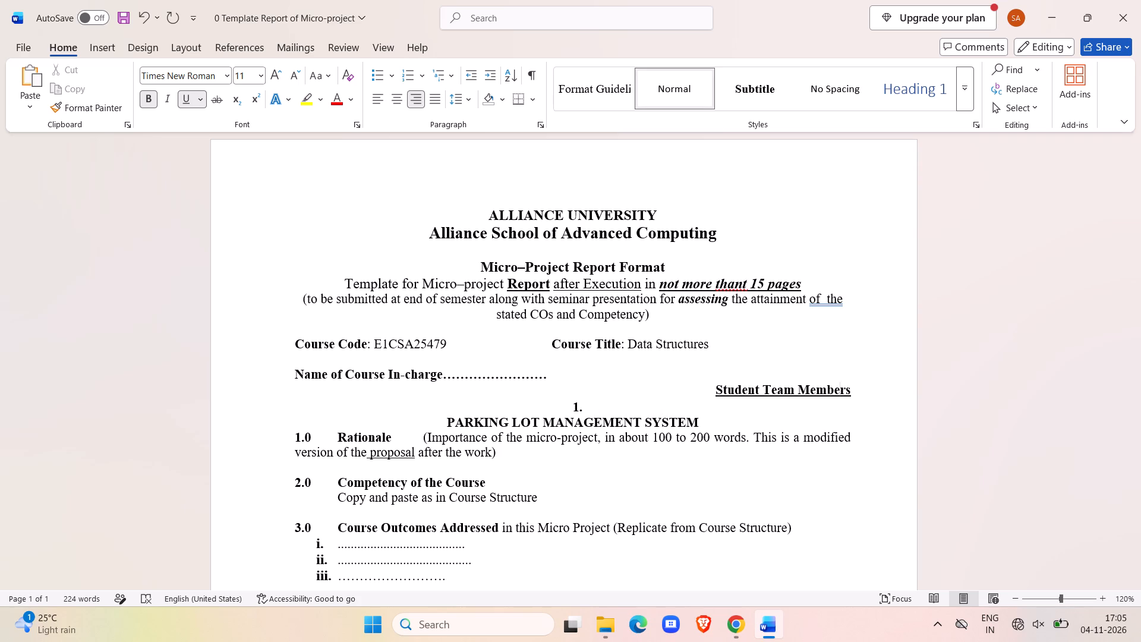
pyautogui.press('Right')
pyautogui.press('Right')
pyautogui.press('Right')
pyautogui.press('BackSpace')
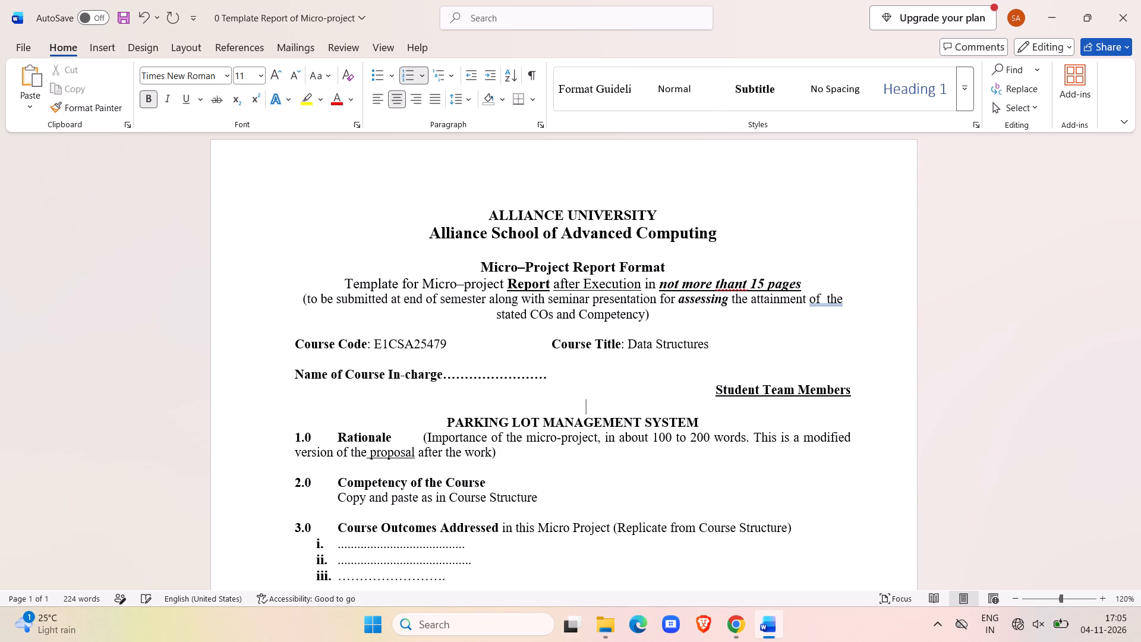
# Pad the empty line beneath Student Team Members with spaces to shift the entry position toward the heading.
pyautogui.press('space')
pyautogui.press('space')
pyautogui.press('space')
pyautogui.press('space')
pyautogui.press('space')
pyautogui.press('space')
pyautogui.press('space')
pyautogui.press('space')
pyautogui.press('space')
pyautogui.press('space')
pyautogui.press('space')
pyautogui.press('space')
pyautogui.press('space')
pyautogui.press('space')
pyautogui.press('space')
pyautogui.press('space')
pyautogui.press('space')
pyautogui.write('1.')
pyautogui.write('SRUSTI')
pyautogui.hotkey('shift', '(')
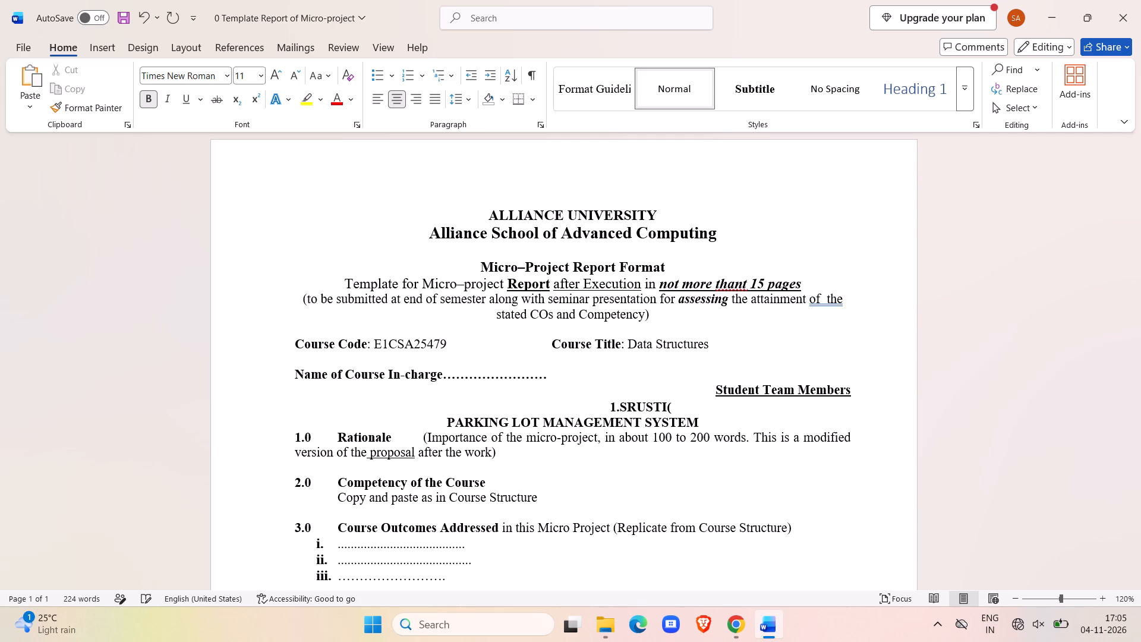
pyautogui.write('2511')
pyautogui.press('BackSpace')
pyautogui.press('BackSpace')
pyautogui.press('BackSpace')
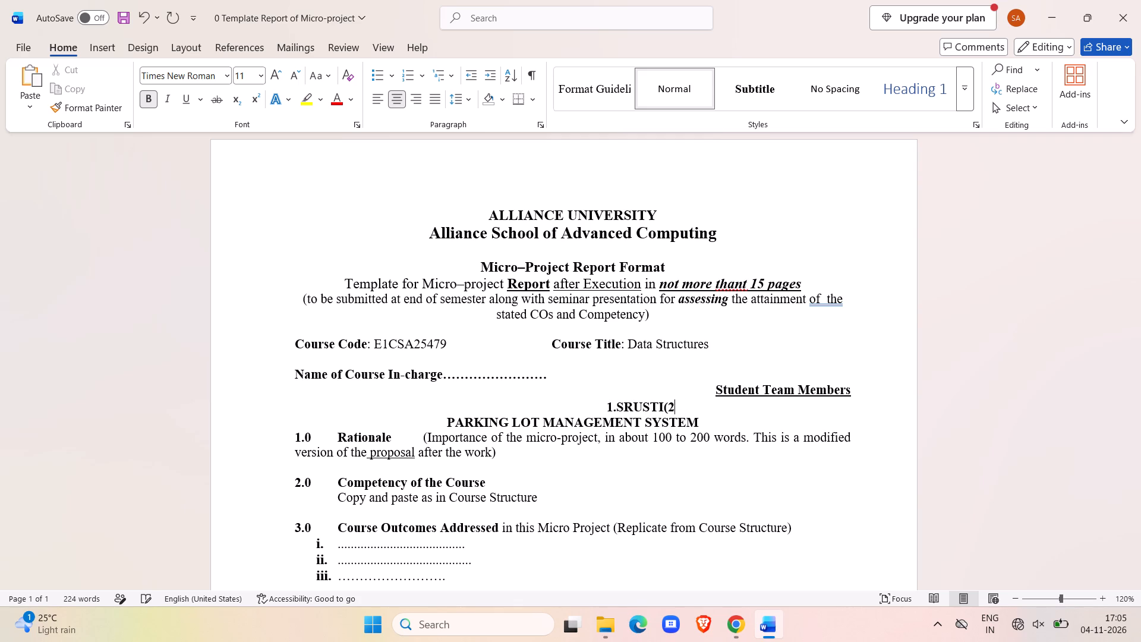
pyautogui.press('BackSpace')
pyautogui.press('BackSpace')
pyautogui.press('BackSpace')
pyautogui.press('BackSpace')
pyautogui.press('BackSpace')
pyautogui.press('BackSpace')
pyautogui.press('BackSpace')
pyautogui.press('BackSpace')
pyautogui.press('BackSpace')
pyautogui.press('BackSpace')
# Add more spacing on the line beneath Student Team Members and start the first member entry with a manual "1.".
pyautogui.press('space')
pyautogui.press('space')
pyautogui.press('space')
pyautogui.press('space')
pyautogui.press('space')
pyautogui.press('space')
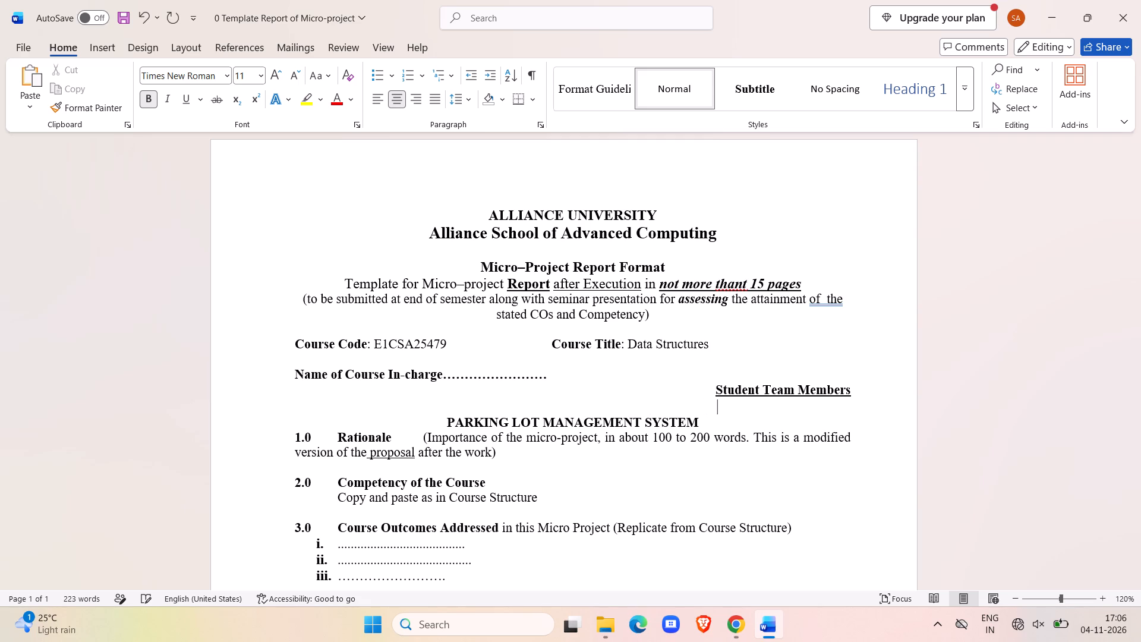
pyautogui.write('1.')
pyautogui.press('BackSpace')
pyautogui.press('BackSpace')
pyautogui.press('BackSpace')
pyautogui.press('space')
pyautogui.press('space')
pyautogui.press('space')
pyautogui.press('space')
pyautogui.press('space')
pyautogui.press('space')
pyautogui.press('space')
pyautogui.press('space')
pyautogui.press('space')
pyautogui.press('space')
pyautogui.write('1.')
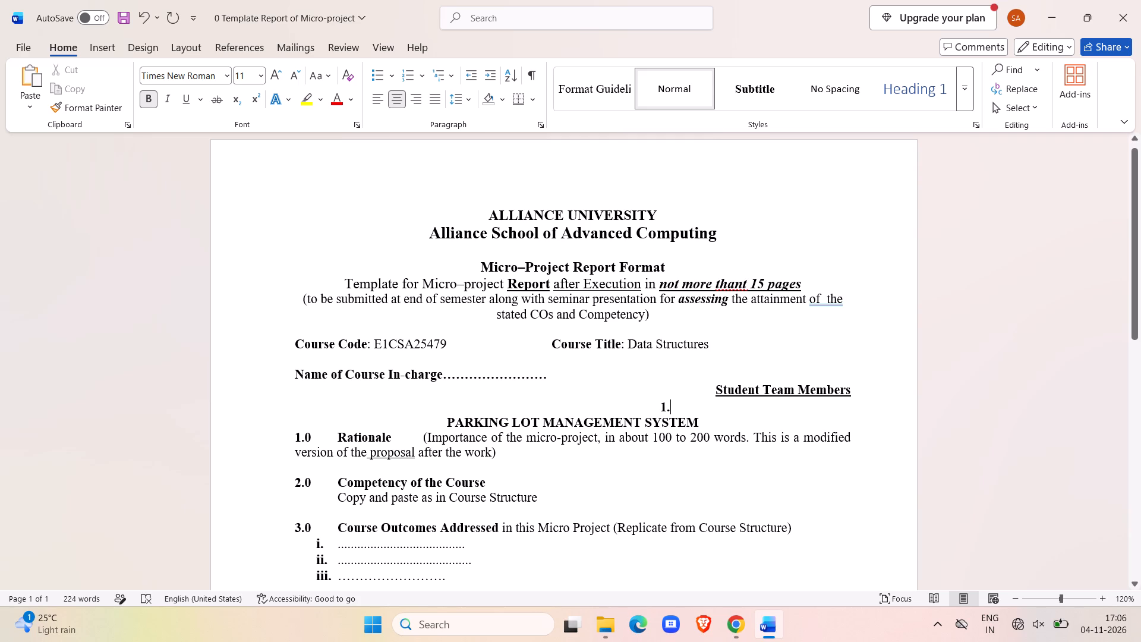
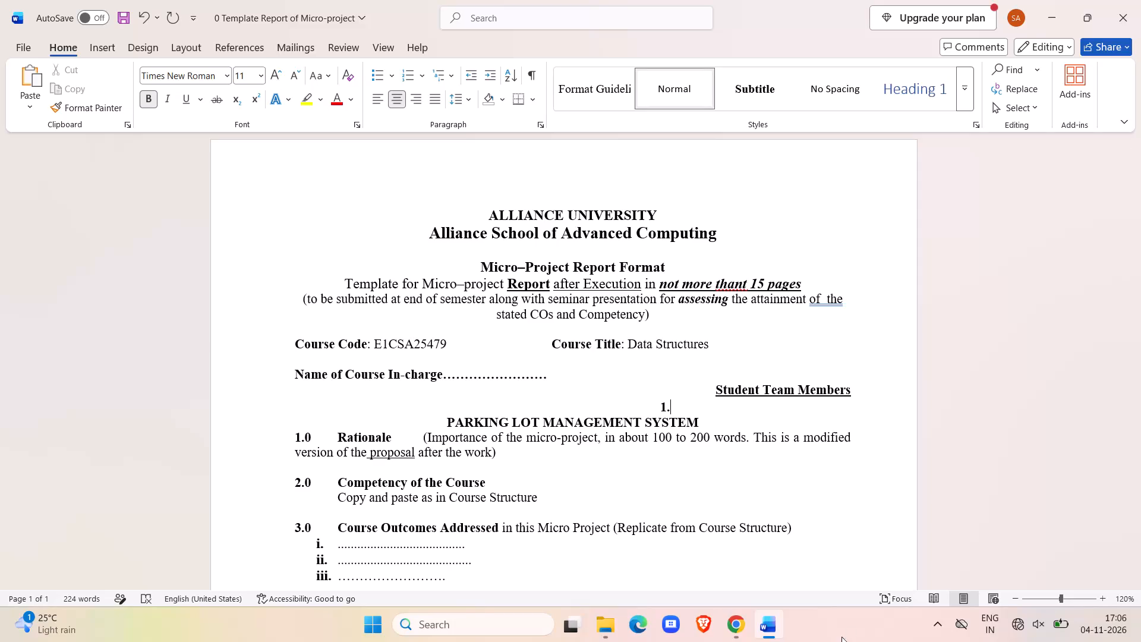
# Check the available Wi-Fi networks, refresh the network list and return to the document.
pyautogui.click(1032, 621)
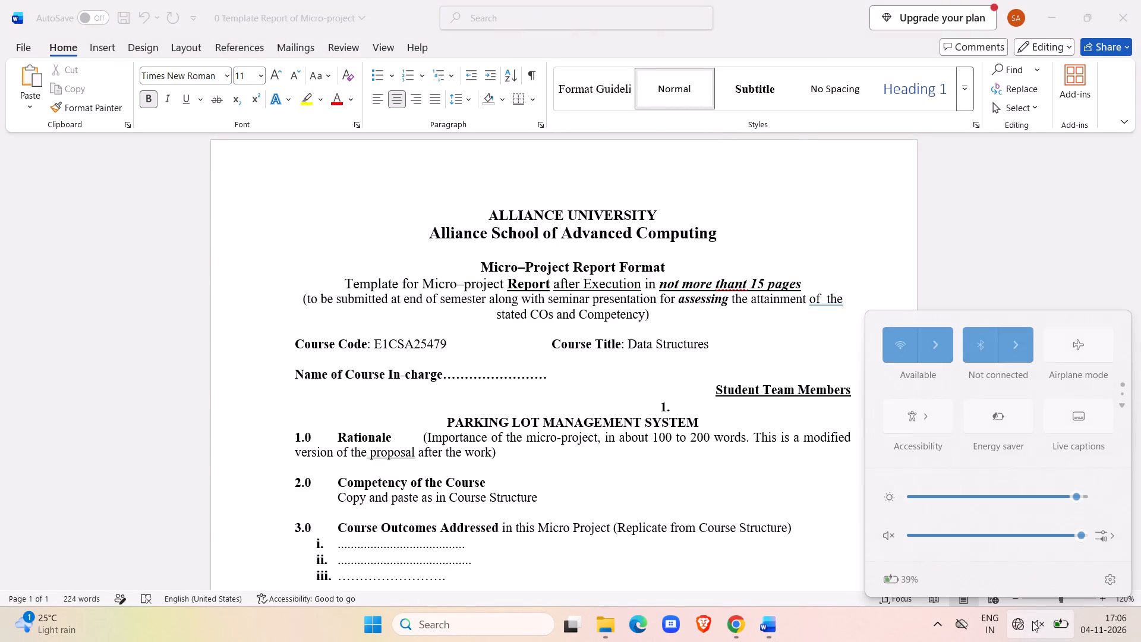
pyautogui.click(937, 336)
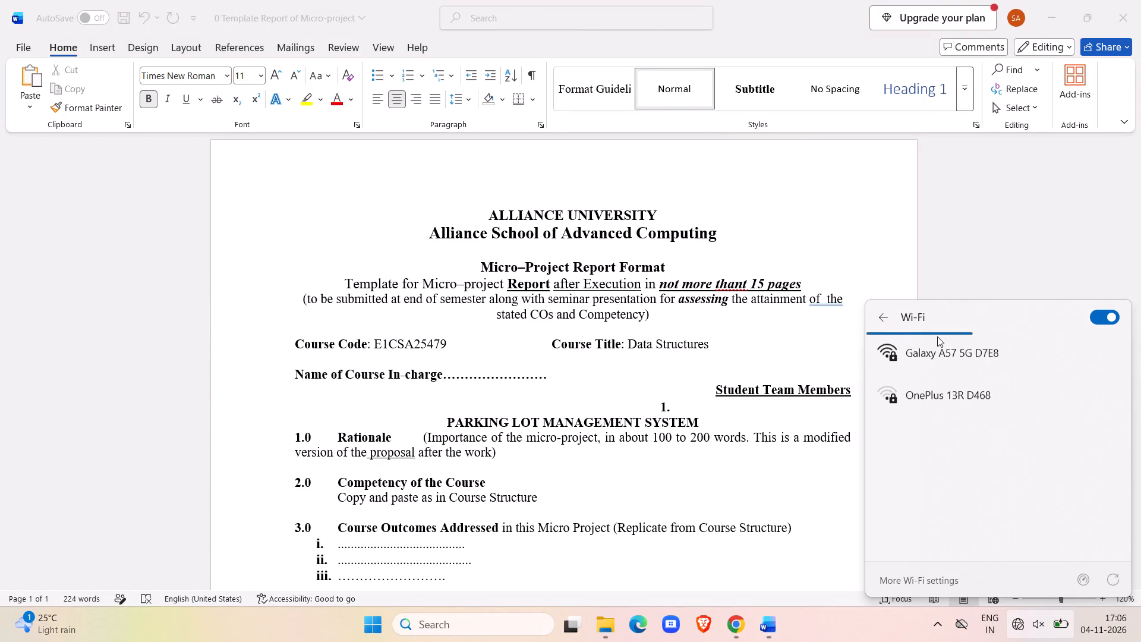
pyautogui.click(1115, 586)
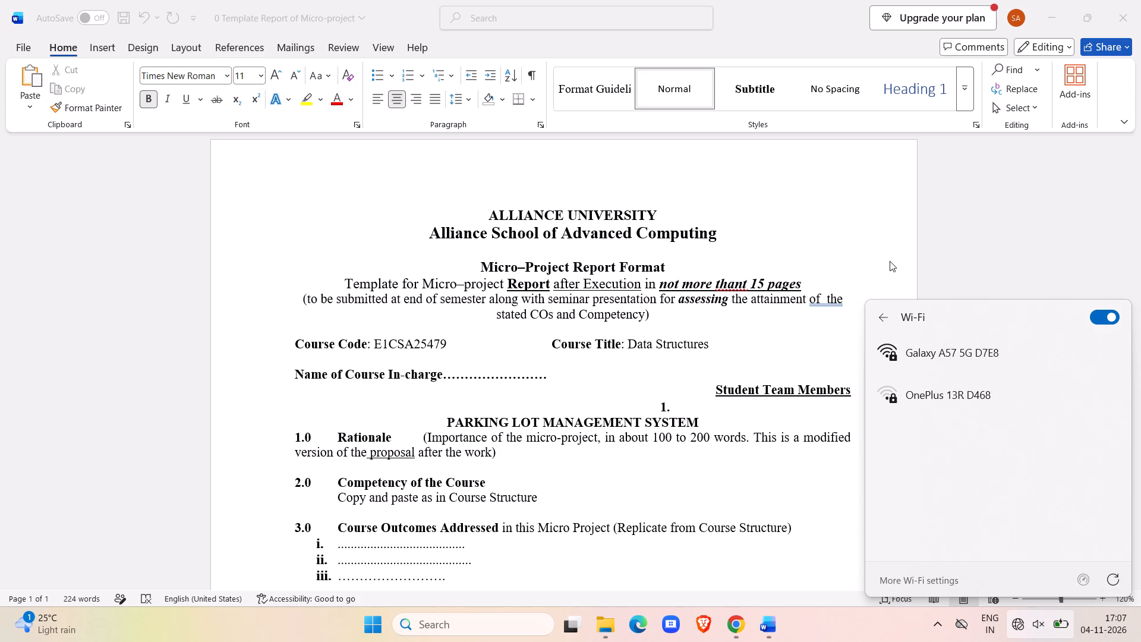
pyautogui.click(880, 319)
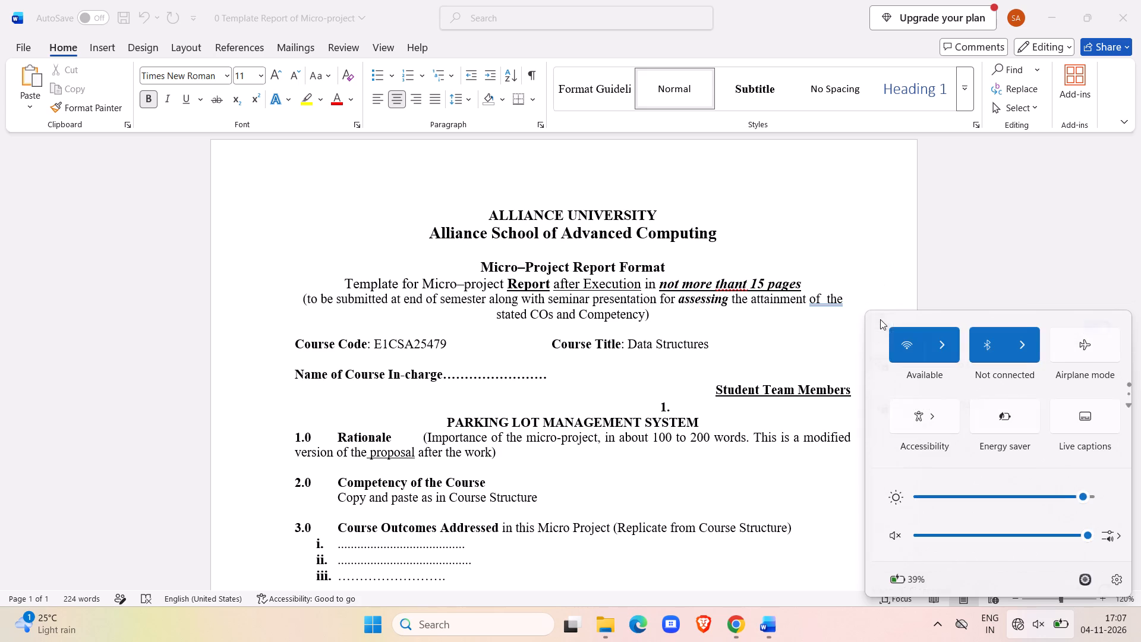
pyautogui.click(861, 213)
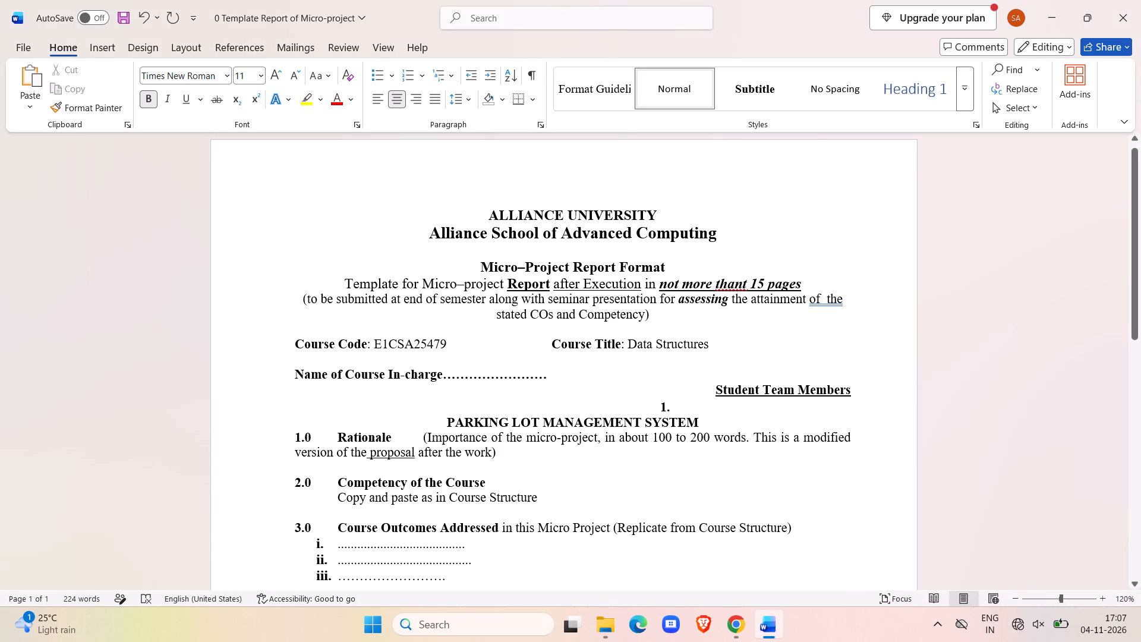
# Delete the template description and the parenthesised submission note beneath the Micro–Project Report Format heading.
pyautogui.moveTo(345, 282); pyautogui.dragTo(645, 316)
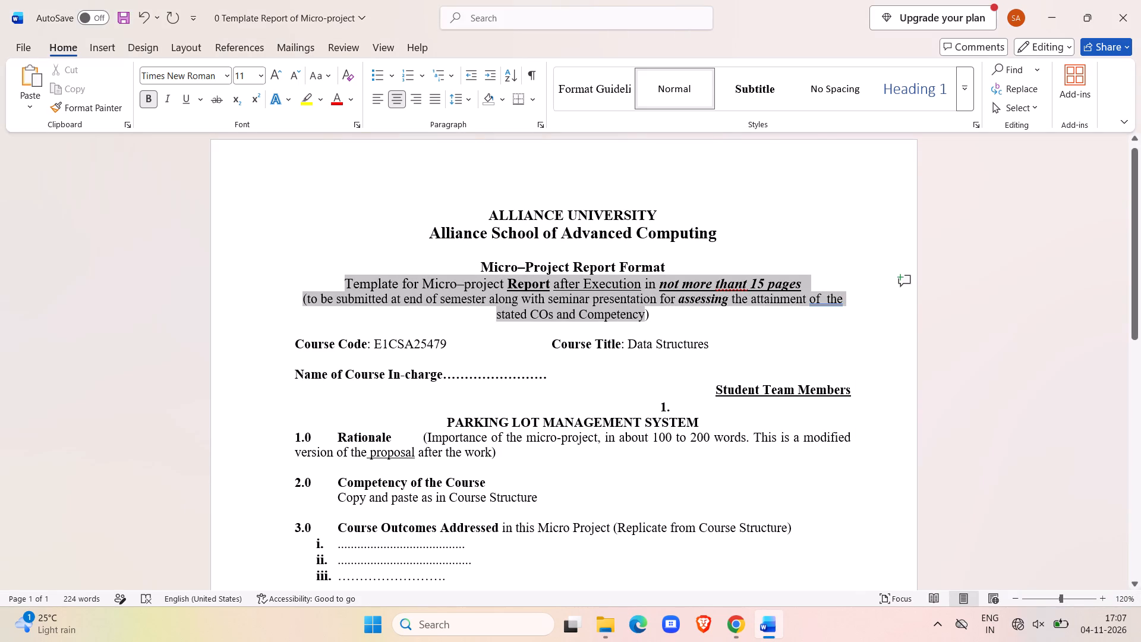
pyautogui.moveTo(645, 316); pyautogui.dragTo(652, 317)
pyautogui.press('BackSpace')
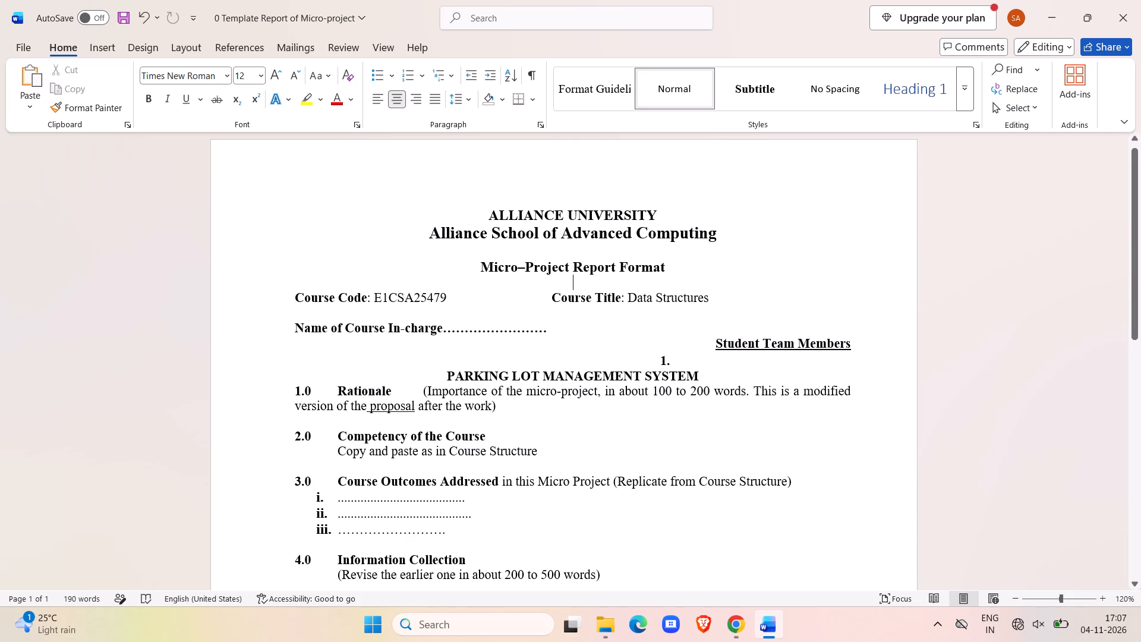
# Remove the manual "1." and its trailing spaces beneath Student Team Members, and re-space the line for the first member entry.
pyautogui.click(698, 361)
pyautogui.press('BackSpace')
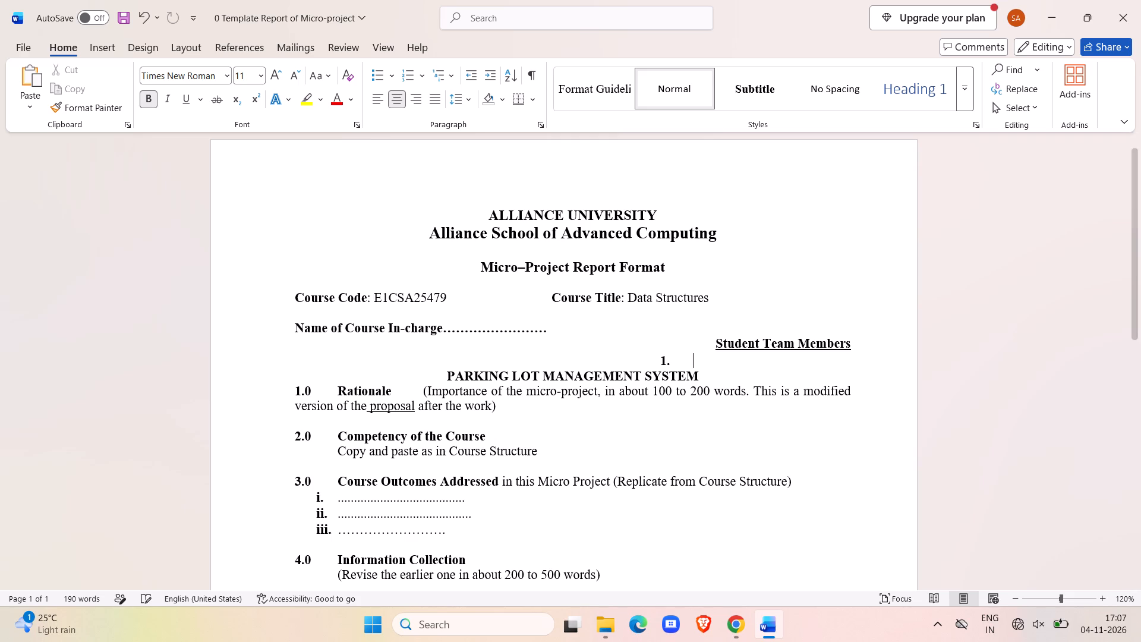
pyautogui.press('BackSpace')
pyautogui.press('BackSpace')
pyautogui.press('BackSpace')
pyautogui.press('BackSpace')
pyautogui.press('BackSpace')
pyautogui.press('BackSpace')
pyautogui.press('BackSpace')
pyautogui.press('BackSpace')
pyautogui.press('BackSpace')
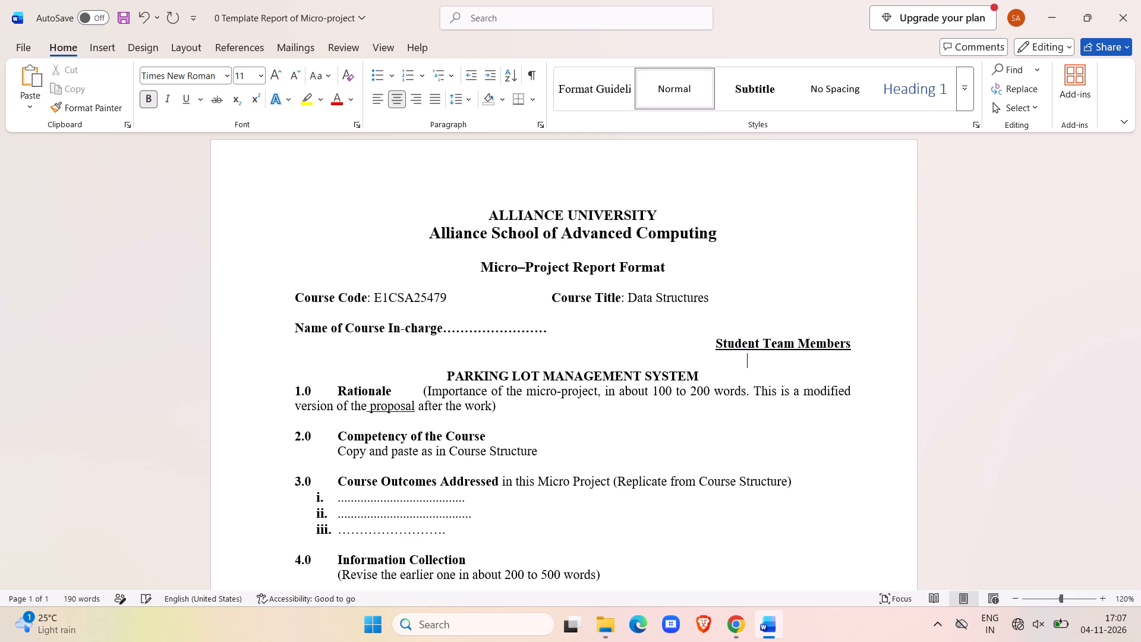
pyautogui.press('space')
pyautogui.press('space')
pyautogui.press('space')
# Enter the first team member as item "1." with the student's name and bracketed registration number, followed by a new line.
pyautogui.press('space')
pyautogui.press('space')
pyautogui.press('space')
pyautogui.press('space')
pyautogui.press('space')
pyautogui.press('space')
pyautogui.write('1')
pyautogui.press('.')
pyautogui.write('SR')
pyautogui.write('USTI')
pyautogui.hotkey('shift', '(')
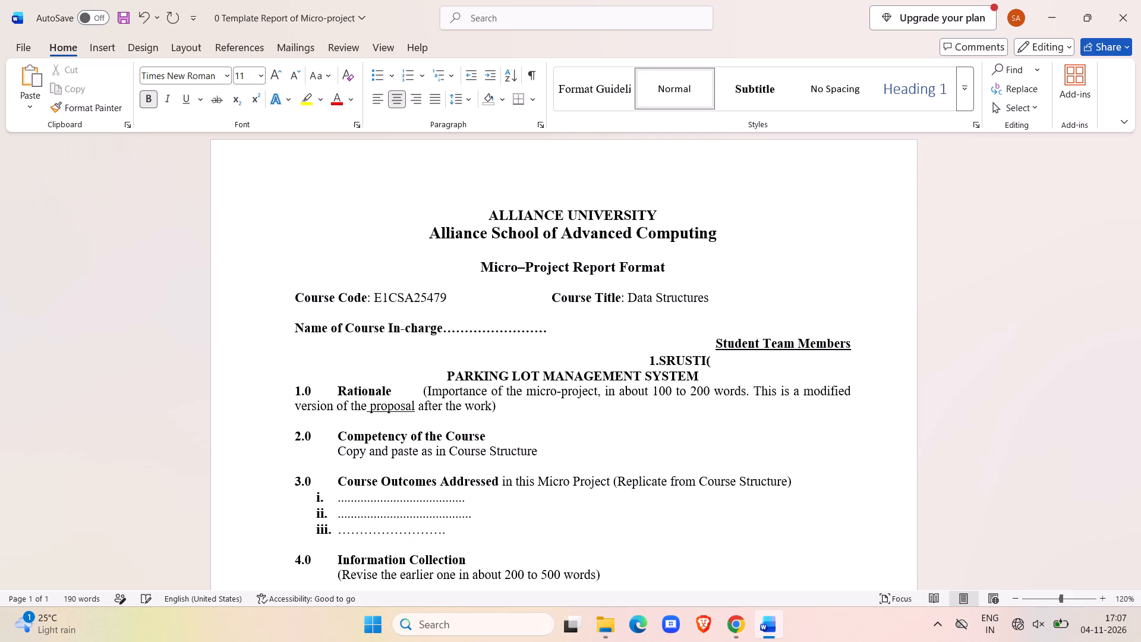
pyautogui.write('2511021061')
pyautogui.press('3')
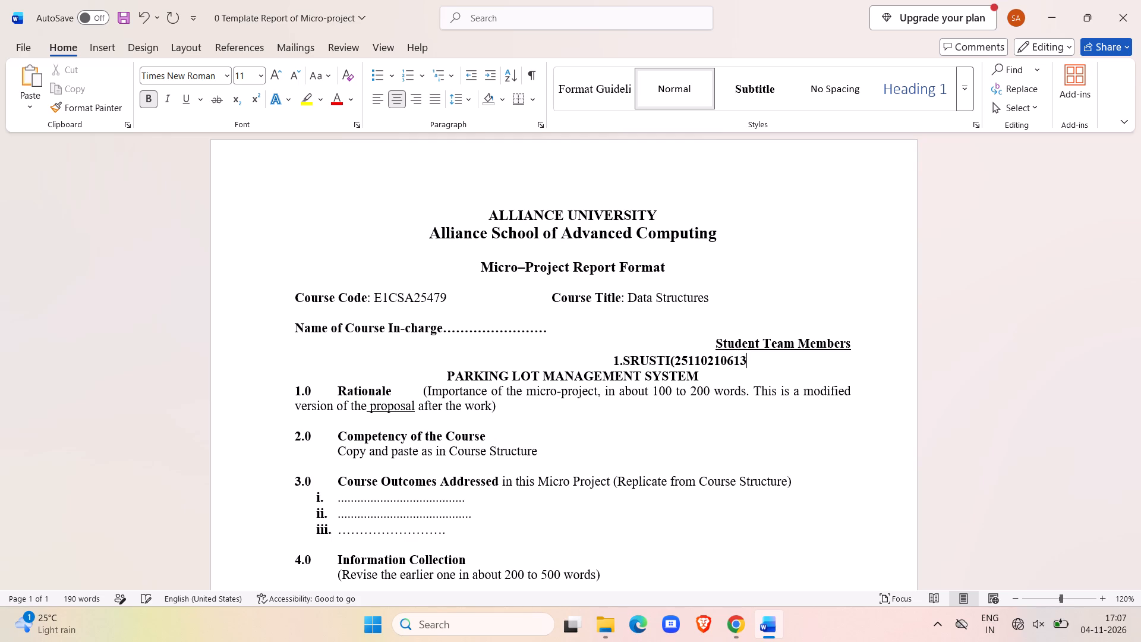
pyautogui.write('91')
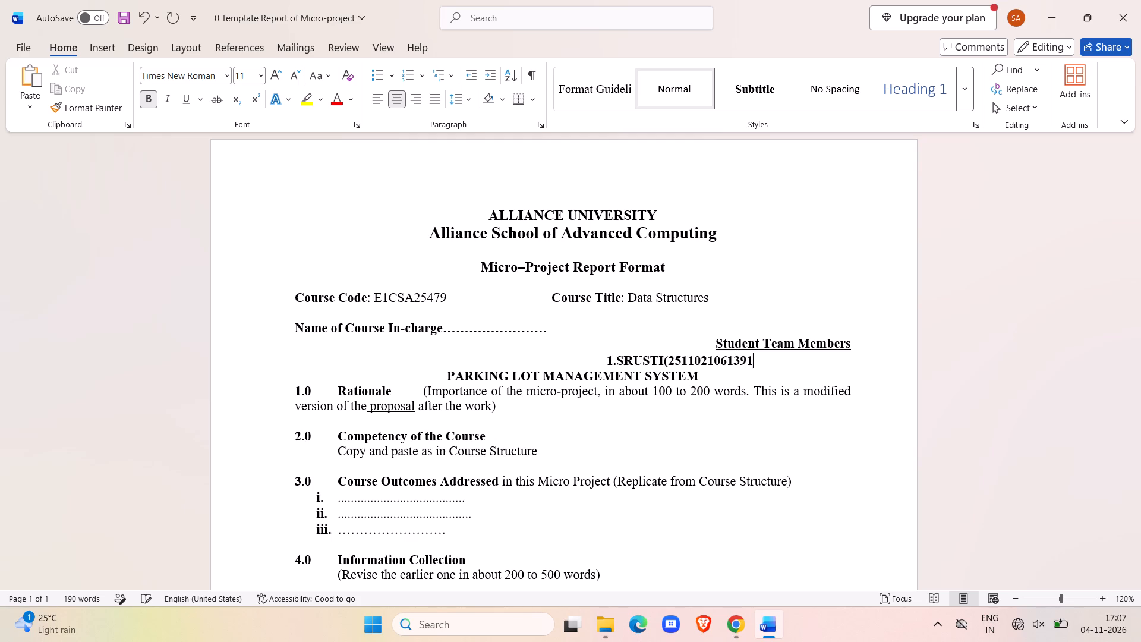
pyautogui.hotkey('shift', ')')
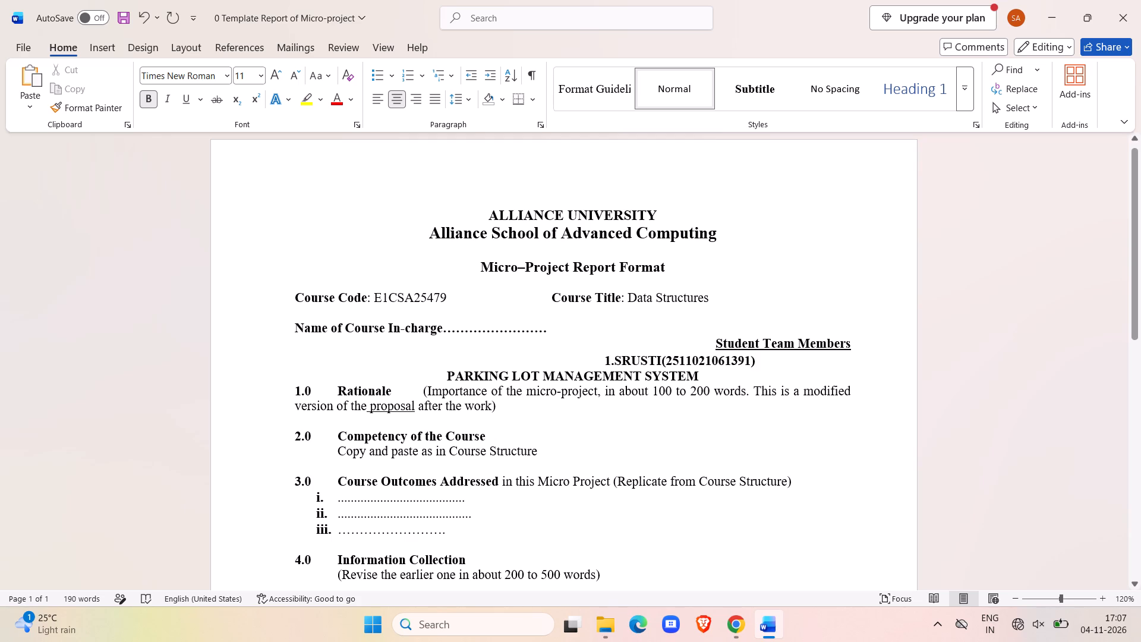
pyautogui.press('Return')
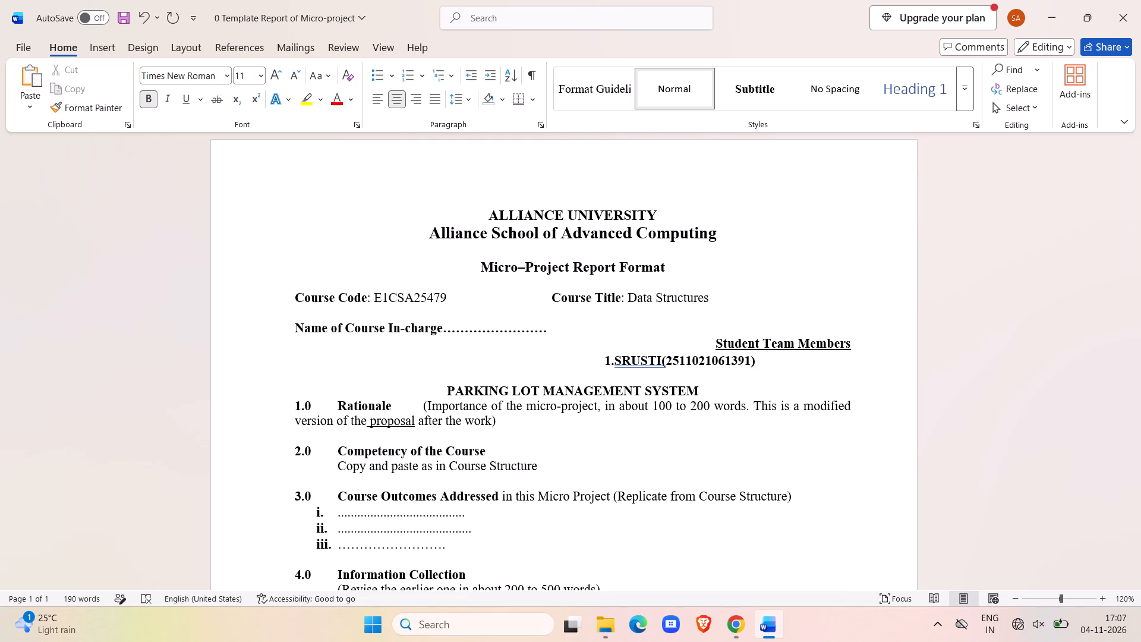
# Insert a space between the first member's name and the bracketed registration number.
pyautogui.click(660, 363)
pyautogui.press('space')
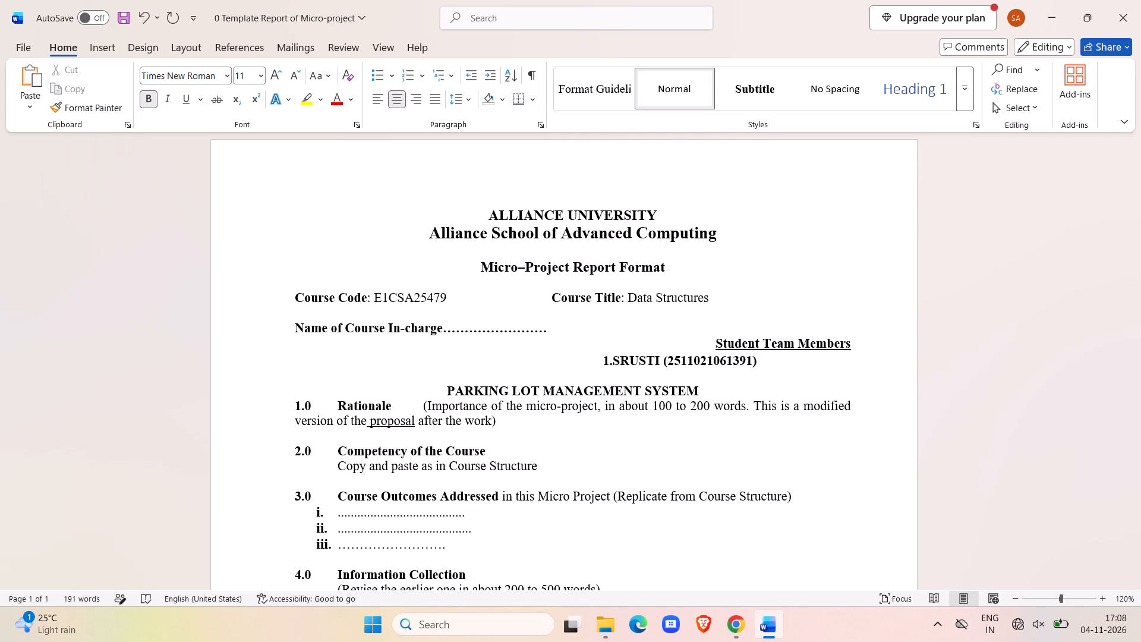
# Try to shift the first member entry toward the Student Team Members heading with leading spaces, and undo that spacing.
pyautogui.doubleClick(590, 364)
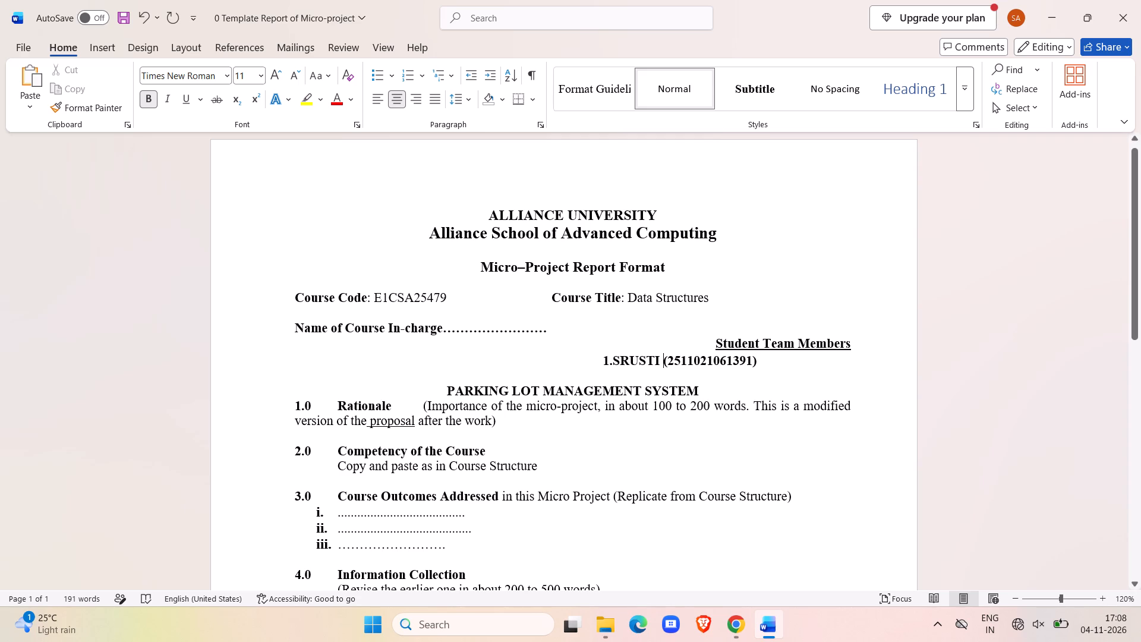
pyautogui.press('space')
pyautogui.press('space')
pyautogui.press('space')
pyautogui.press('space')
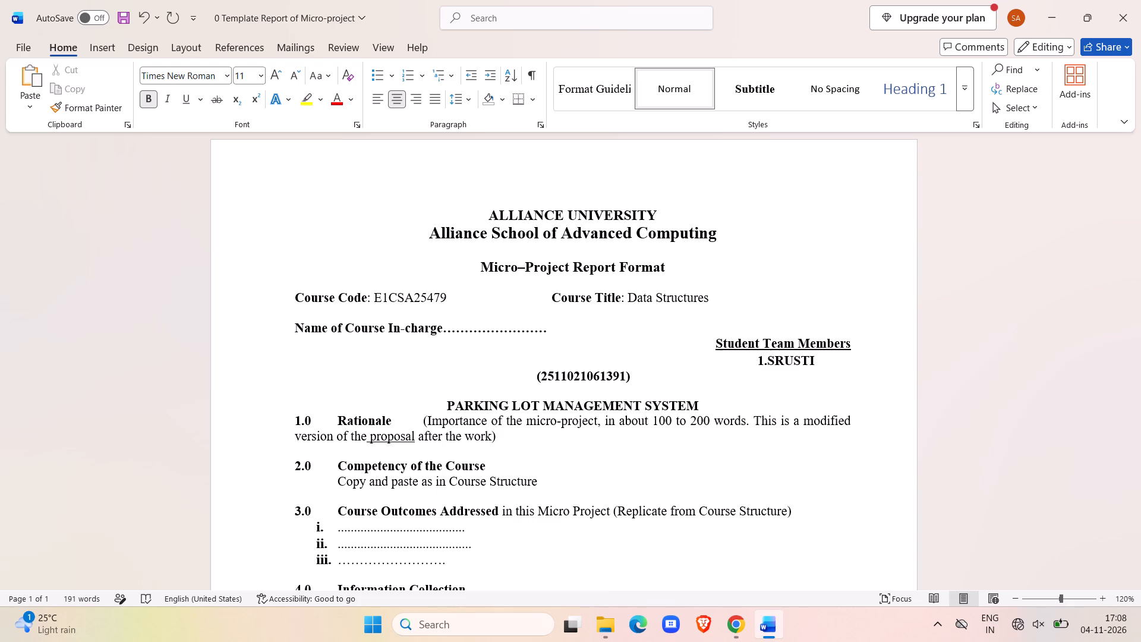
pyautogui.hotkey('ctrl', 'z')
# Add leading spaces before the first member entry until its end lines up beneath the end of the Student Team Members heading.
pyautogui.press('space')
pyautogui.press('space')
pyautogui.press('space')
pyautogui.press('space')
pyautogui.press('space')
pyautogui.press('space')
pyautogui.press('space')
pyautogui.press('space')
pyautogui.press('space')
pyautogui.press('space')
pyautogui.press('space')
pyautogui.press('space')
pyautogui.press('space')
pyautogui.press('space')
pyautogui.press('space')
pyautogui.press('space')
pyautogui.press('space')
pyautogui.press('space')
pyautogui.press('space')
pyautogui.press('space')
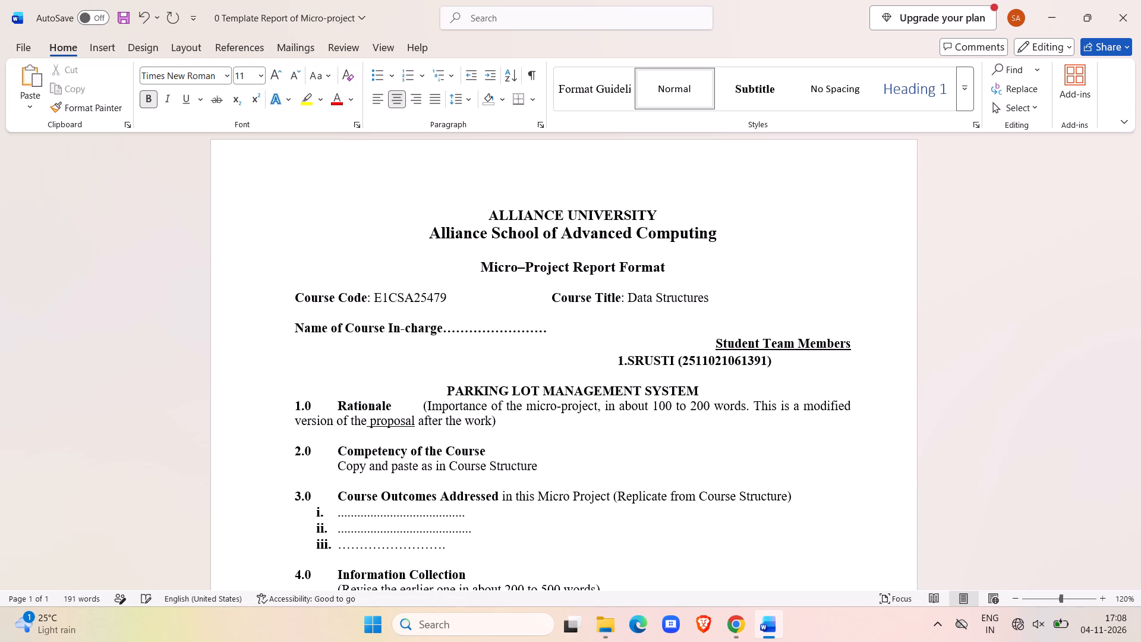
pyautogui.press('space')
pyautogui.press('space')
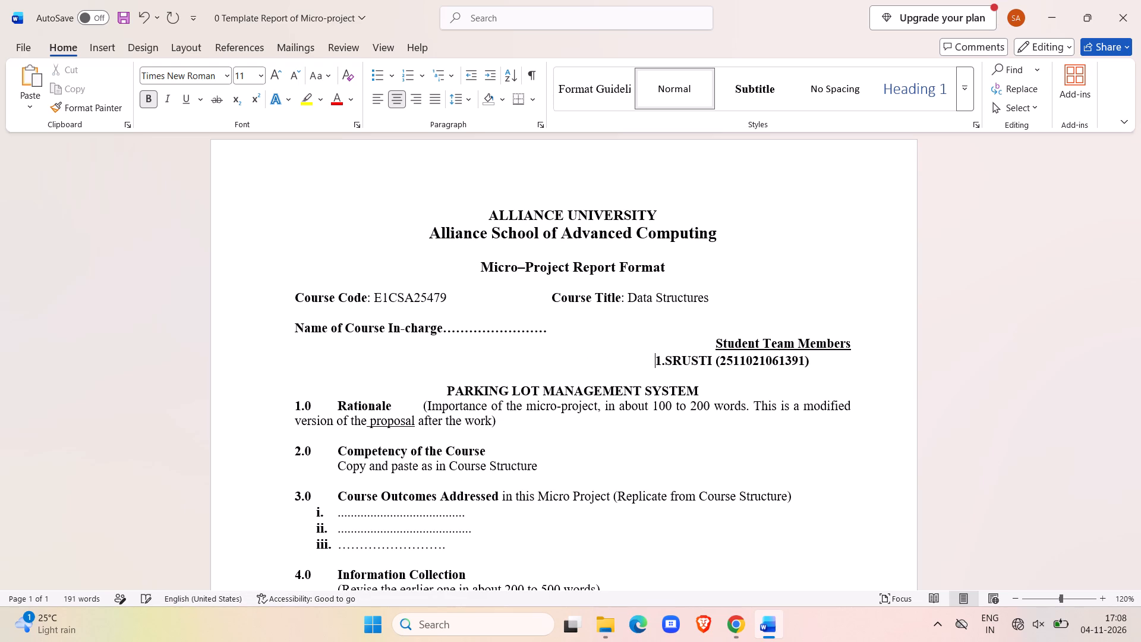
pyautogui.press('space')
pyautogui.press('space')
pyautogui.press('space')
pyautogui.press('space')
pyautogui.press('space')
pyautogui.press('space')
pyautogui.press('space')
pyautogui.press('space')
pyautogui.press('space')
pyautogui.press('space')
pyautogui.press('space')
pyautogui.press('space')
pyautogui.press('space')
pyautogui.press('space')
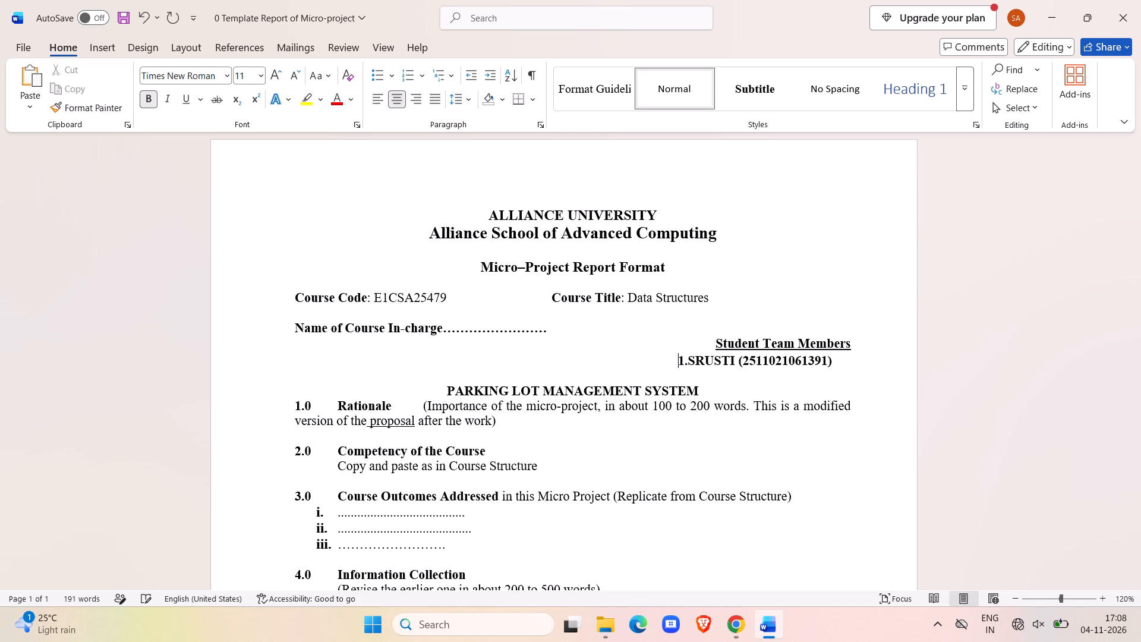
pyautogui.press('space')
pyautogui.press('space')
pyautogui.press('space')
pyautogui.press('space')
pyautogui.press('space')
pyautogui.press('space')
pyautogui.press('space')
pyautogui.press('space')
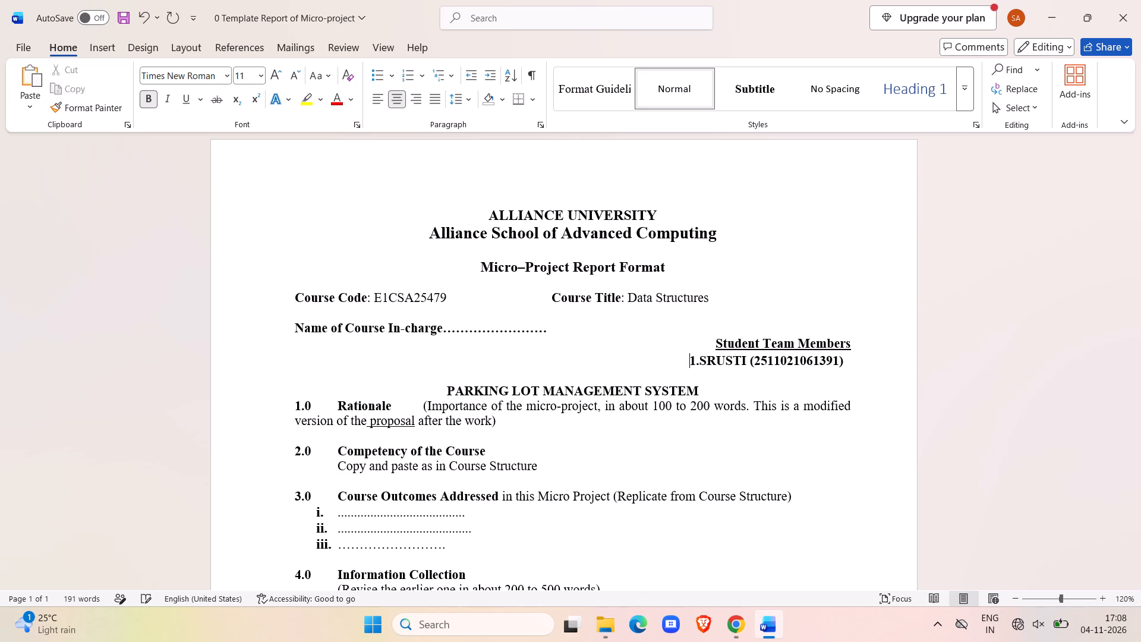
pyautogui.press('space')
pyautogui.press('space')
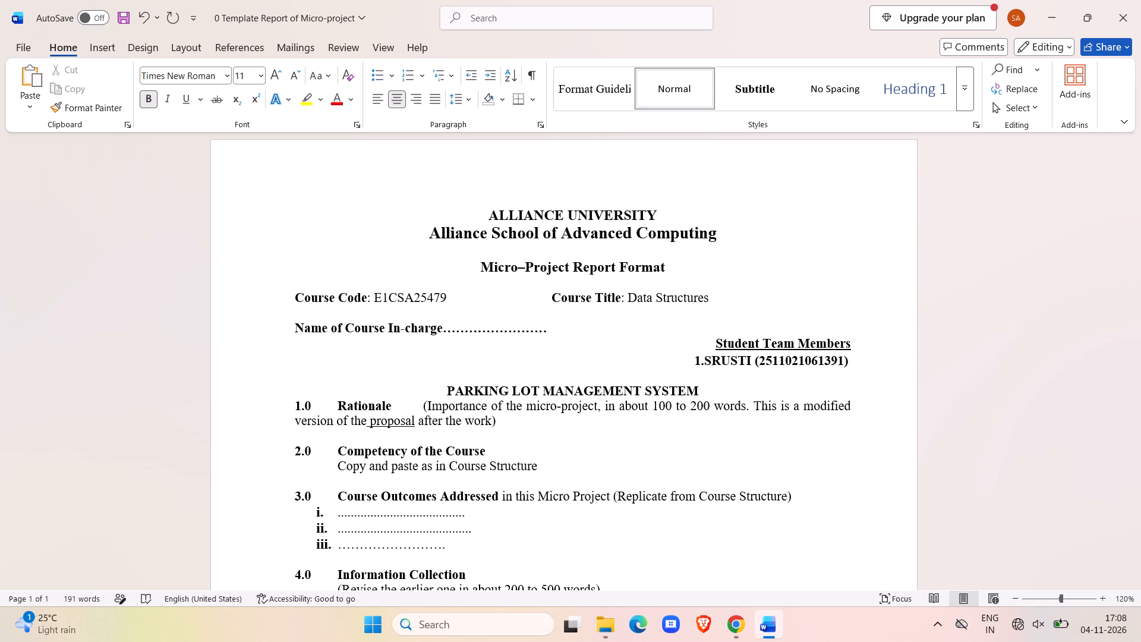
# Add the second team member on a new line as item "2." with the student's name and bracketed registration number.
pyautogui.click(857, 361)
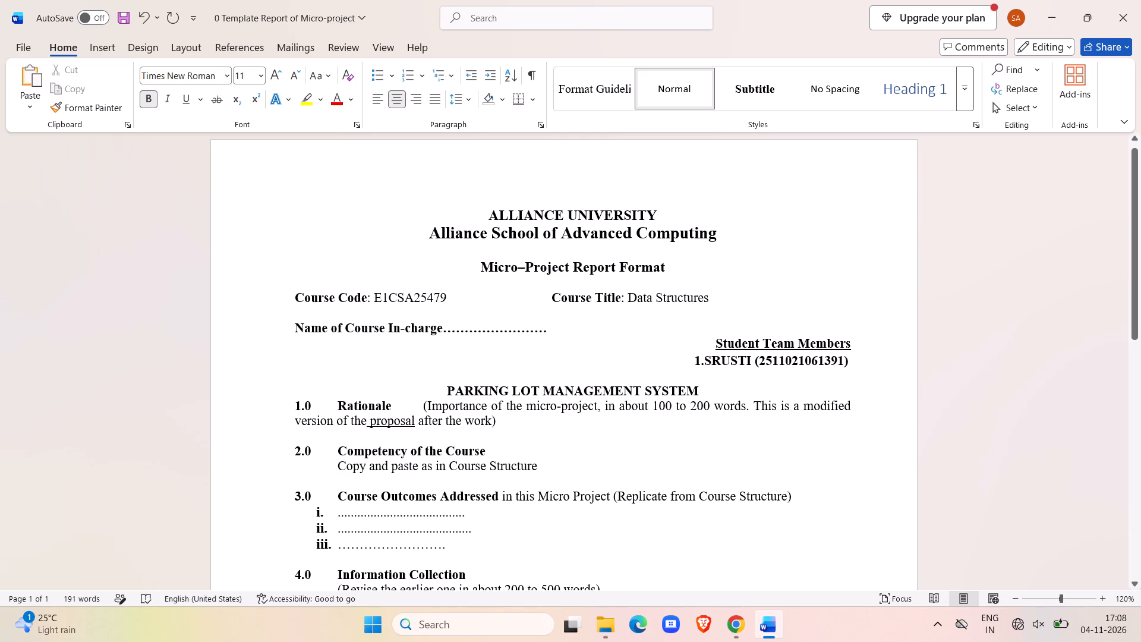
pyautogui.press('Return')
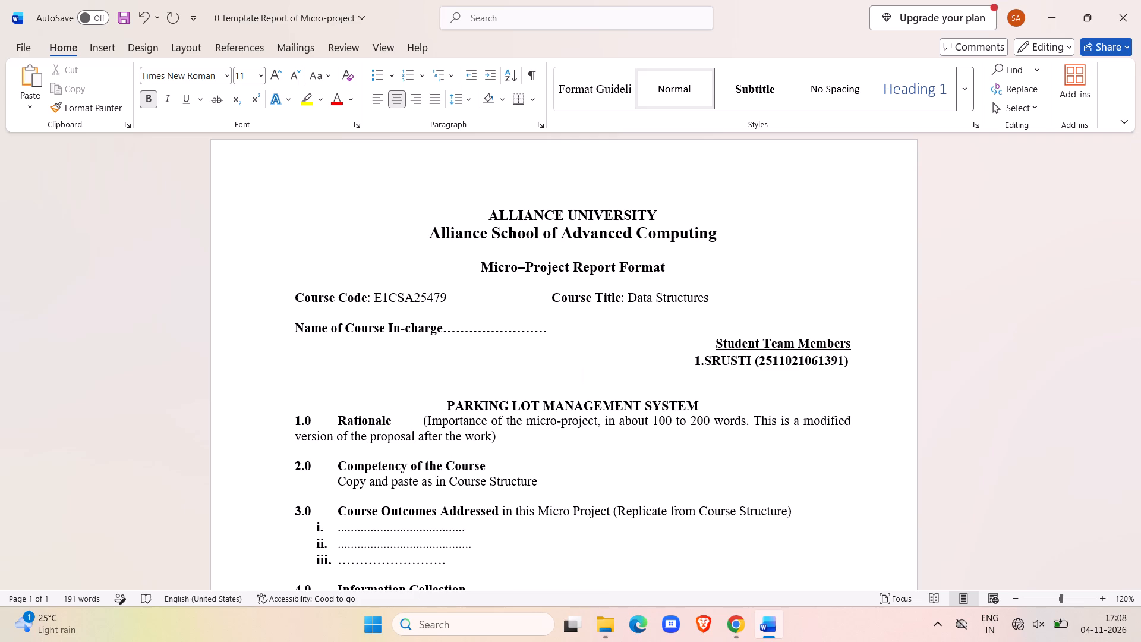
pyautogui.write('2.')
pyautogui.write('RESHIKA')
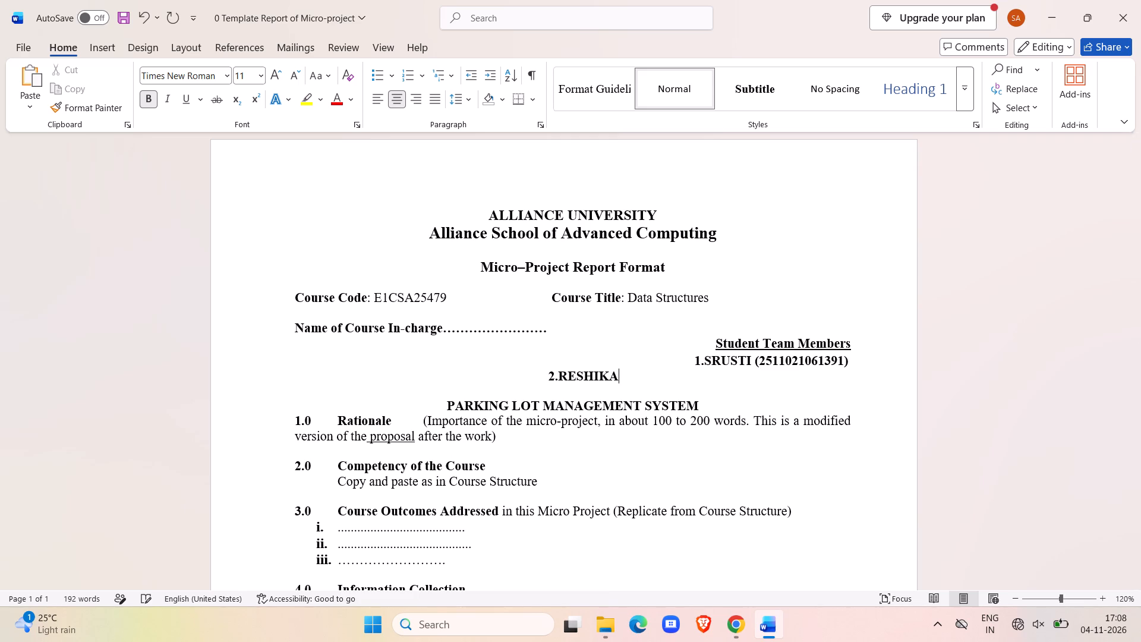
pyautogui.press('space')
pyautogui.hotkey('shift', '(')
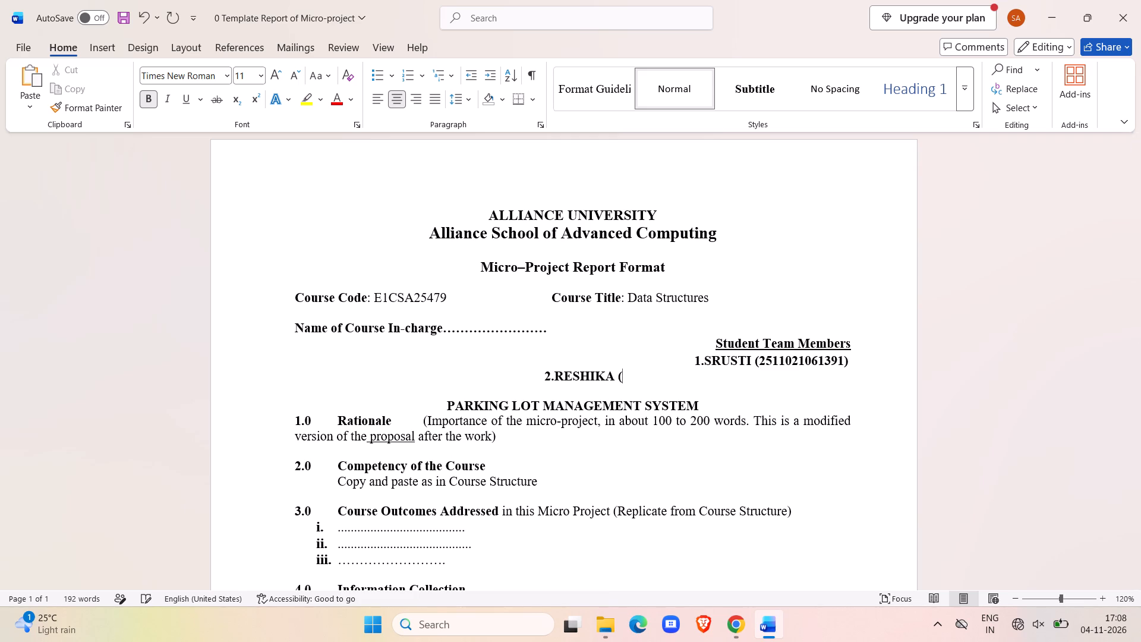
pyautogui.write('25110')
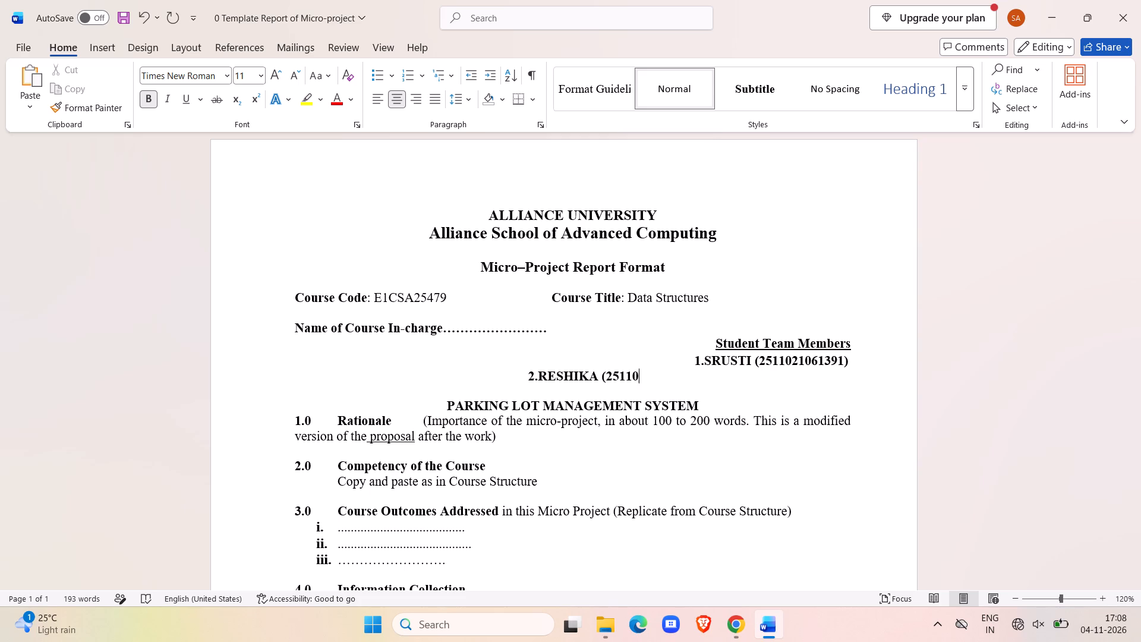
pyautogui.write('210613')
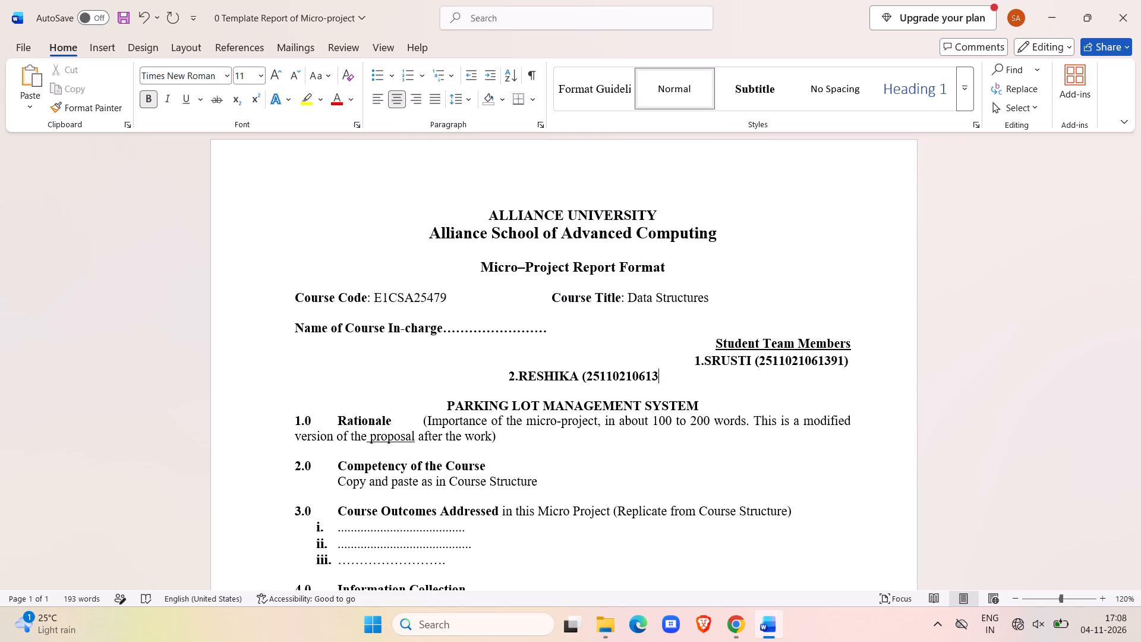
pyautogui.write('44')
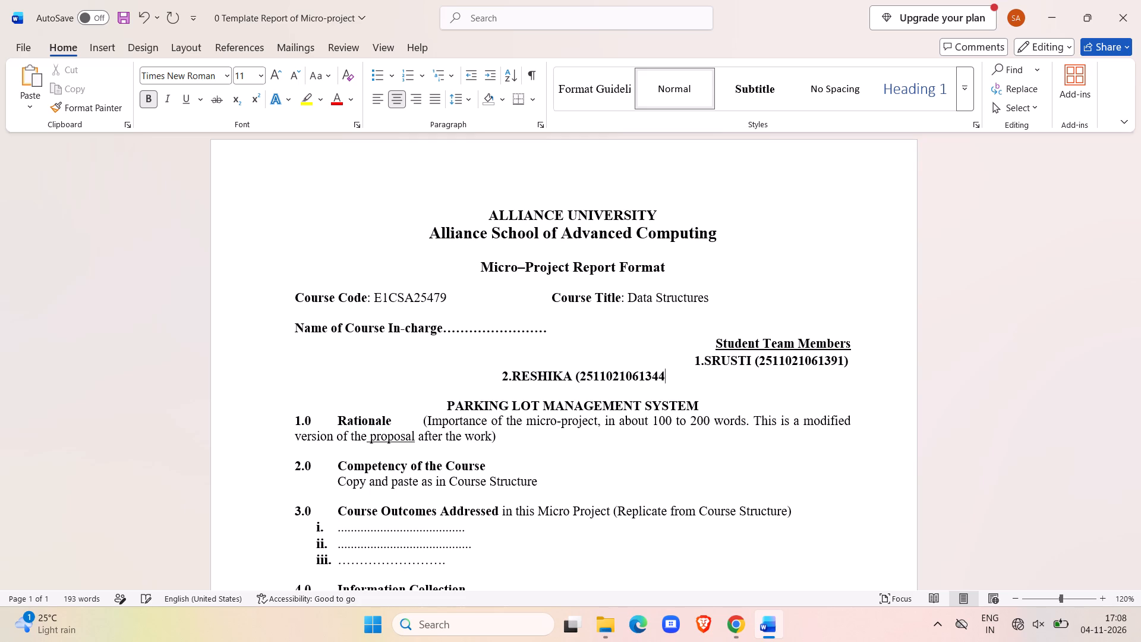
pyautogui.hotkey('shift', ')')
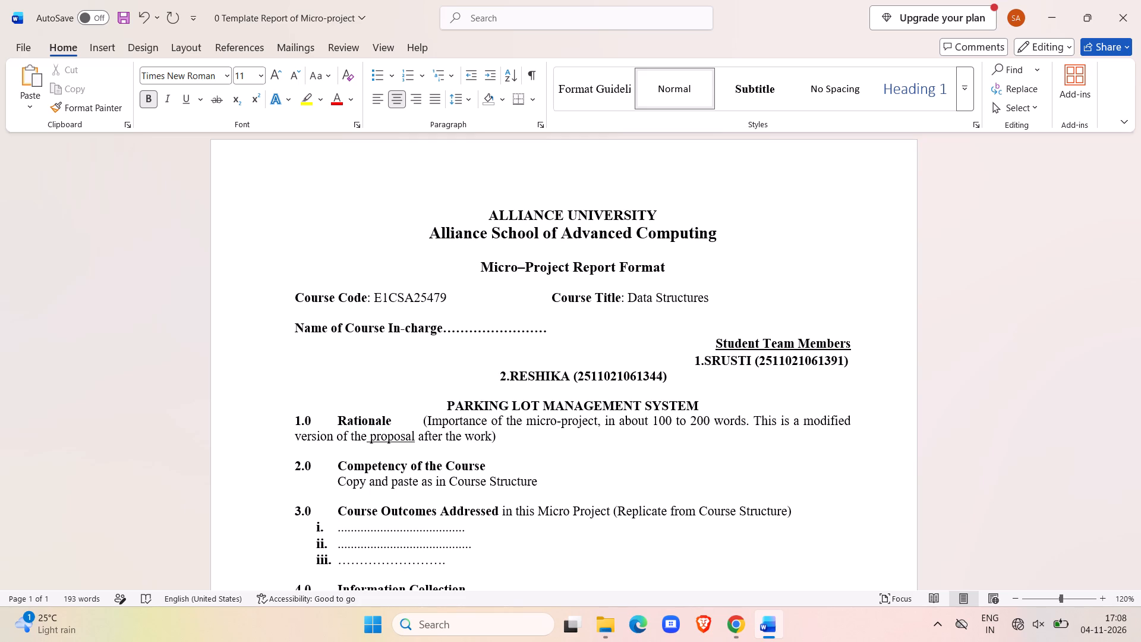
# Pad the second member entry with leading spaces to shift it toward the first member entry.
pyautogui.click(481, 377)
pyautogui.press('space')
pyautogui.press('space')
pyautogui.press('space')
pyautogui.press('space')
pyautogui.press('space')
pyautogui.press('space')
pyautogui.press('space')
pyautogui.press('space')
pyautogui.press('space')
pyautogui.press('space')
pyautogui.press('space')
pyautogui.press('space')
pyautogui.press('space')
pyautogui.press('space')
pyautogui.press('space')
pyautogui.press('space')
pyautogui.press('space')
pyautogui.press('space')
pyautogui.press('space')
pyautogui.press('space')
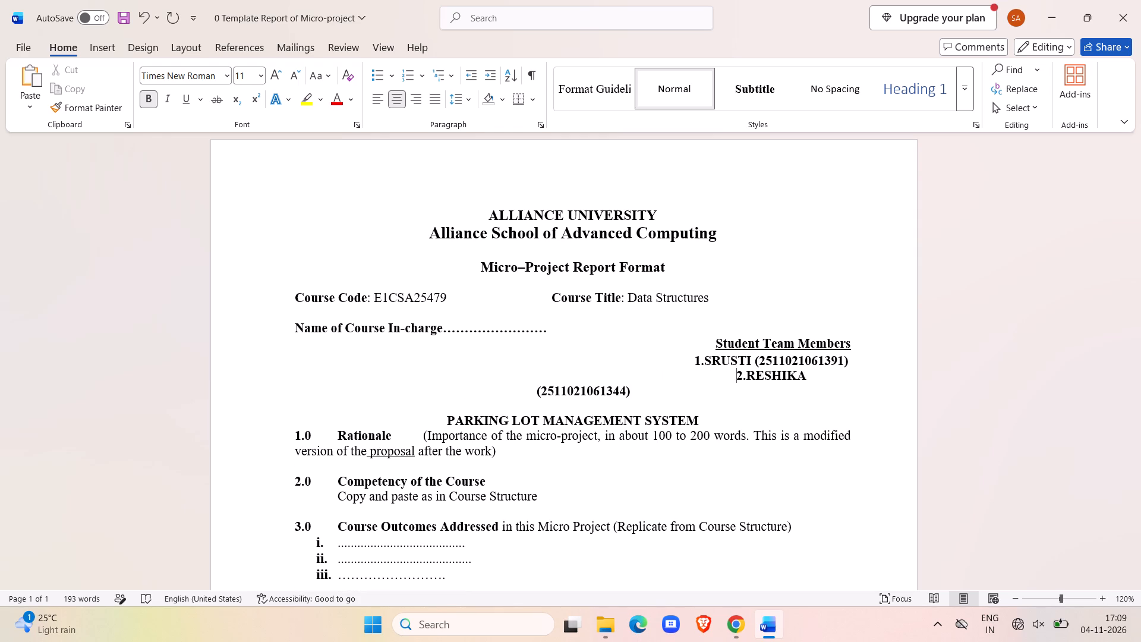
pyautogui.press('BackSpace')
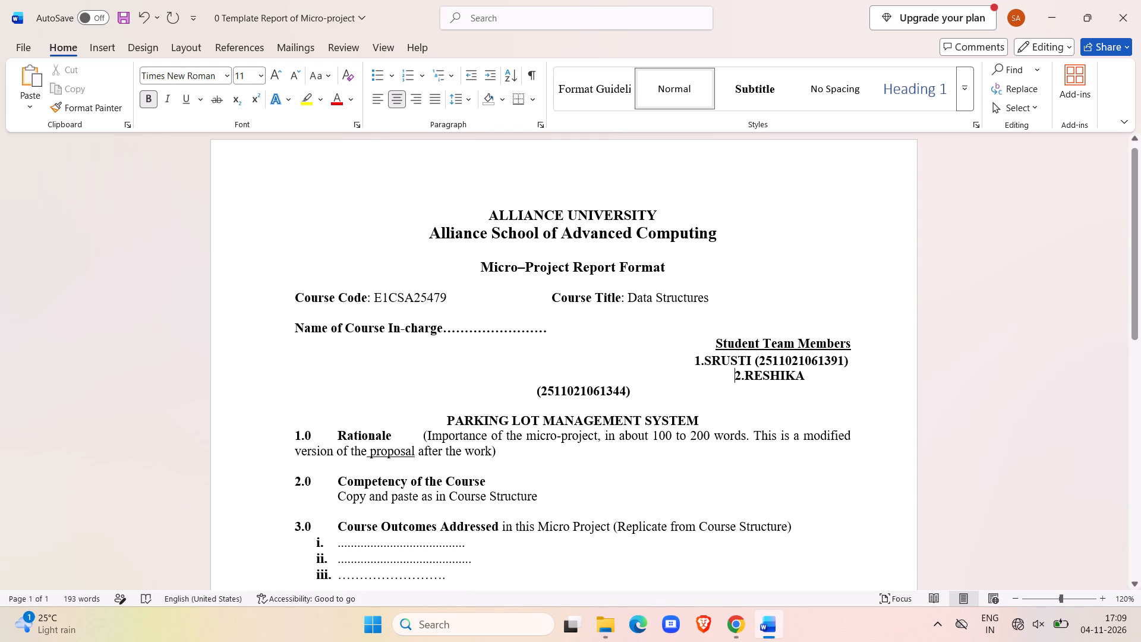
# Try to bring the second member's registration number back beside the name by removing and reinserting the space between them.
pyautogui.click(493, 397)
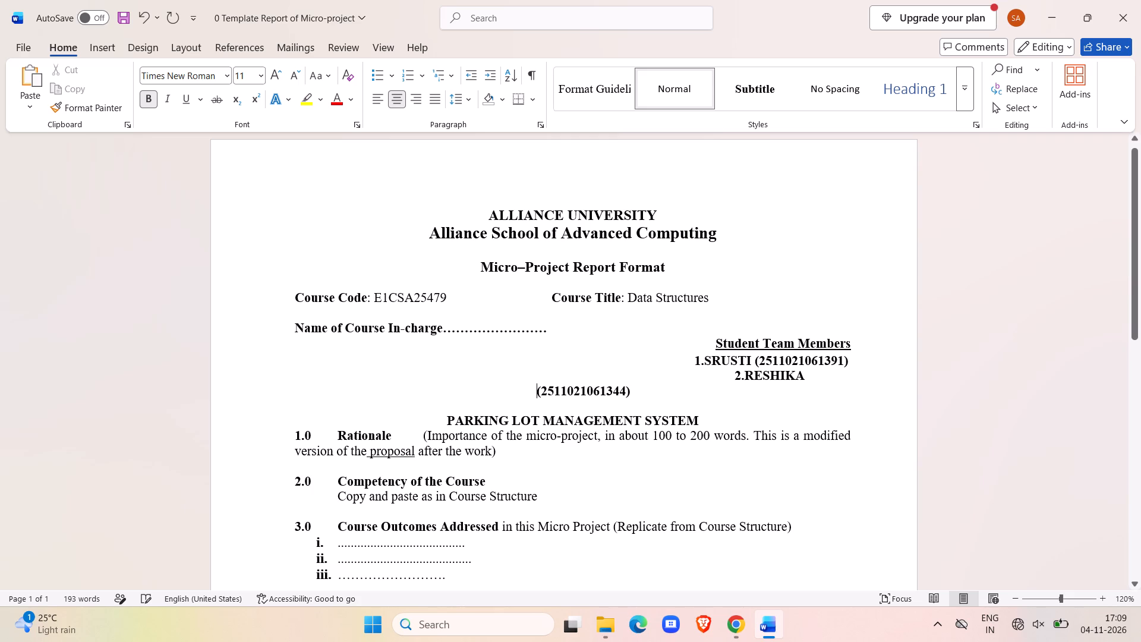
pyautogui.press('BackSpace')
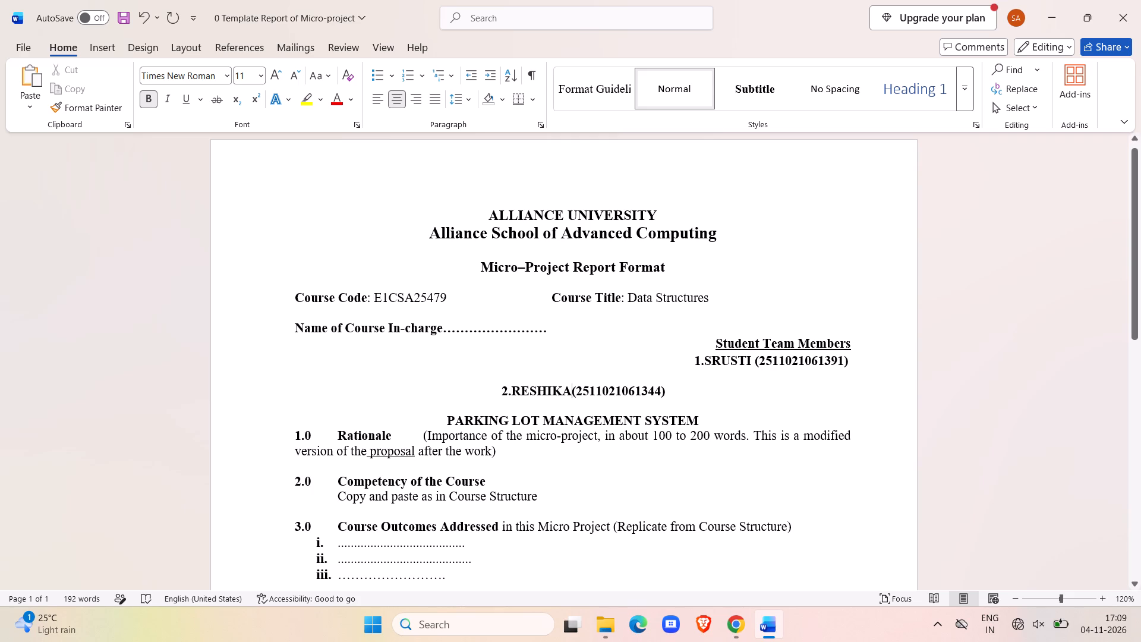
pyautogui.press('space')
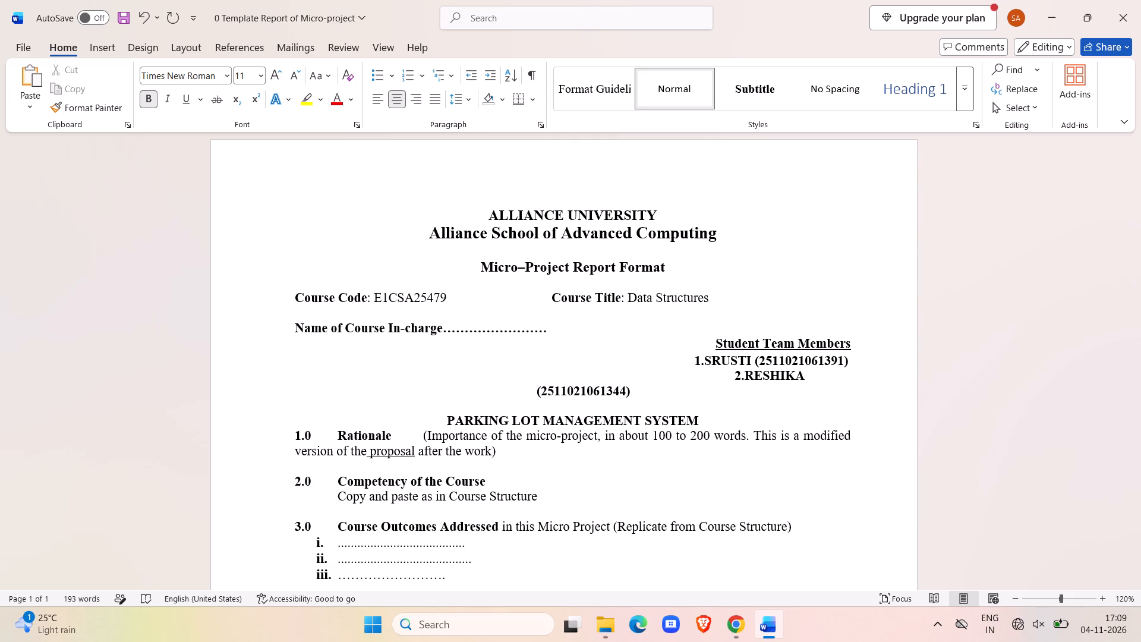
# Delete the second entry's number, name and surplus leading spaces, and re-enter "2." and the student's name before the registration number.
pyautogui.press('BackSpace')
pyautogui.press('BackSpace')
pyautogui.press('BackSpace')
pyautogui.press('BackSpace')
pyautogui.press('BackSpace')
pyautogui.press('BackSpace')
pyautogui.press('BackSpace')
pyautogui.press('BackSpace')
pyautogui.press('BackSpace')
pyautogui.press('BackSpace')
pyautogui.press('BackSpace')
pyautogui.press('BackSpace')
pyautogui.press('BackSpace')
pyautogui.press('BackSpace')
pyautogui.press('BackSpace')
pyautogui.press('BackSpace')
pyautogui.press('BackSpace')
pyautogui.press('BackSpace')
pyautogui.press('BackSpace')
pyautogui.press('BackSpace')
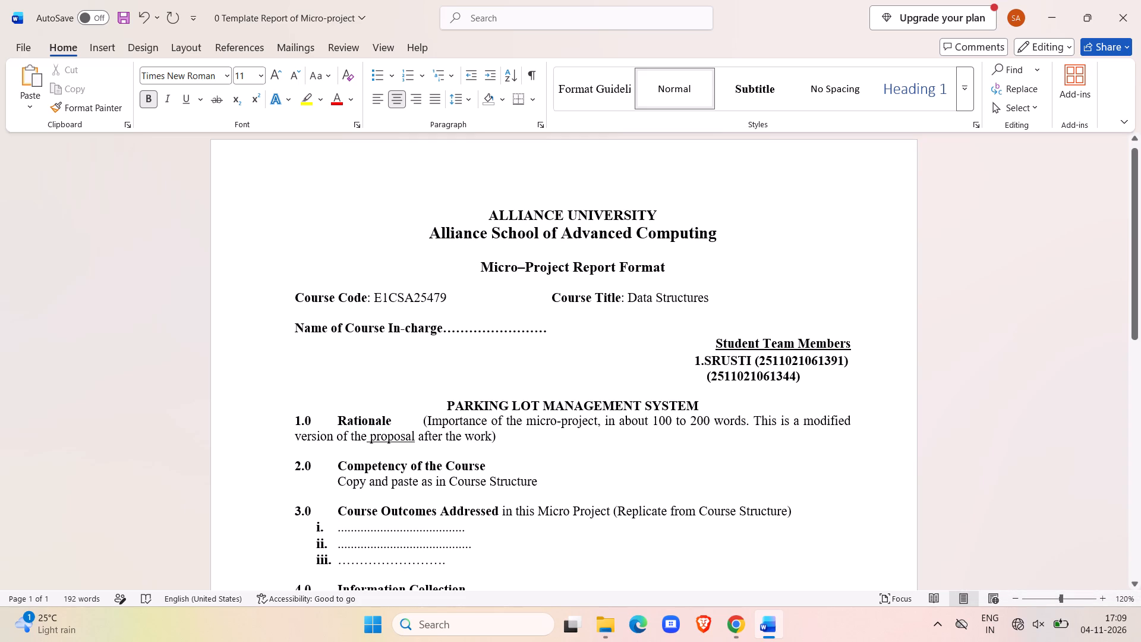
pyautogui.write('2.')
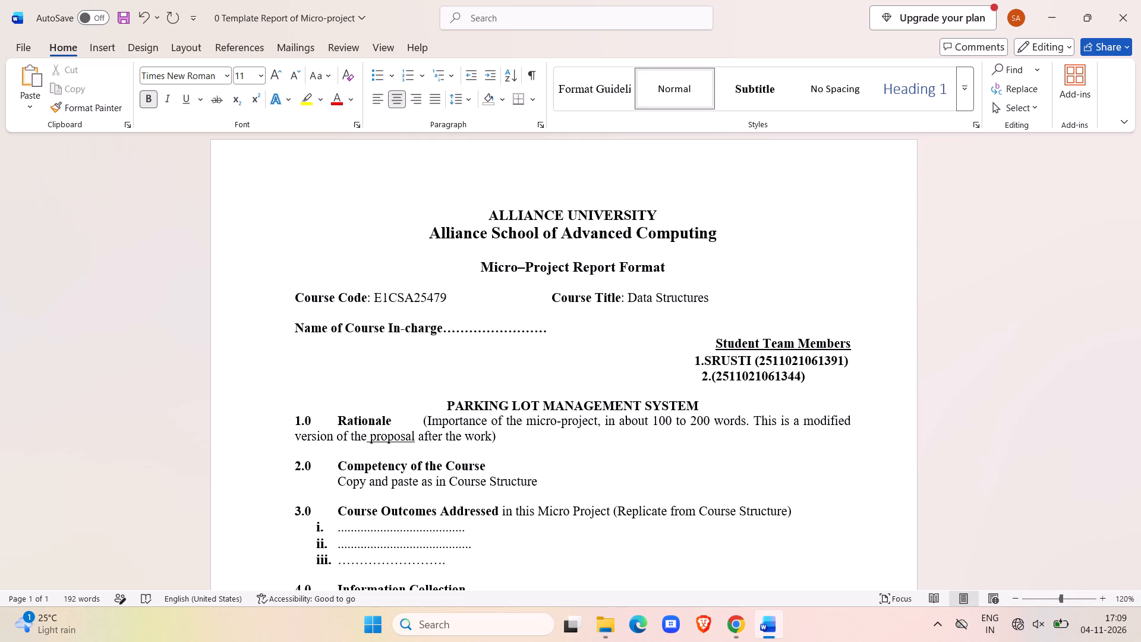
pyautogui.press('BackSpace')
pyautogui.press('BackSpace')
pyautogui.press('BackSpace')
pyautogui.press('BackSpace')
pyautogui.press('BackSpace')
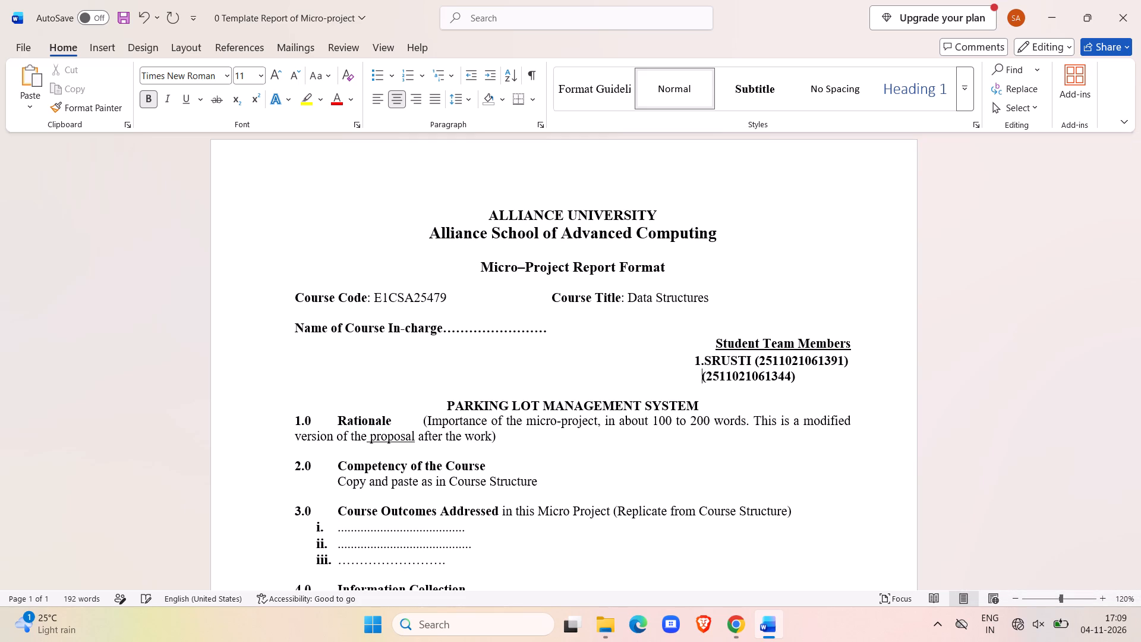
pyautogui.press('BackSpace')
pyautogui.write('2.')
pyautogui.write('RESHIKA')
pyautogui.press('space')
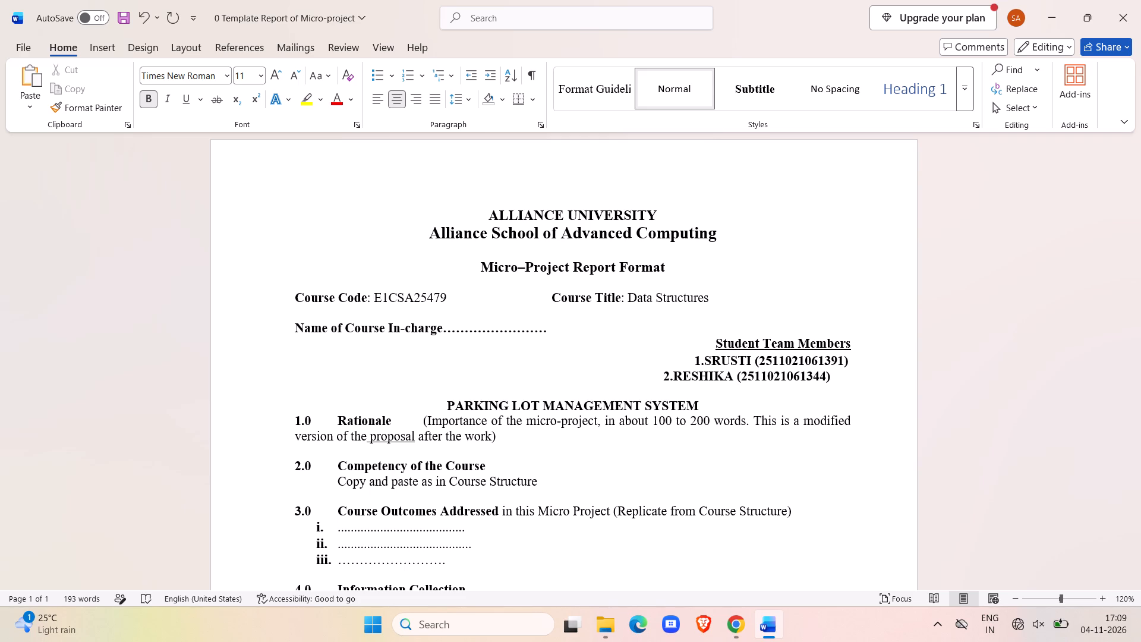
# Add leading spaces before the second member entry until its end lines up with the end of the first entry.
pyautogui.click(657, 379)
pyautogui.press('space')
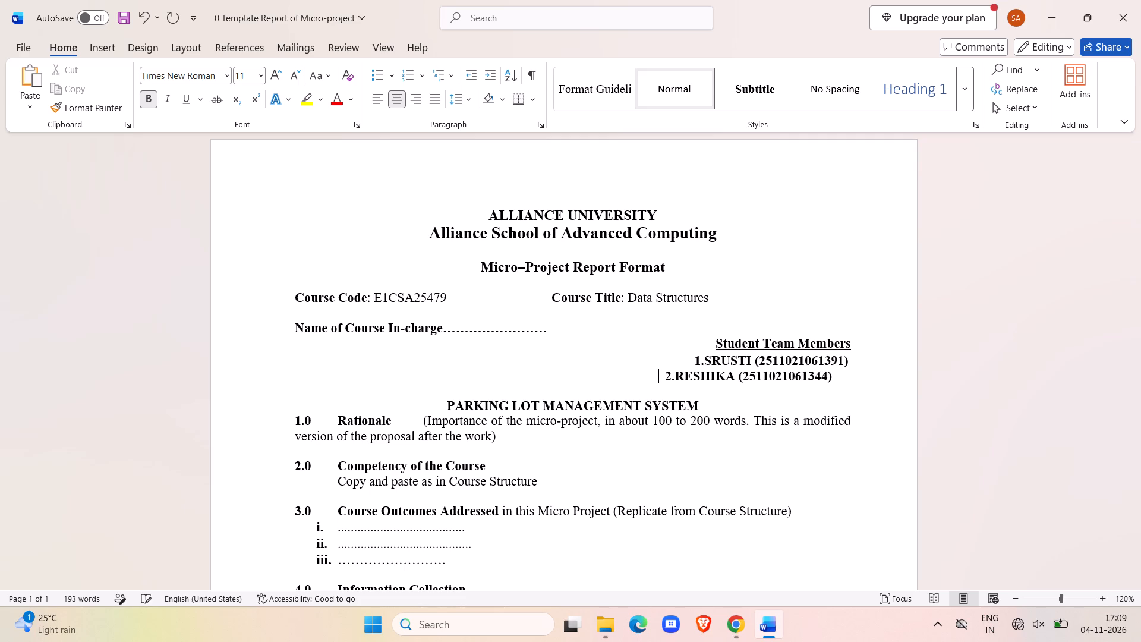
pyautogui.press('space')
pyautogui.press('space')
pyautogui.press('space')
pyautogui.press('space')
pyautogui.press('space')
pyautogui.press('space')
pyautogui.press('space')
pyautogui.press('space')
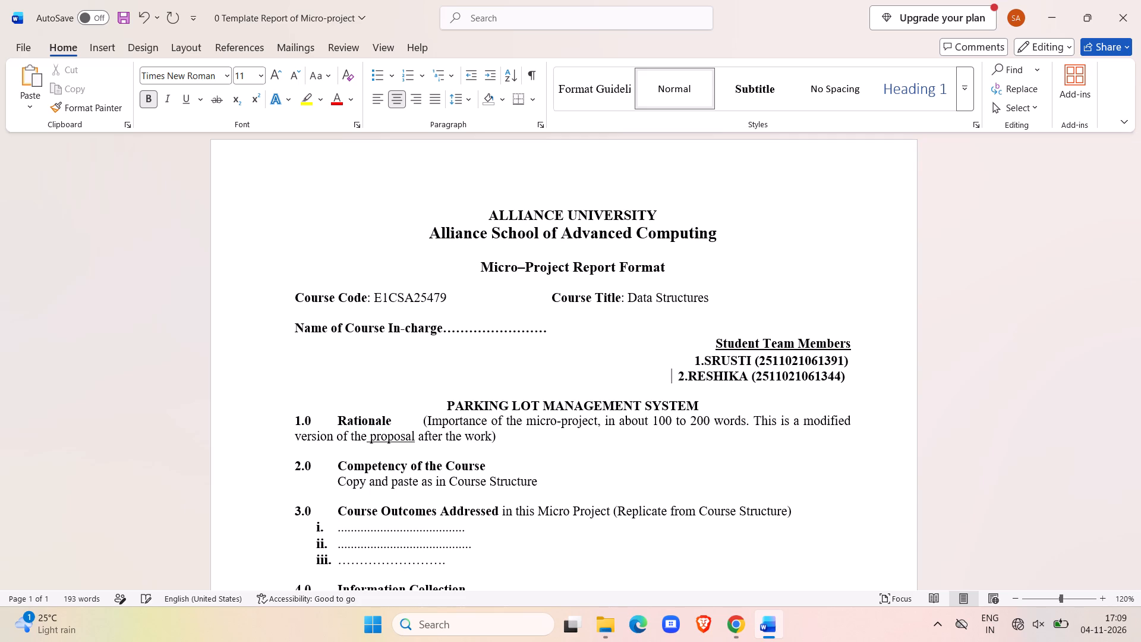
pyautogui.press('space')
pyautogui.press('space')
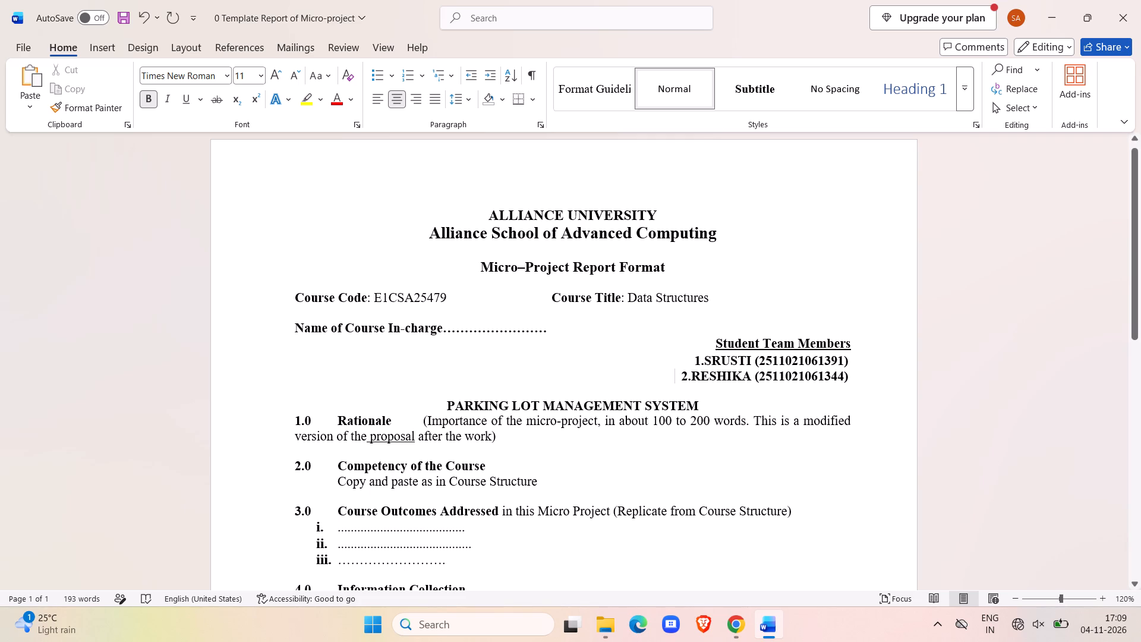
# Shorten the registration numbers in both team member entries to their last four digits.
pyautogui.moveTo(817, 360); pyautogui.dragTo(762, 363)
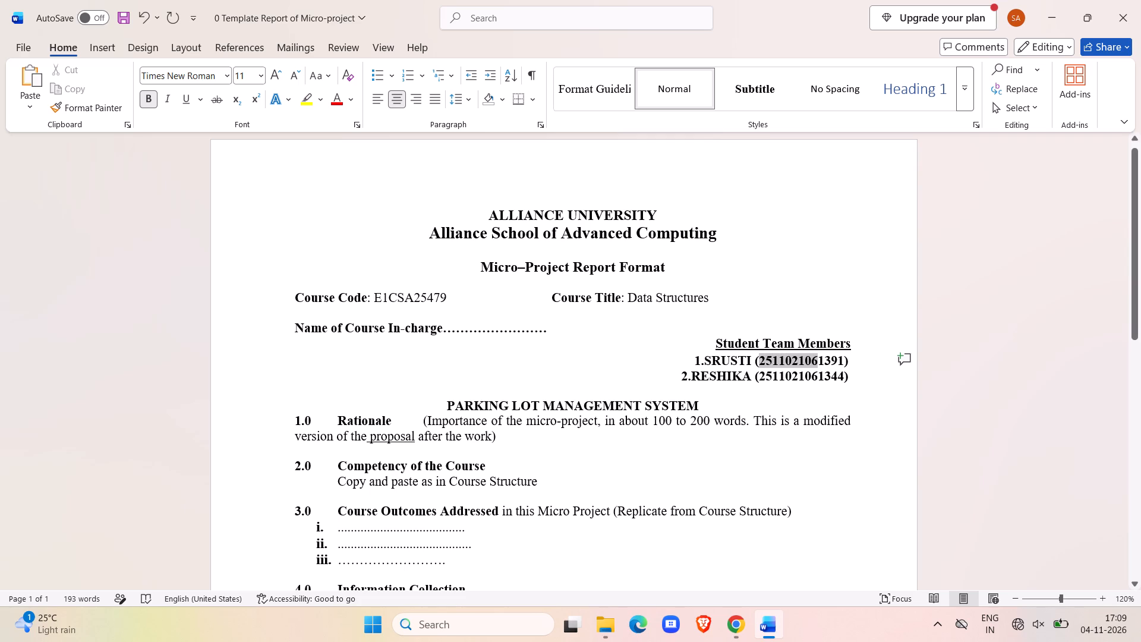
pyautogui.moveTo(762, 363); pyautogui.dragTo(760, 363)
pyautogui.press('BackSpace')
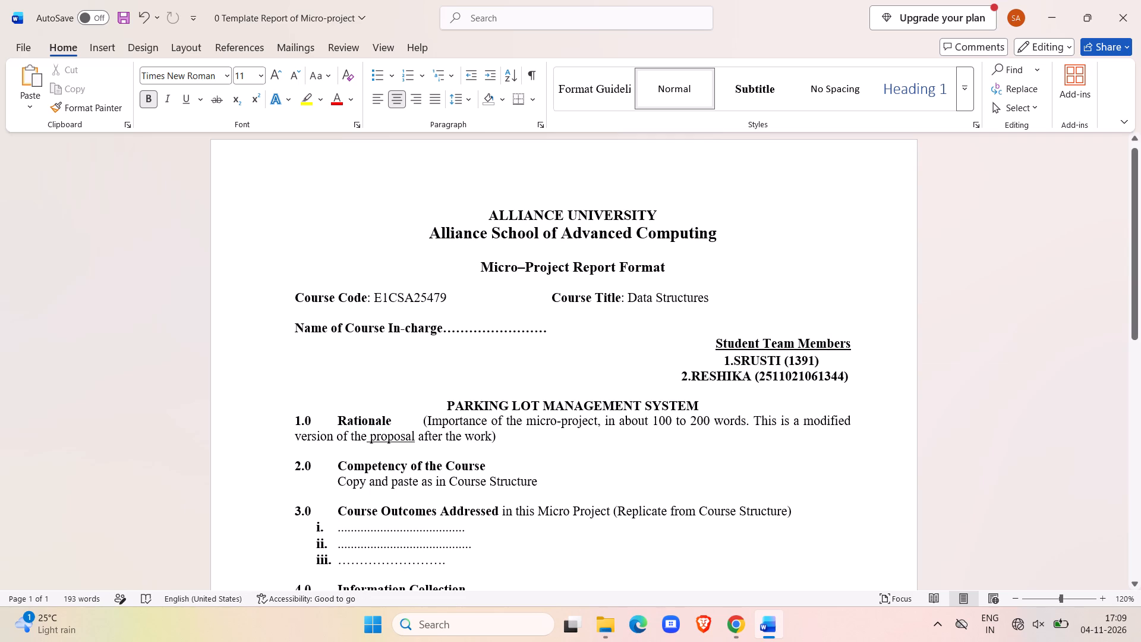
pyautogui.moveTo(815, 375); pyautogui.dragTo(759, 379)
pyautogui.press('BackSpace')
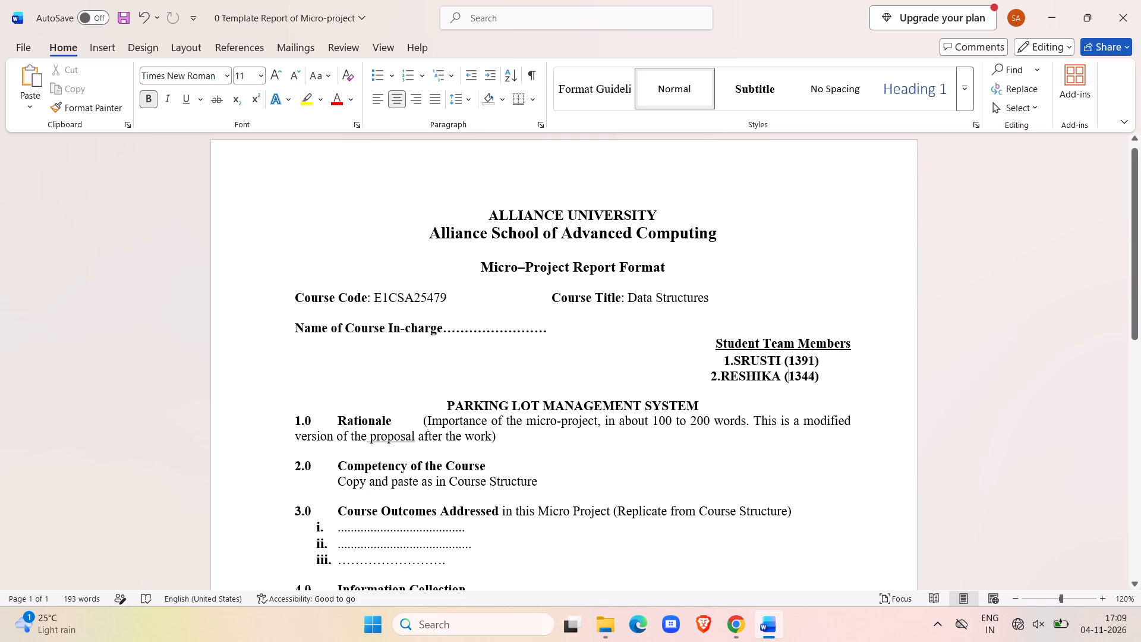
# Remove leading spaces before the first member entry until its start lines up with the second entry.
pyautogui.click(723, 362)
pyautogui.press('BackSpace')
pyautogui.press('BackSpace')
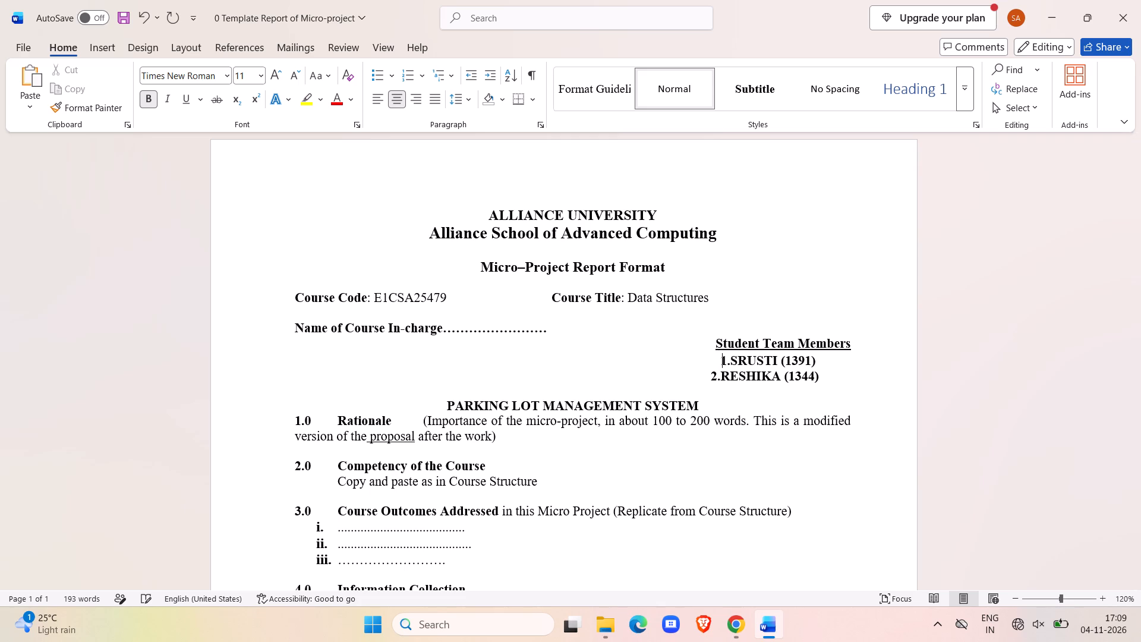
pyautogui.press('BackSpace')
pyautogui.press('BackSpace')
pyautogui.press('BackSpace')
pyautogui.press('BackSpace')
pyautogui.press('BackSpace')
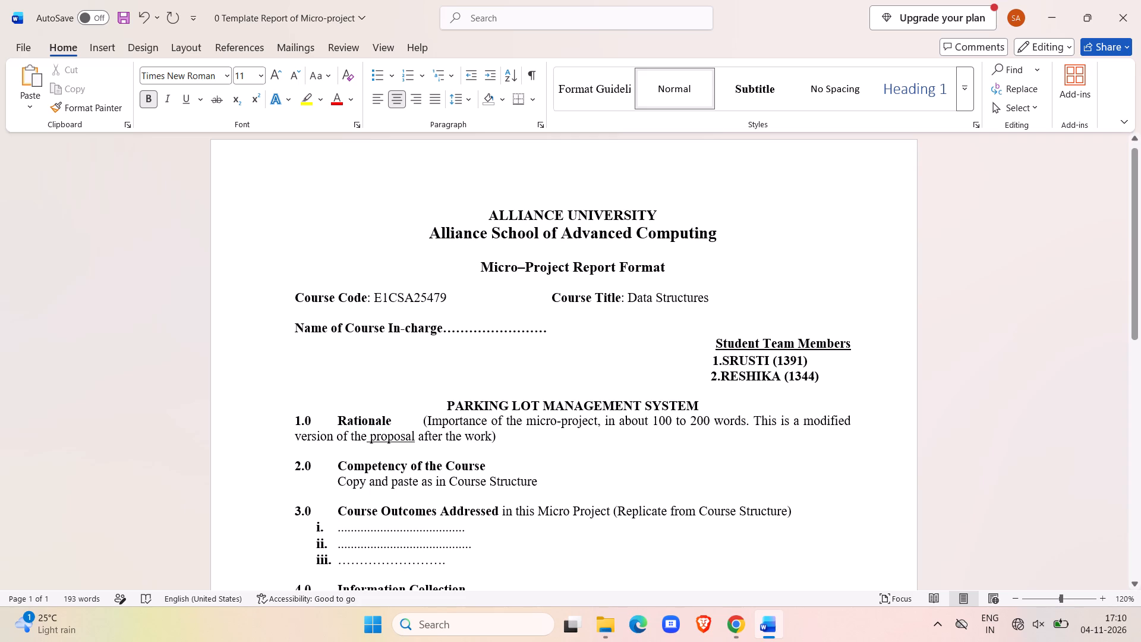
# Add a line beneath the second member entry and pad it with spaces up to where the entries above start.
pyautogui.click(828, 382)
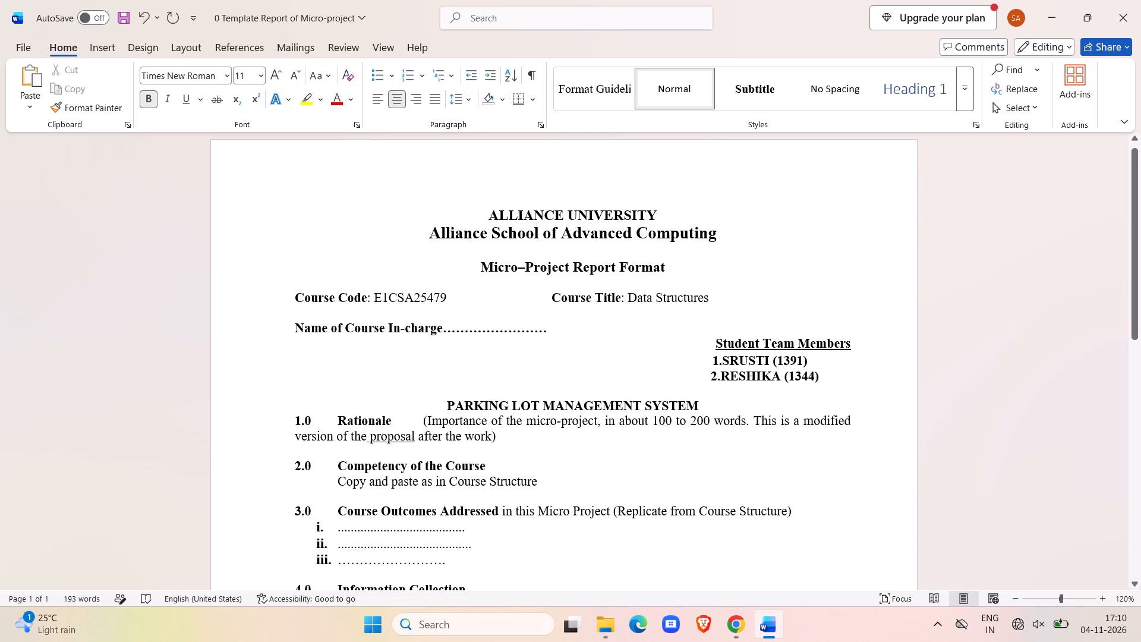
pyautogui.press('Return')
pyautogui.press('Return')
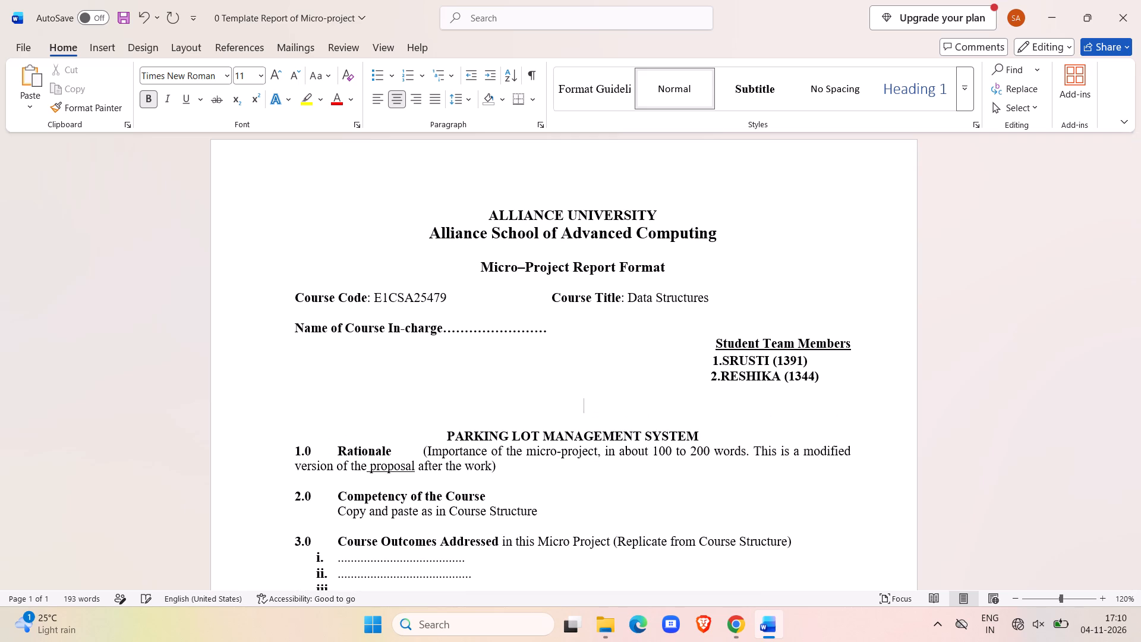
pyautogui.press('BackSpace')
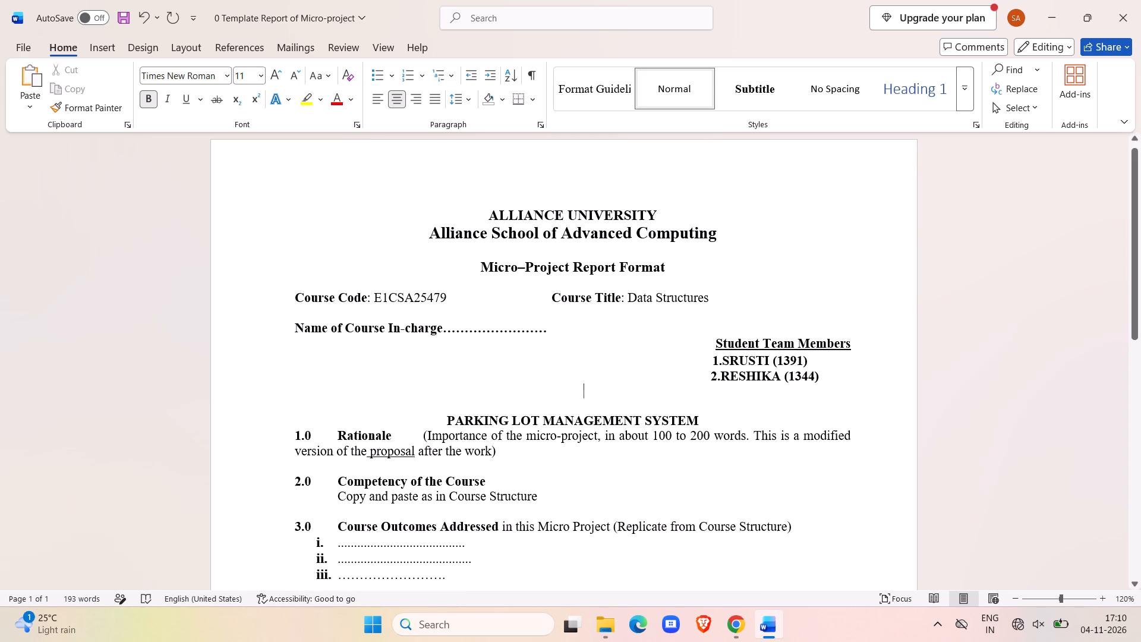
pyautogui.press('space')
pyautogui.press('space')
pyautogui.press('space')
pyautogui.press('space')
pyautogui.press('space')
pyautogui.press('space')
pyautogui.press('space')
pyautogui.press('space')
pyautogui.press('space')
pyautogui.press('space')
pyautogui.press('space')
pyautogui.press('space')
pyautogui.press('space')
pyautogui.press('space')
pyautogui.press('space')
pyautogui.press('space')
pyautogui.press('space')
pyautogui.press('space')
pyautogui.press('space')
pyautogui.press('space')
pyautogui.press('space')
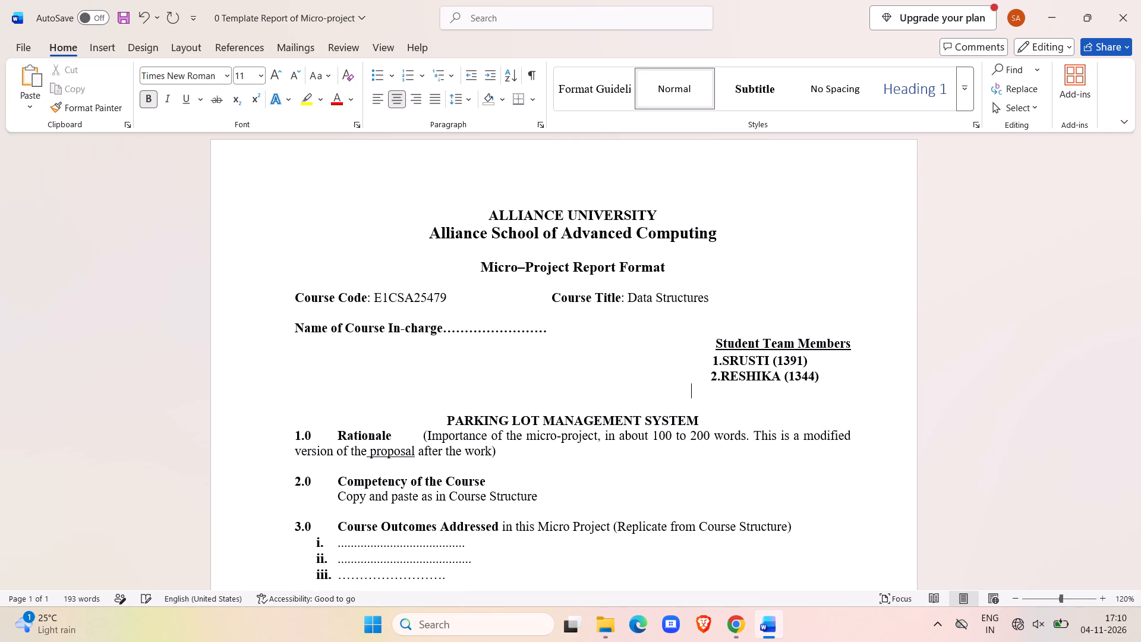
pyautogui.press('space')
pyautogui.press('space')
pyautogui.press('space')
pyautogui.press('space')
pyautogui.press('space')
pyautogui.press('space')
# Enter the third member as "3.", the student's name, a space and the last four registration digits in parentheses.
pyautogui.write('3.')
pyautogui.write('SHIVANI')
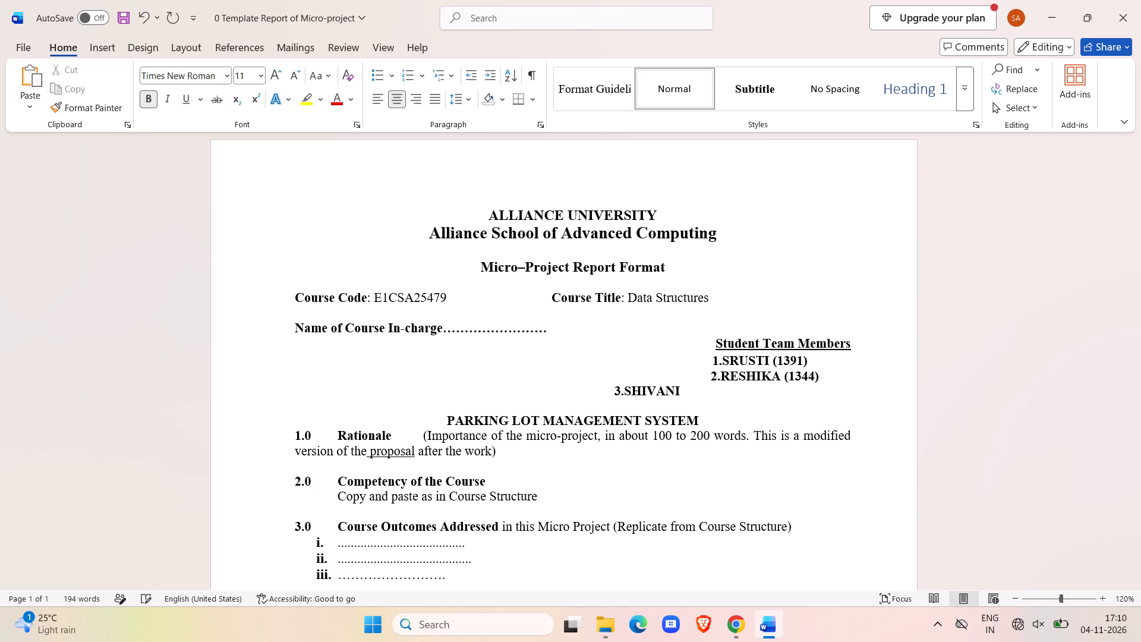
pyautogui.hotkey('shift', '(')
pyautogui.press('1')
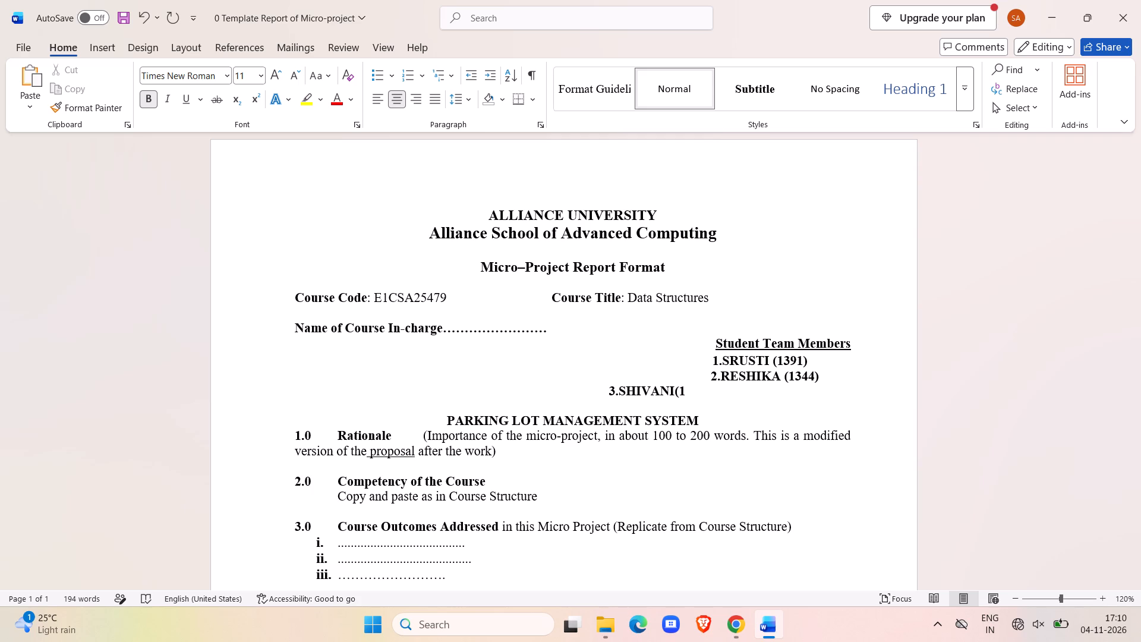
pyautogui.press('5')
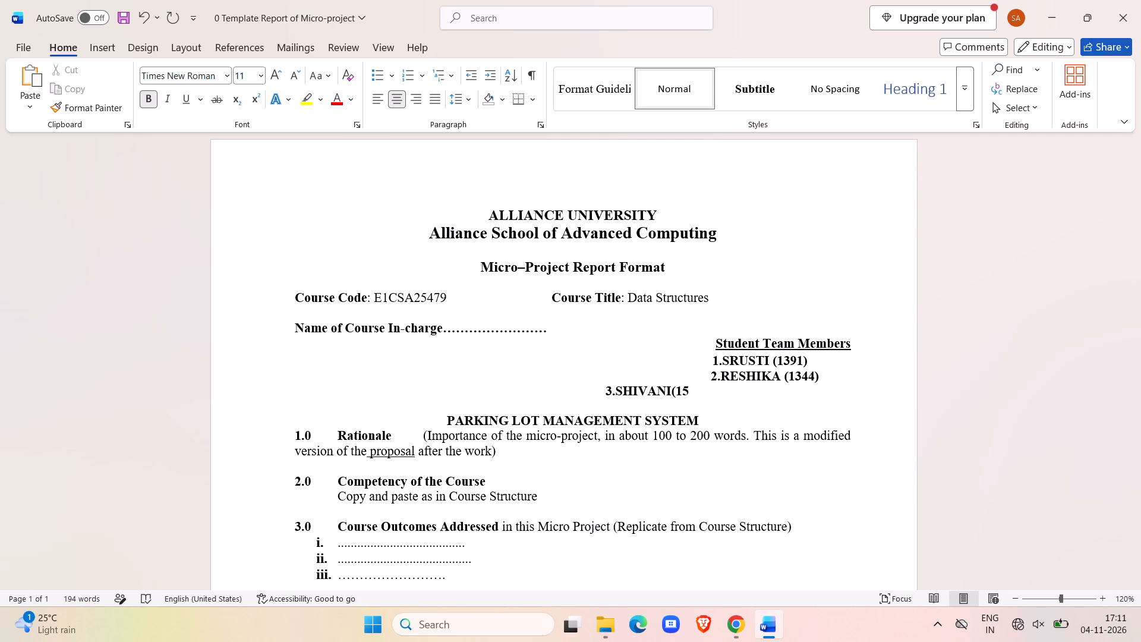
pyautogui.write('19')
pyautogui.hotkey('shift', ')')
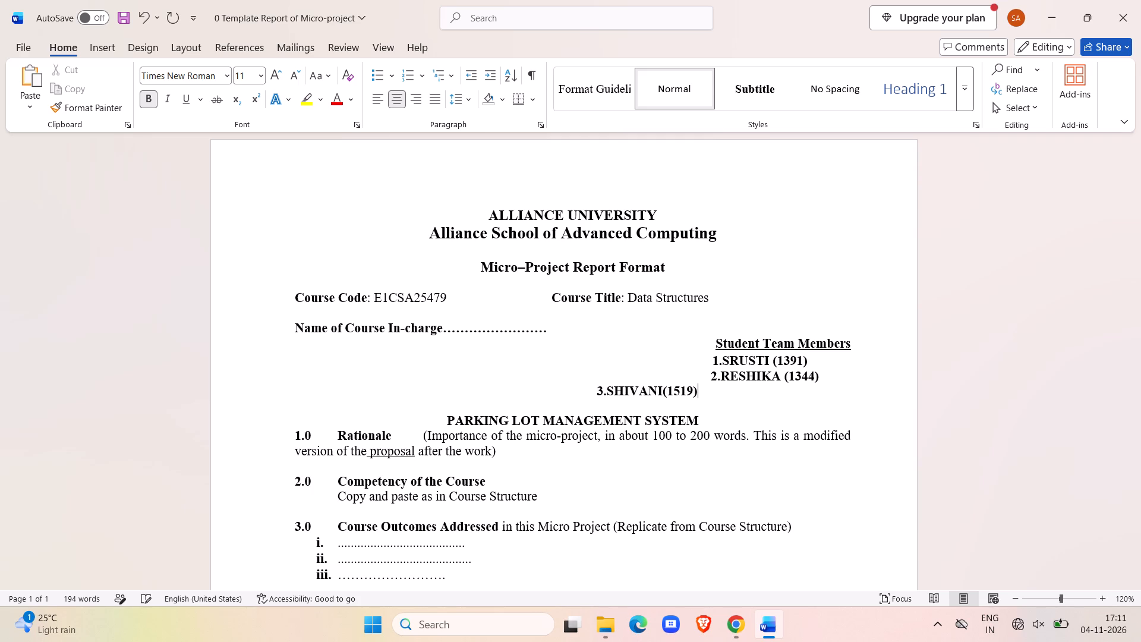
pyautogui.click(663, 389)
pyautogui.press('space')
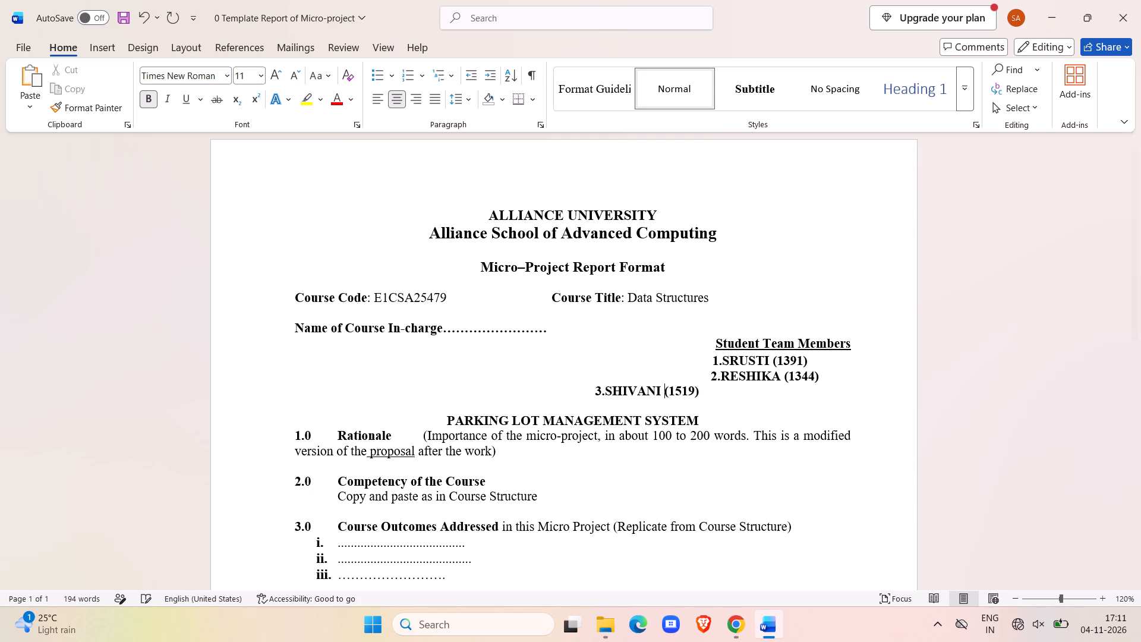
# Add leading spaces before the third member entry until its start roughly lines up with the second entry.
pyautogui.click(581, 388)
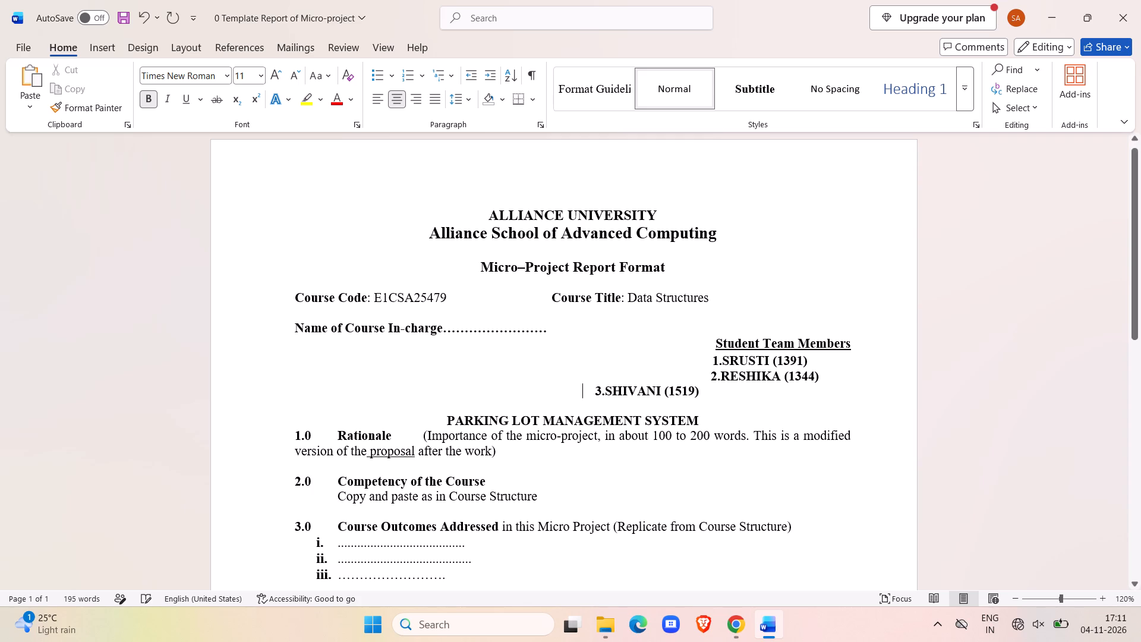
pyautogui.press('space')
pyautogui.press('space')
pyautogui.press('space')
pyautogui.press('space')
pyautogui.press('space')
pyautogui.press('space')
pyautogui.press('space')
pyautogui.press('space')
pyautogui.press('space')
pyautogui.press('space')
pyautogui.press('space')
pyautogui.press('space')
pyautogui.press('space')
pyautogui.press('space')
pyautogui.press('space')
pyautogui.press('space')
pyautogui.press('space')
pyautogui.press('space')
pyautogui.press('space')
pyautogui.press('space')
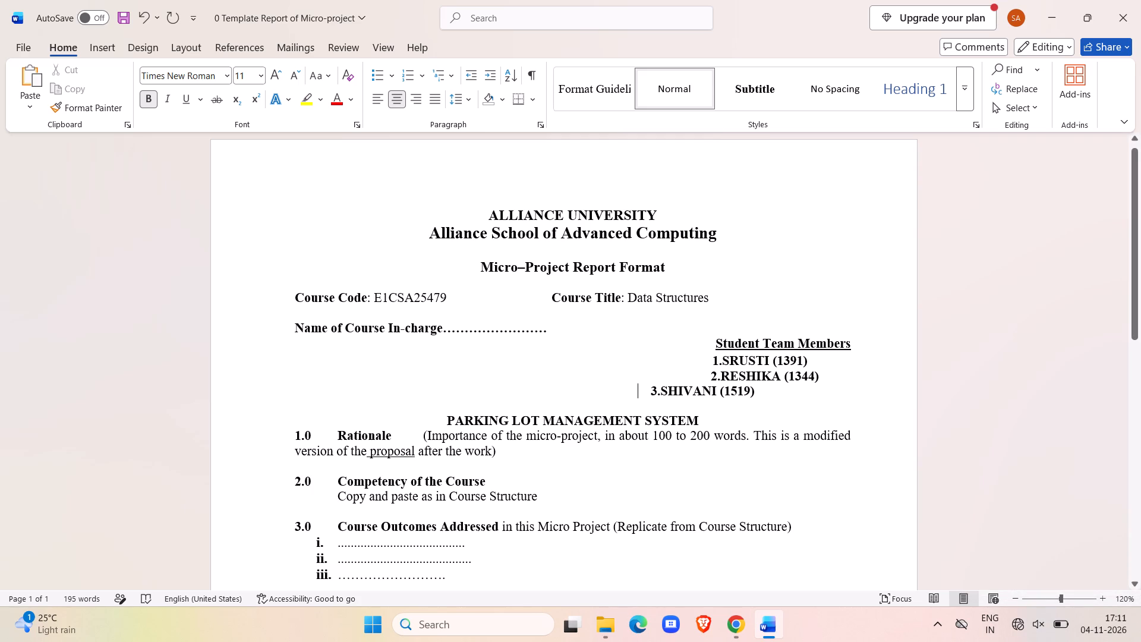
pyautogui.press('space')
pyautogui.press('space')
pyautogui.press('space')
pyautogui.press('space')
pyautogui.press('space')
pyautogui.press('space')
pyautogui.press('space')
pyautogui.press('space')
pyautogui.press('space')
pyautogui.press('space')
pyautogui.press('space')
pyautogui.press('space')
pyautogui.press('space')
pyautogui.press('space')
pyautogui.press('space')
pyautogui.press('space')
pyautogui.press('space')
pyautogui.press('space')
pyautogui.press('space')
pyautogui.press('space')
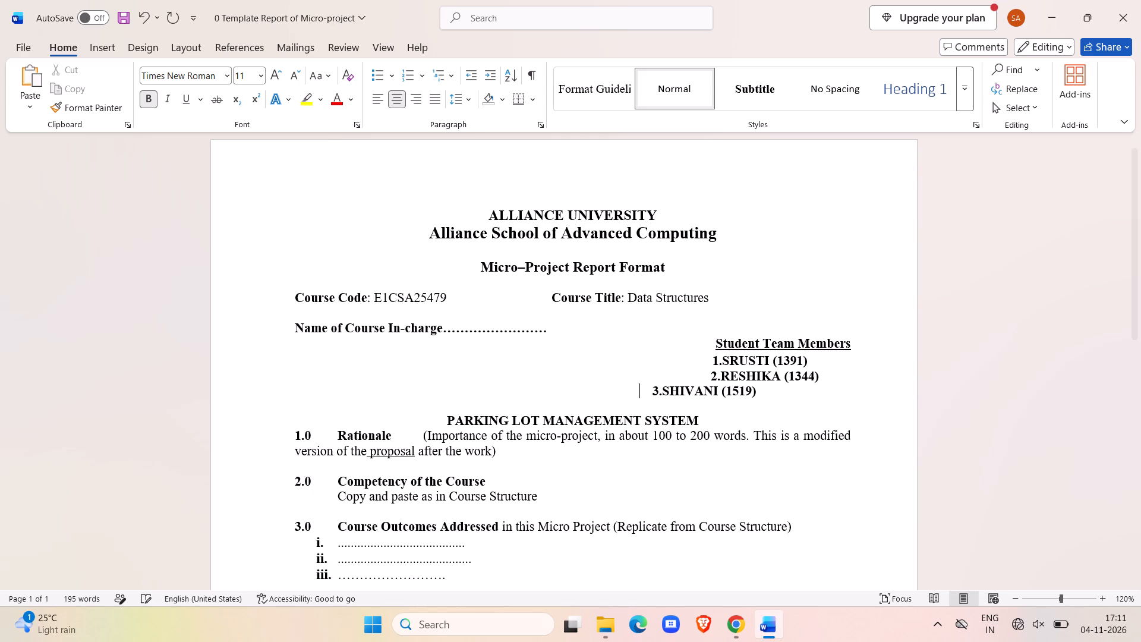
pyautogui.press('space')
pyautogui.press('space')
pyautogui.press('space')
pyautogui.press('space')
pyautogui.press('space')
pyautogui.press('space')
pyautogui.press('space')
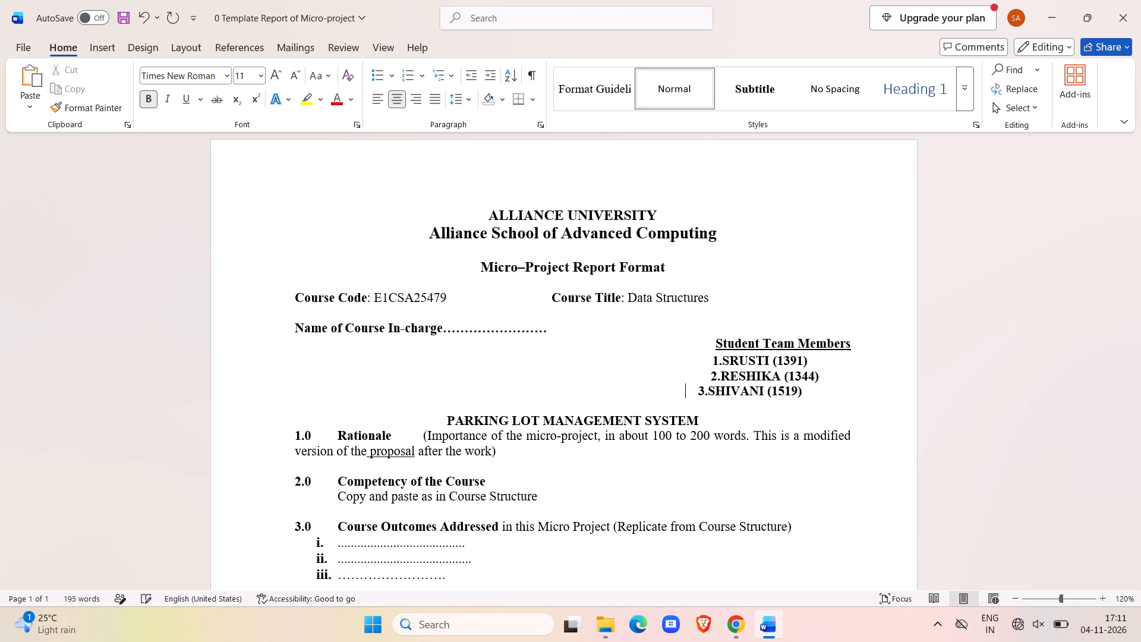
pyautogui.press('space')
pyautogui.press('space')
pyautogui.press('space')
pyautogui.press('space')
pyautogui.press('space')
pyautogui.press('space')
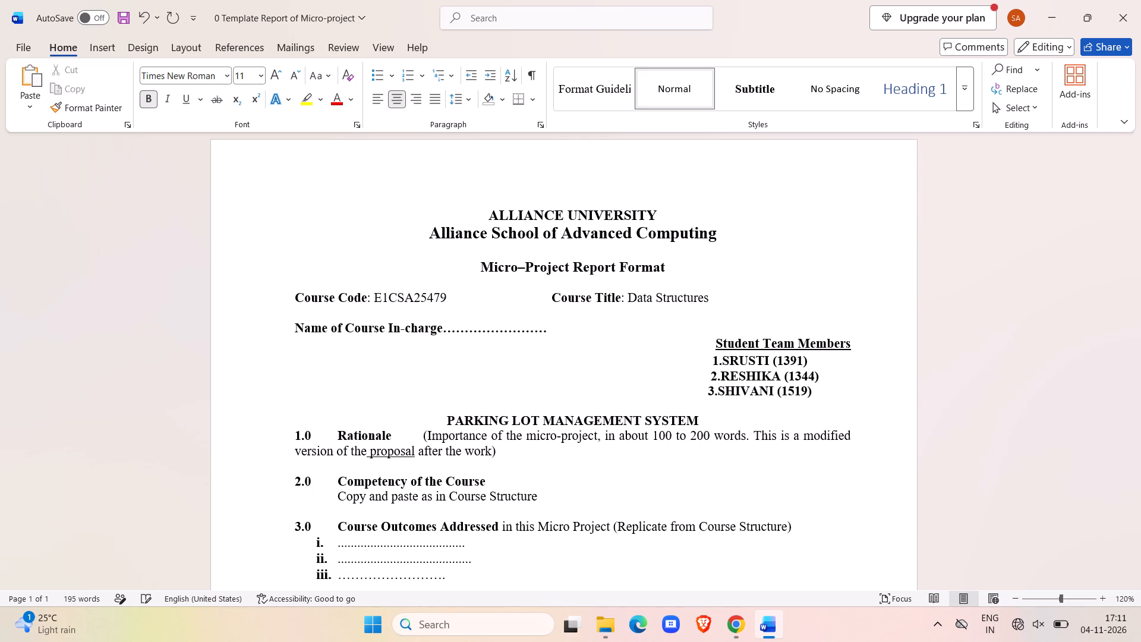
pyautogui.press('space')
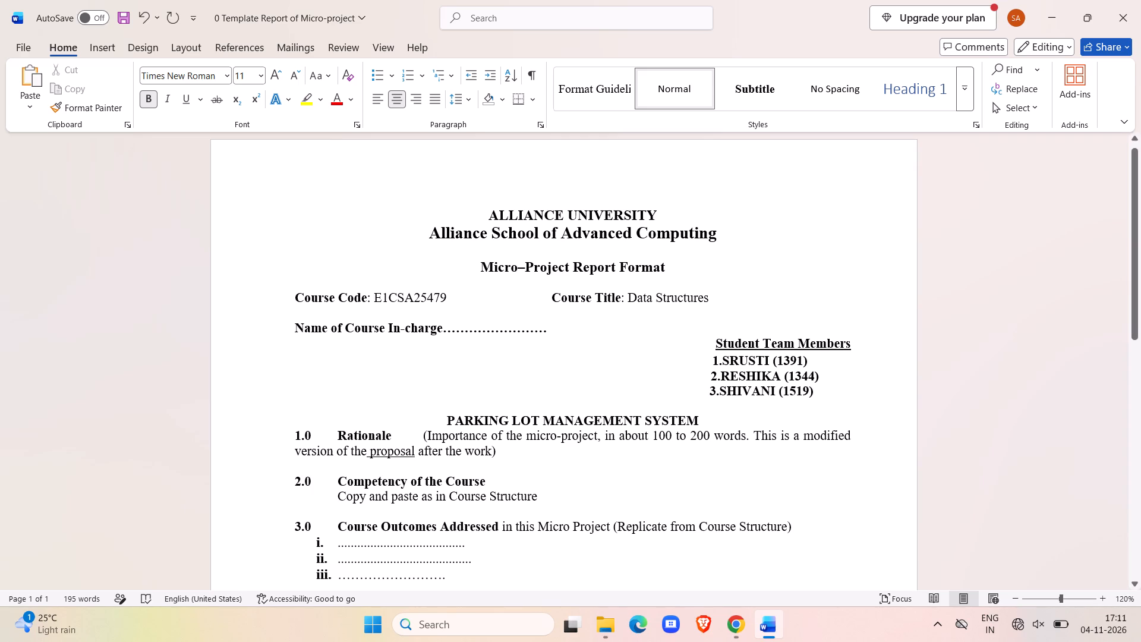
# Add a fourth member on a new line as "4.", the student's name and the last four registration digits in parentheses.
pyautogui.click(840, 389)
pyautogui.press('Return')
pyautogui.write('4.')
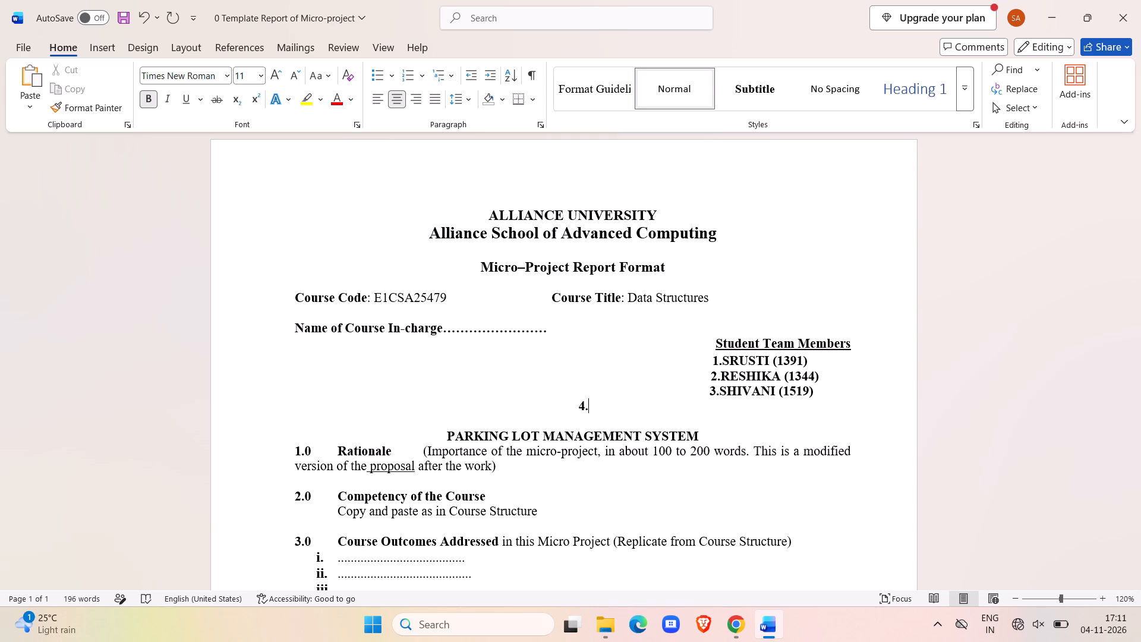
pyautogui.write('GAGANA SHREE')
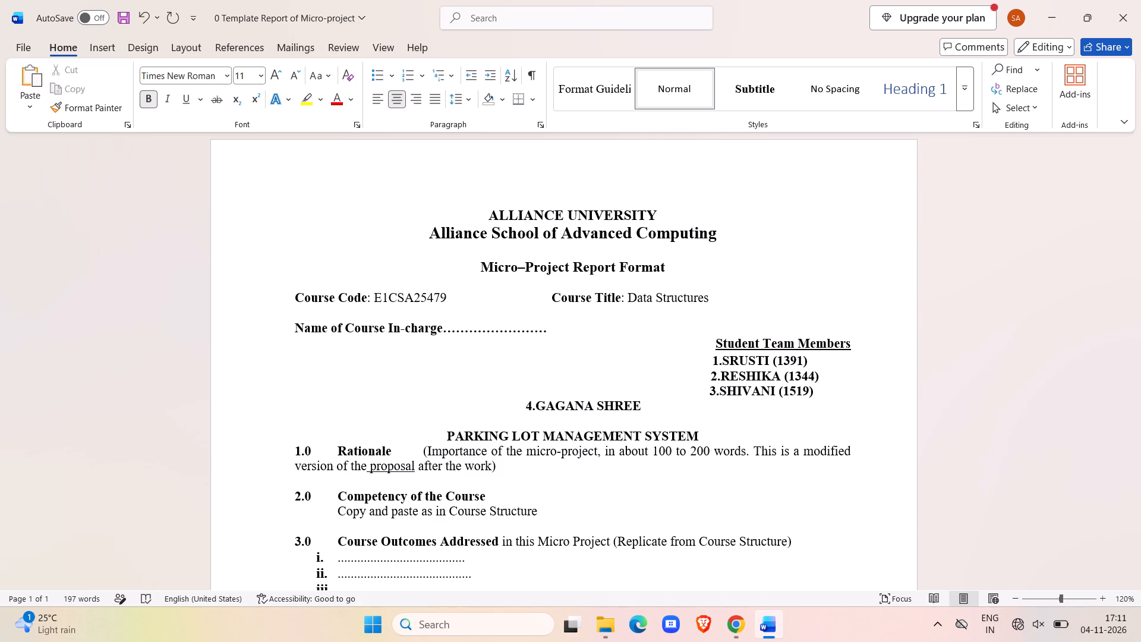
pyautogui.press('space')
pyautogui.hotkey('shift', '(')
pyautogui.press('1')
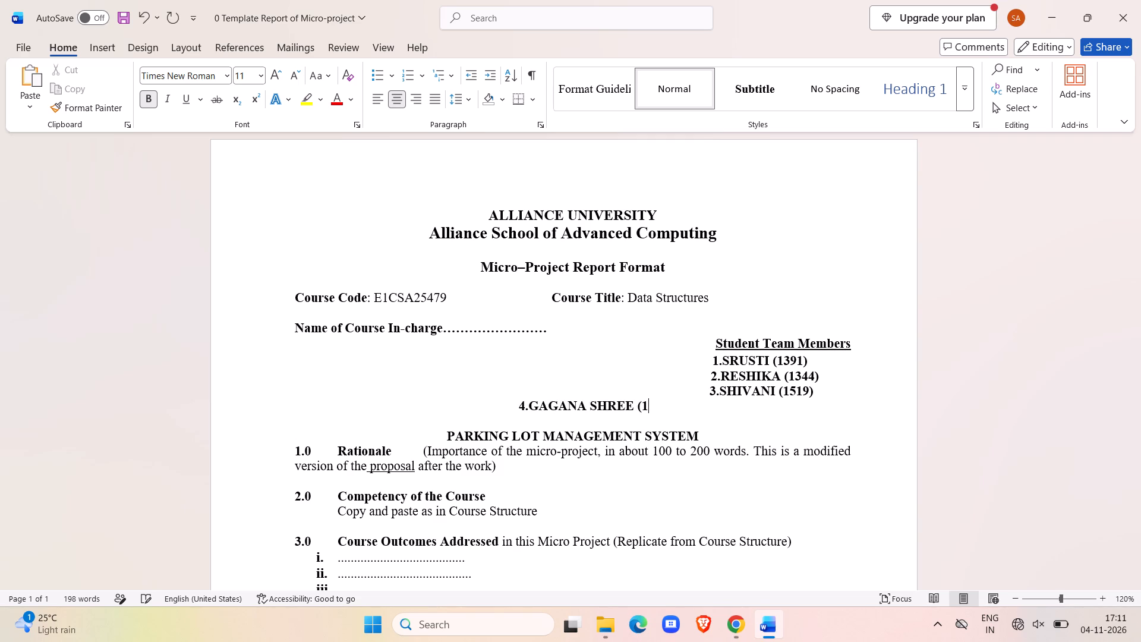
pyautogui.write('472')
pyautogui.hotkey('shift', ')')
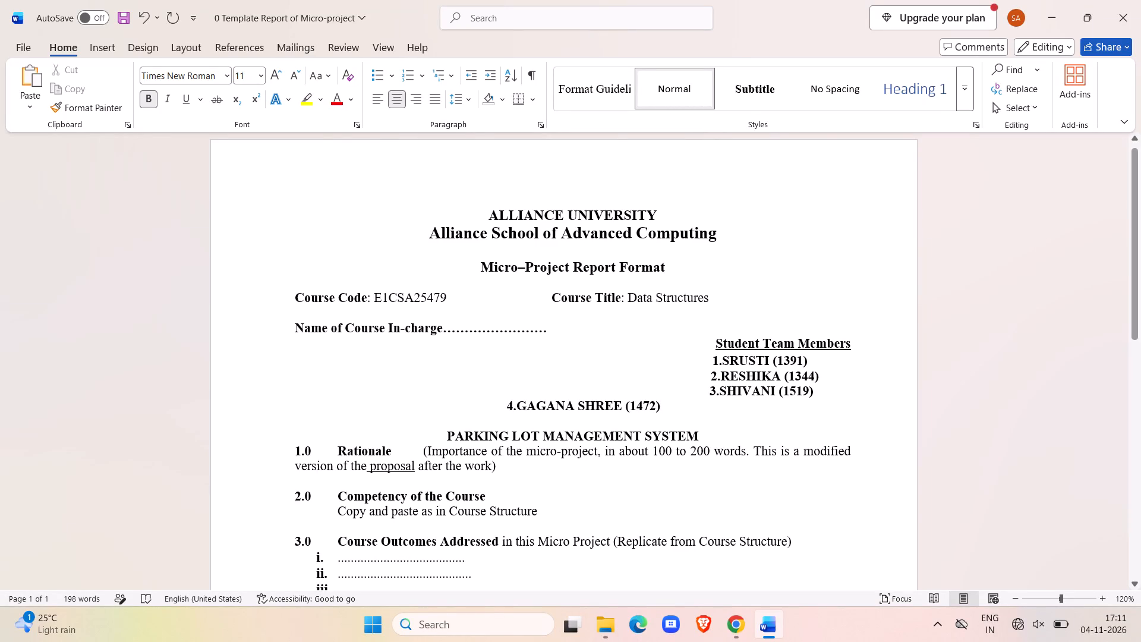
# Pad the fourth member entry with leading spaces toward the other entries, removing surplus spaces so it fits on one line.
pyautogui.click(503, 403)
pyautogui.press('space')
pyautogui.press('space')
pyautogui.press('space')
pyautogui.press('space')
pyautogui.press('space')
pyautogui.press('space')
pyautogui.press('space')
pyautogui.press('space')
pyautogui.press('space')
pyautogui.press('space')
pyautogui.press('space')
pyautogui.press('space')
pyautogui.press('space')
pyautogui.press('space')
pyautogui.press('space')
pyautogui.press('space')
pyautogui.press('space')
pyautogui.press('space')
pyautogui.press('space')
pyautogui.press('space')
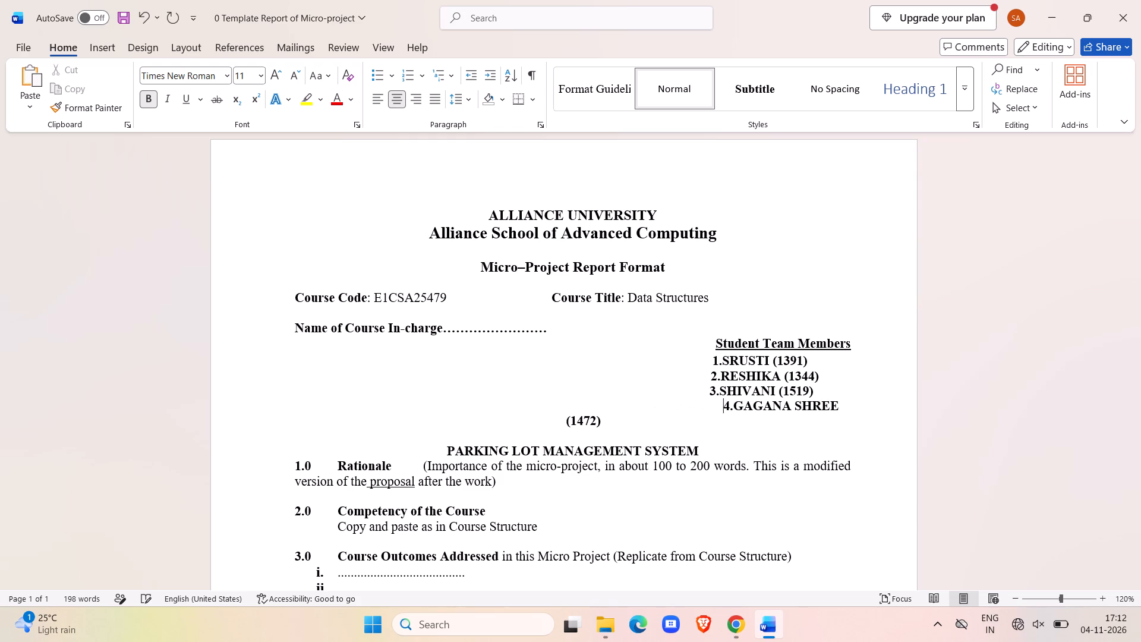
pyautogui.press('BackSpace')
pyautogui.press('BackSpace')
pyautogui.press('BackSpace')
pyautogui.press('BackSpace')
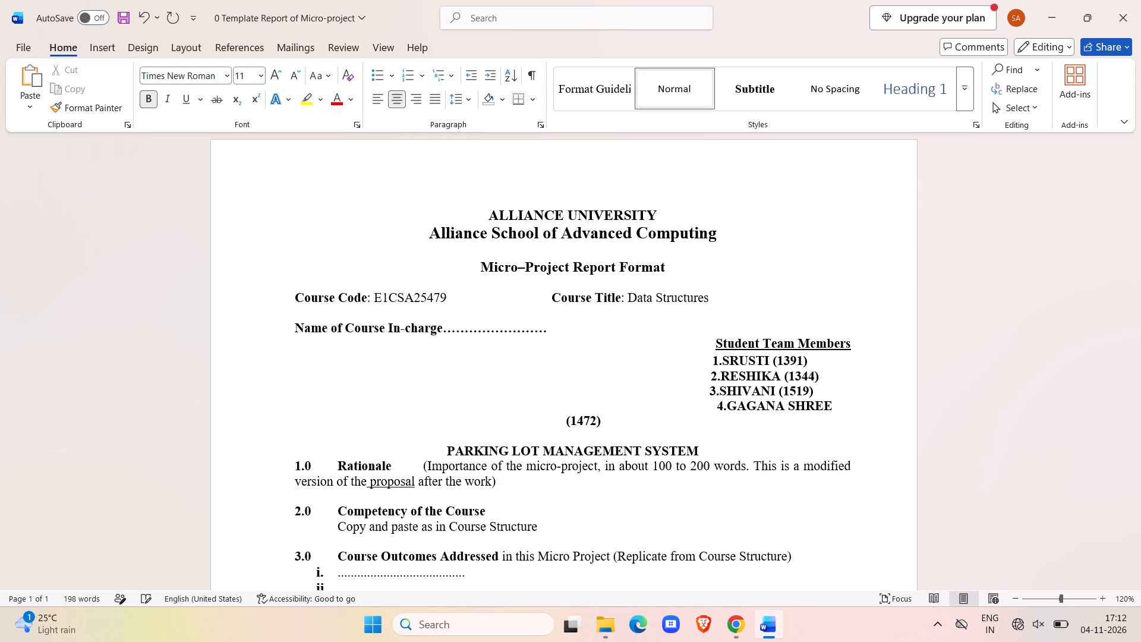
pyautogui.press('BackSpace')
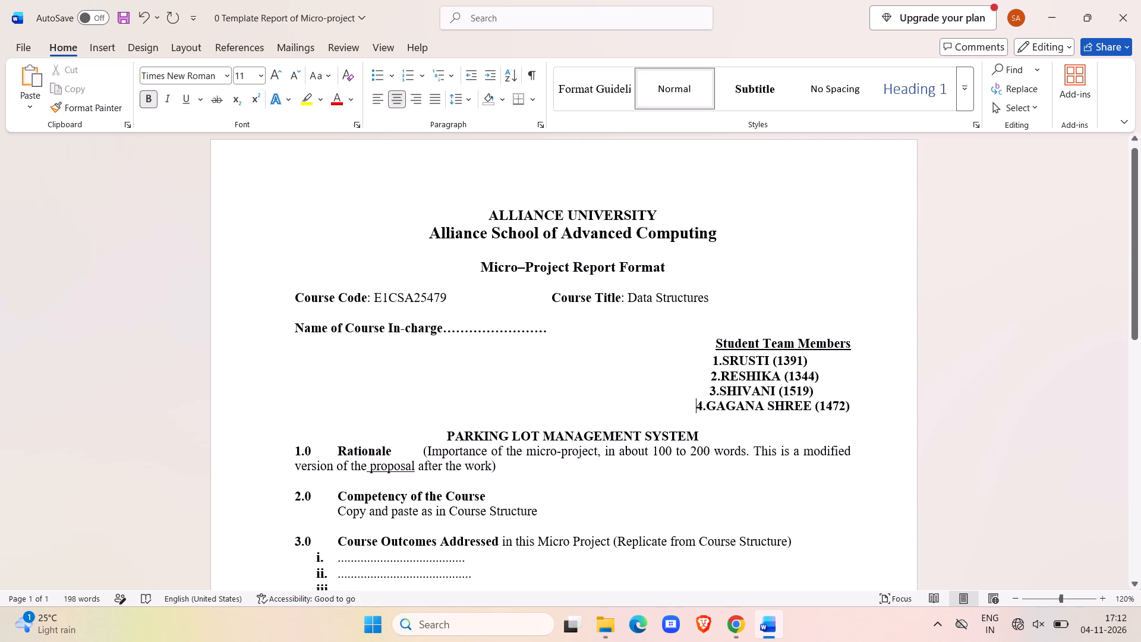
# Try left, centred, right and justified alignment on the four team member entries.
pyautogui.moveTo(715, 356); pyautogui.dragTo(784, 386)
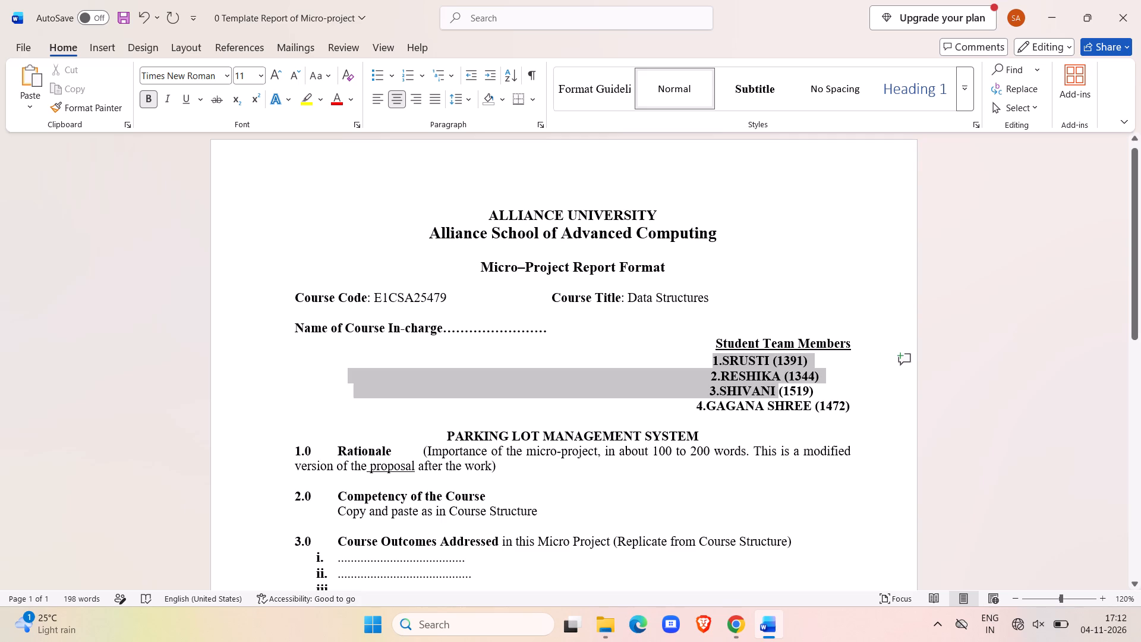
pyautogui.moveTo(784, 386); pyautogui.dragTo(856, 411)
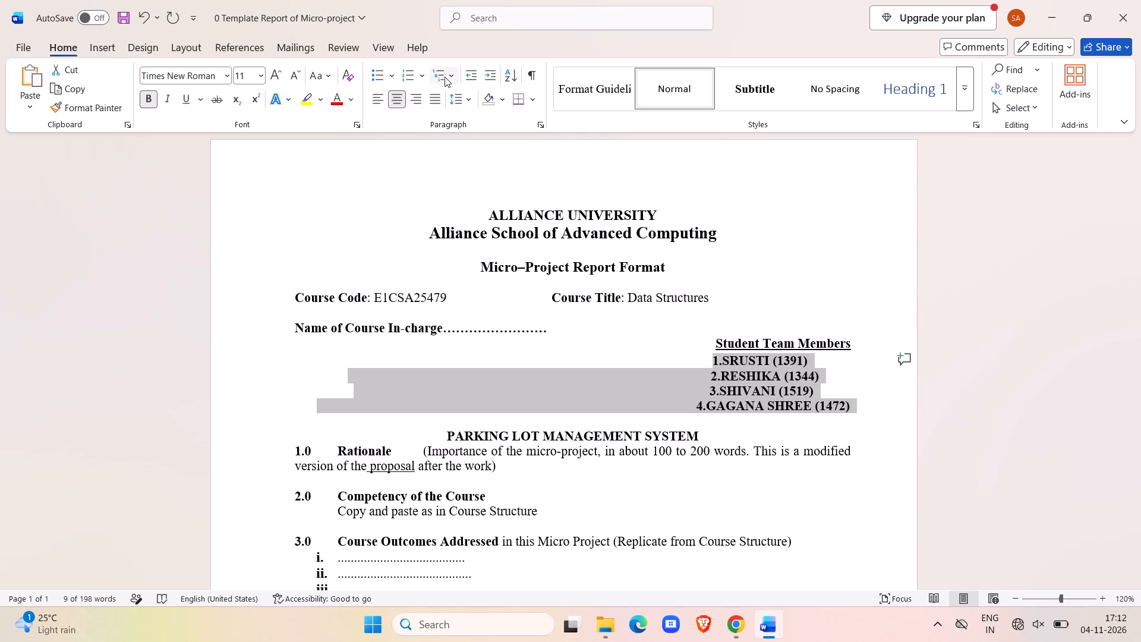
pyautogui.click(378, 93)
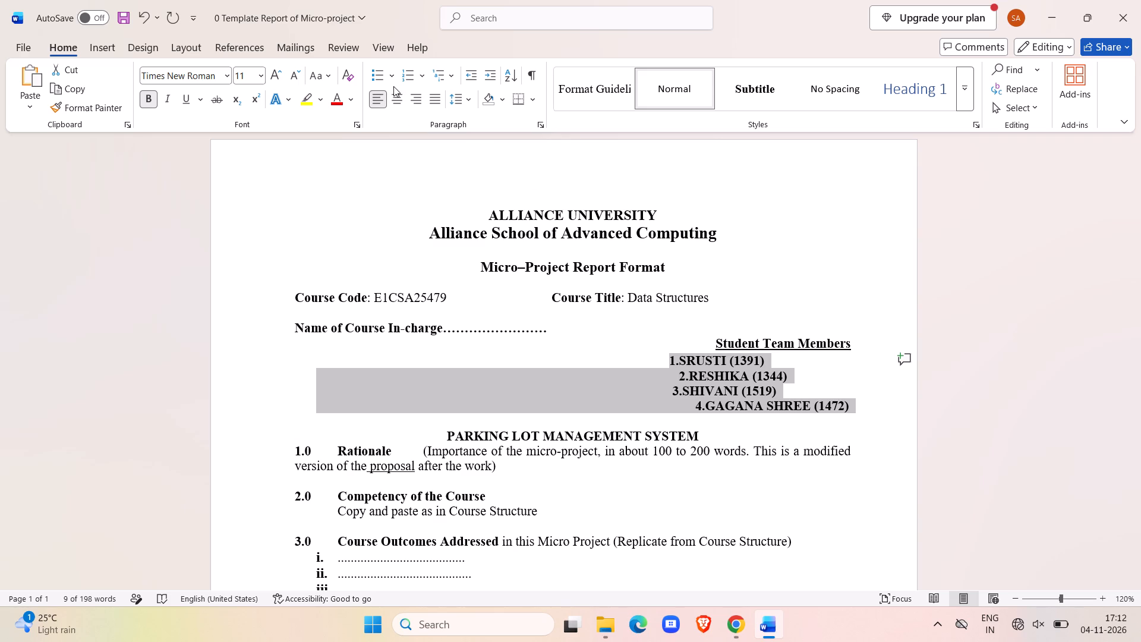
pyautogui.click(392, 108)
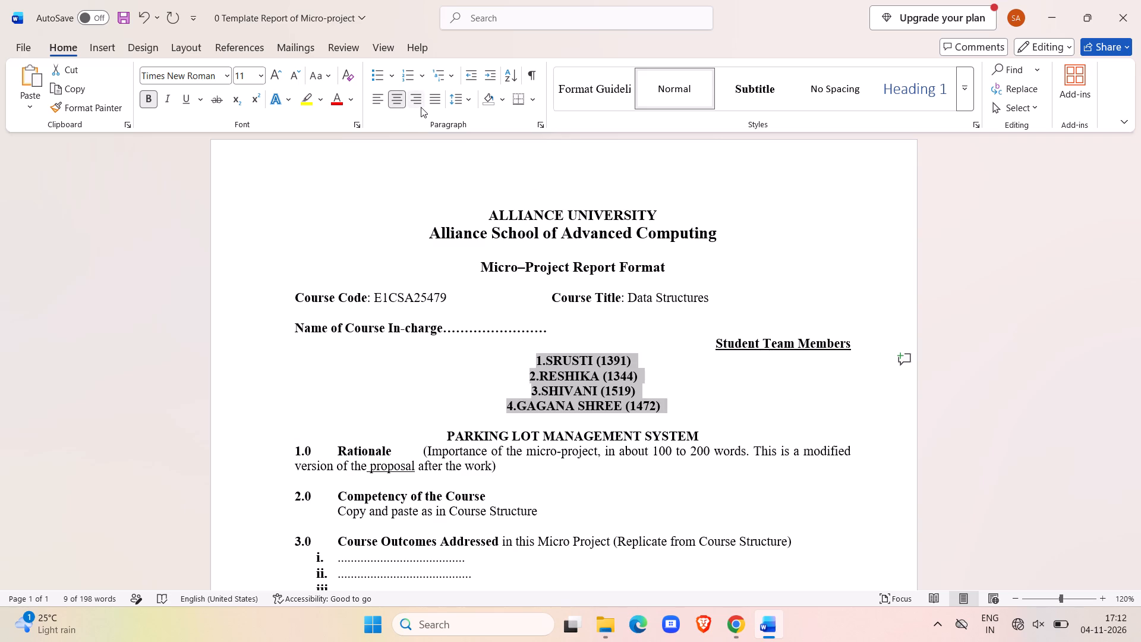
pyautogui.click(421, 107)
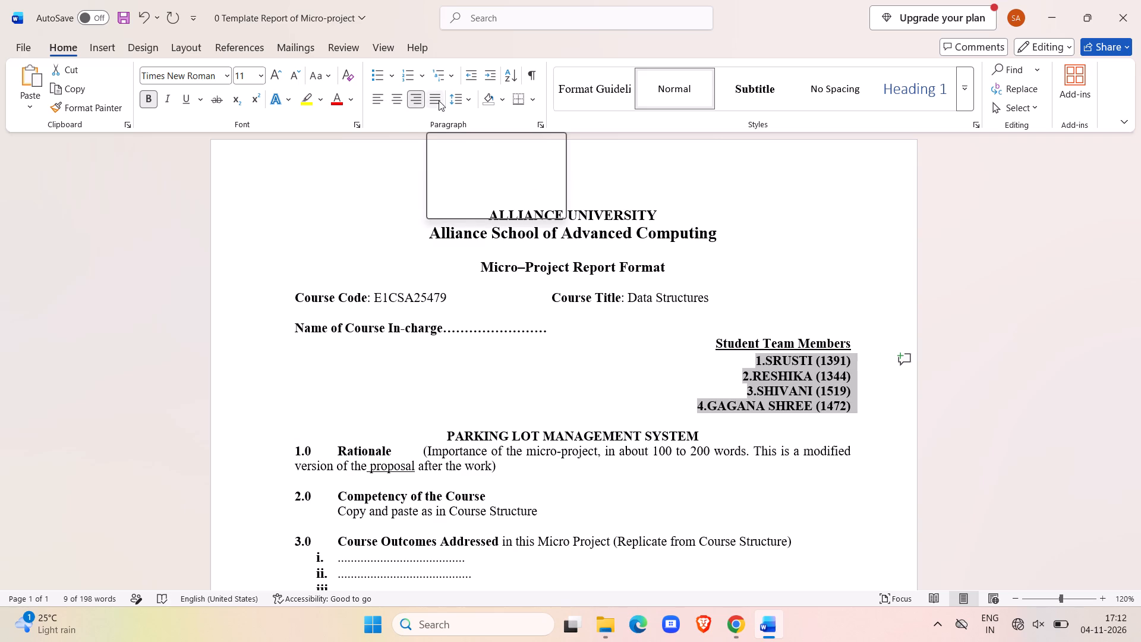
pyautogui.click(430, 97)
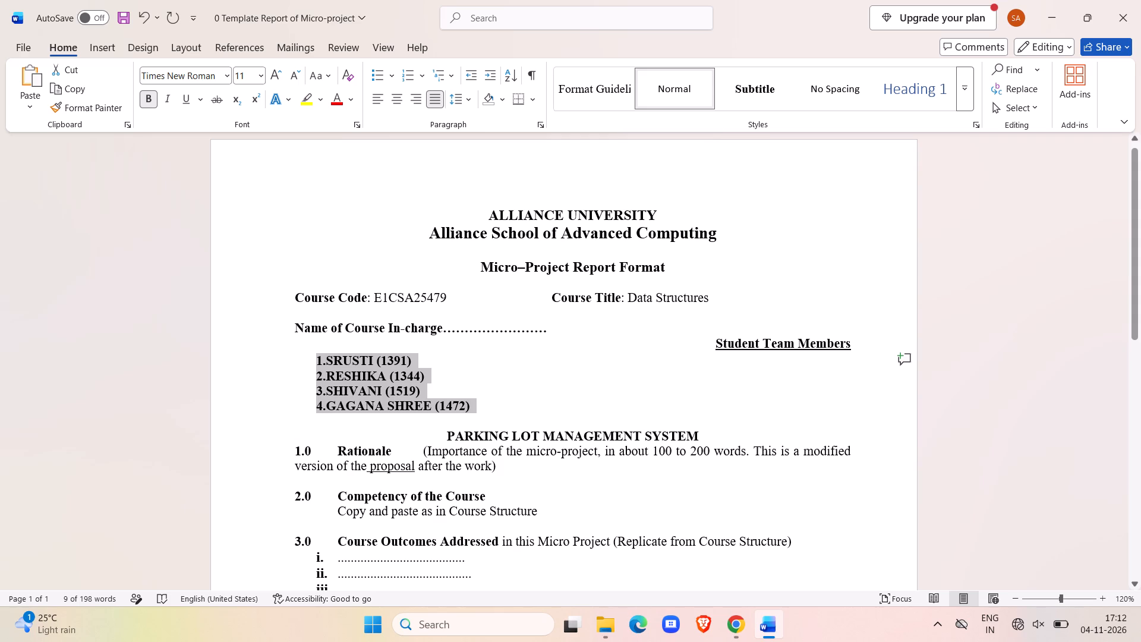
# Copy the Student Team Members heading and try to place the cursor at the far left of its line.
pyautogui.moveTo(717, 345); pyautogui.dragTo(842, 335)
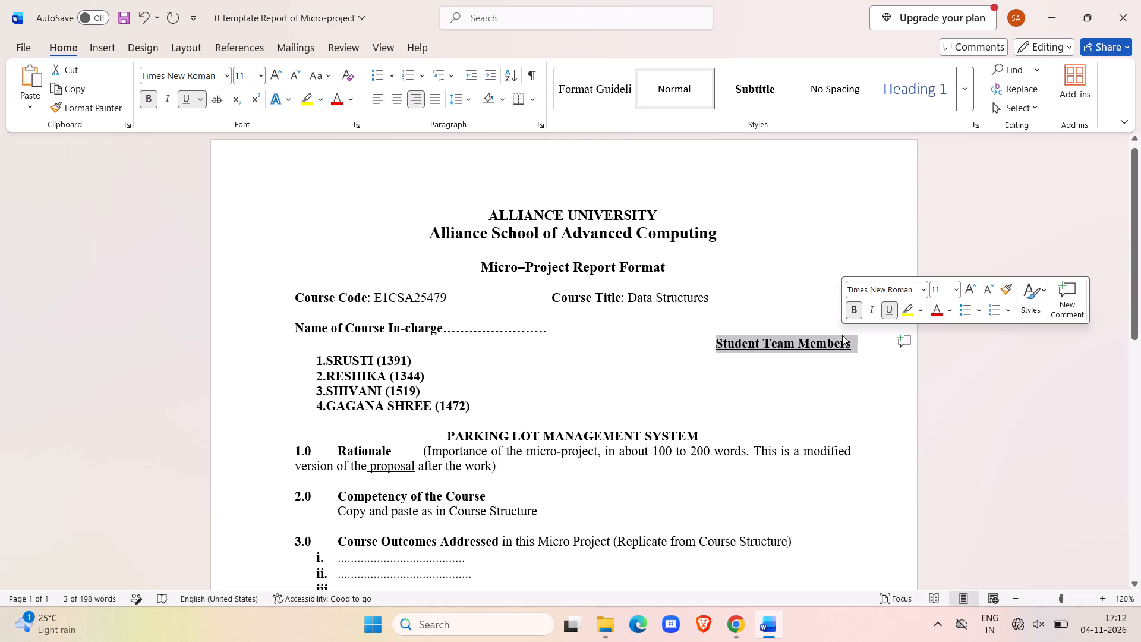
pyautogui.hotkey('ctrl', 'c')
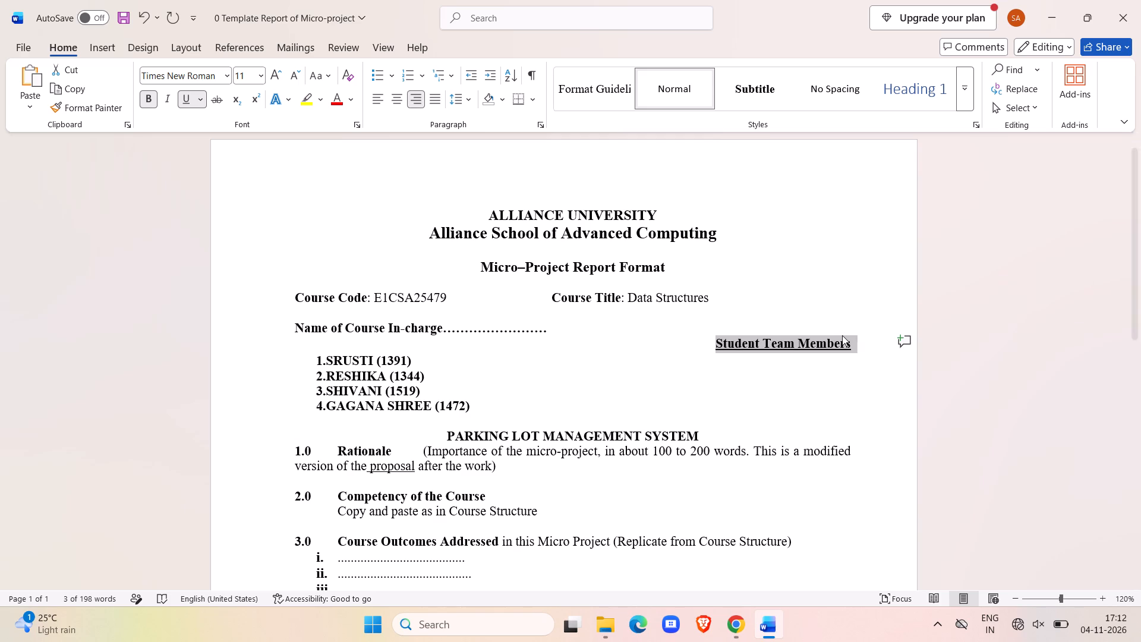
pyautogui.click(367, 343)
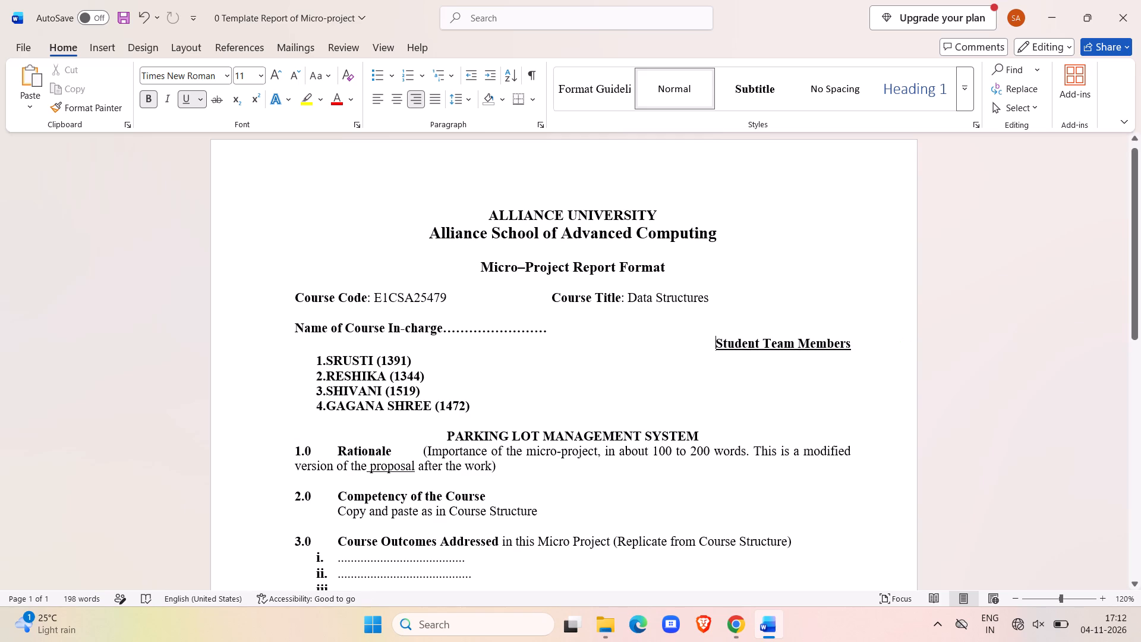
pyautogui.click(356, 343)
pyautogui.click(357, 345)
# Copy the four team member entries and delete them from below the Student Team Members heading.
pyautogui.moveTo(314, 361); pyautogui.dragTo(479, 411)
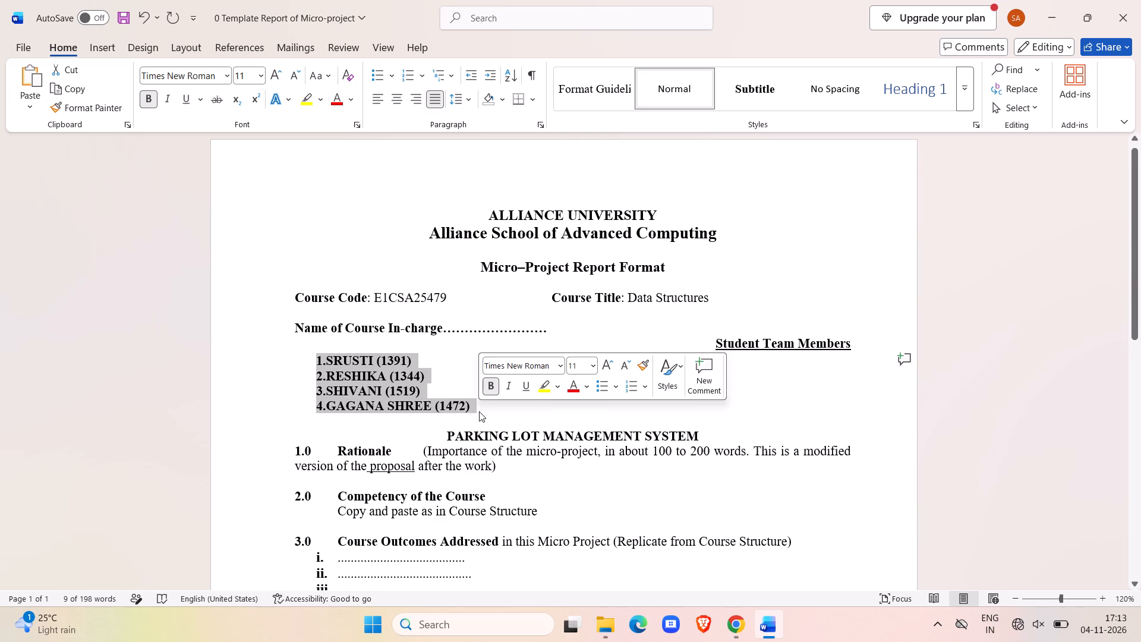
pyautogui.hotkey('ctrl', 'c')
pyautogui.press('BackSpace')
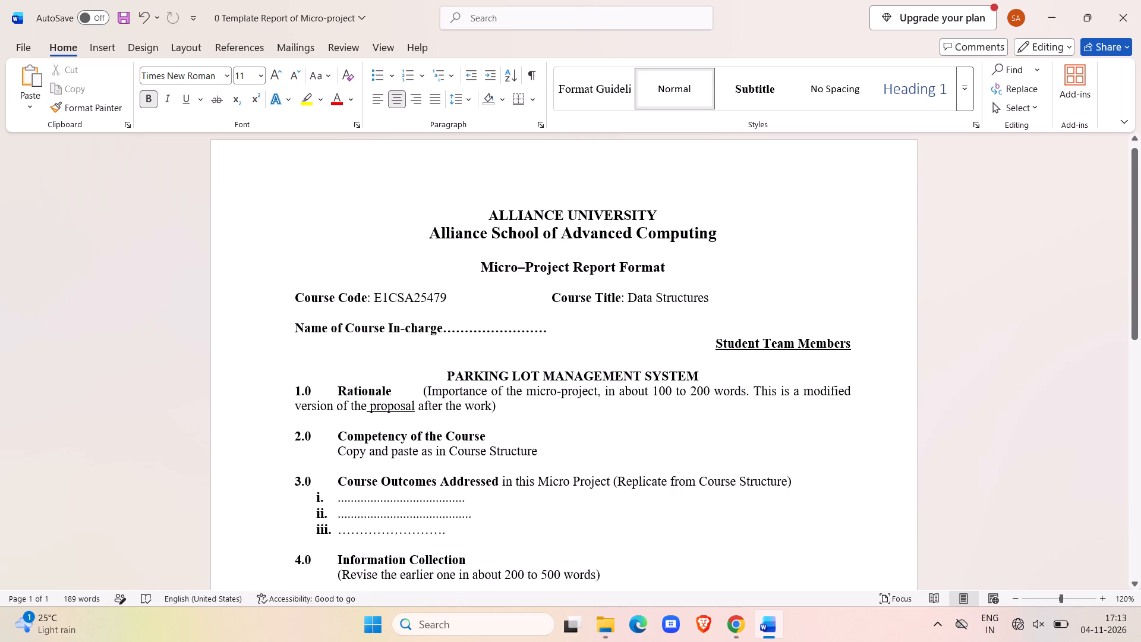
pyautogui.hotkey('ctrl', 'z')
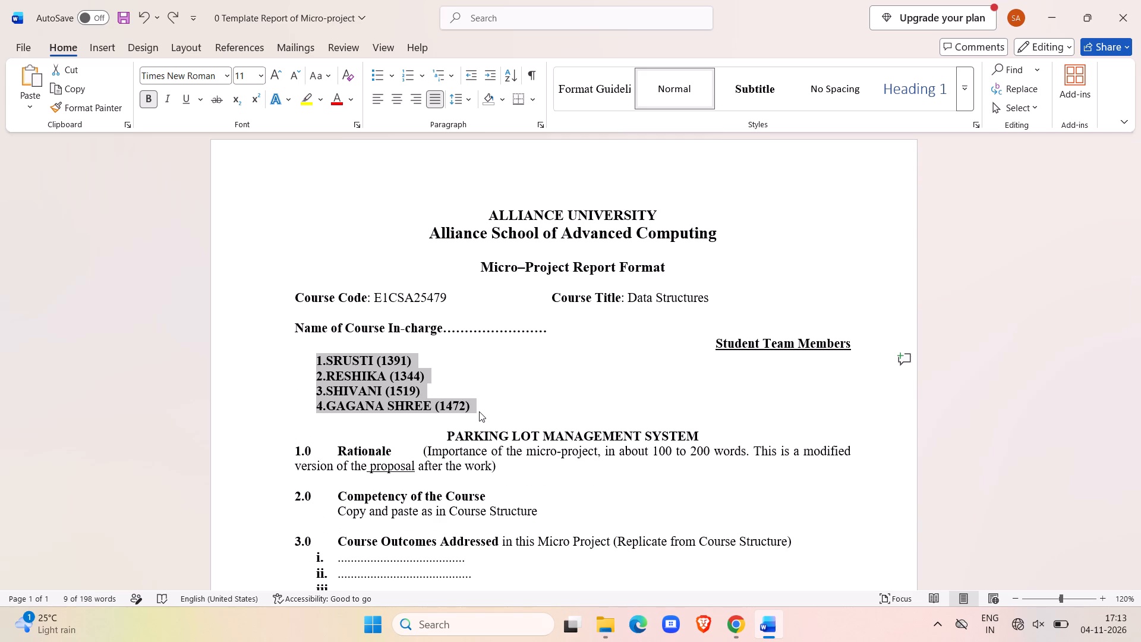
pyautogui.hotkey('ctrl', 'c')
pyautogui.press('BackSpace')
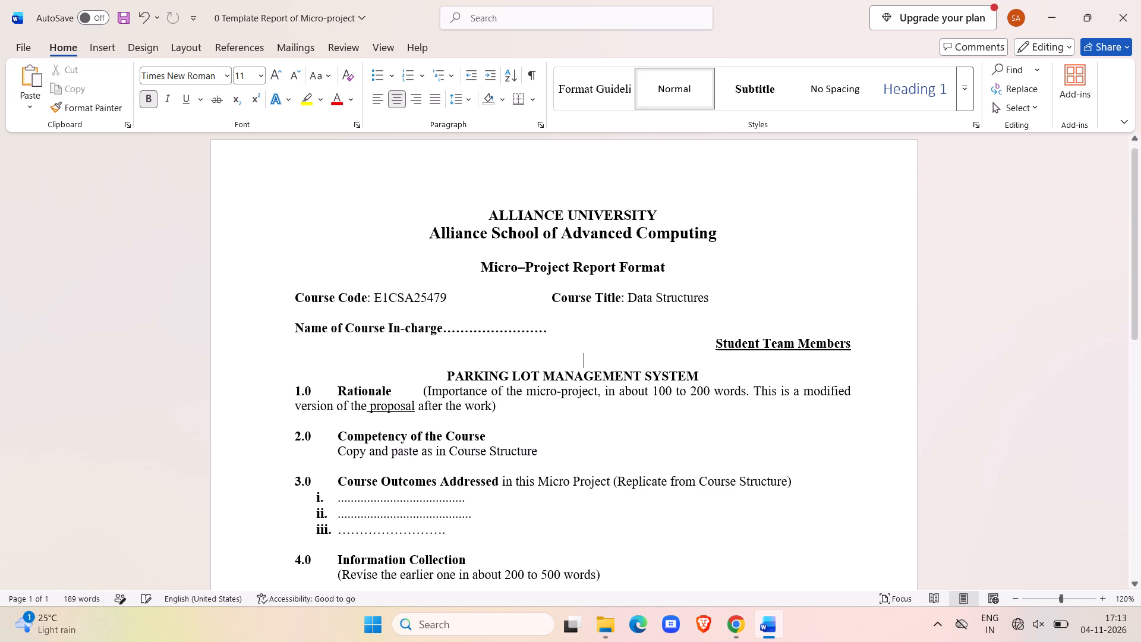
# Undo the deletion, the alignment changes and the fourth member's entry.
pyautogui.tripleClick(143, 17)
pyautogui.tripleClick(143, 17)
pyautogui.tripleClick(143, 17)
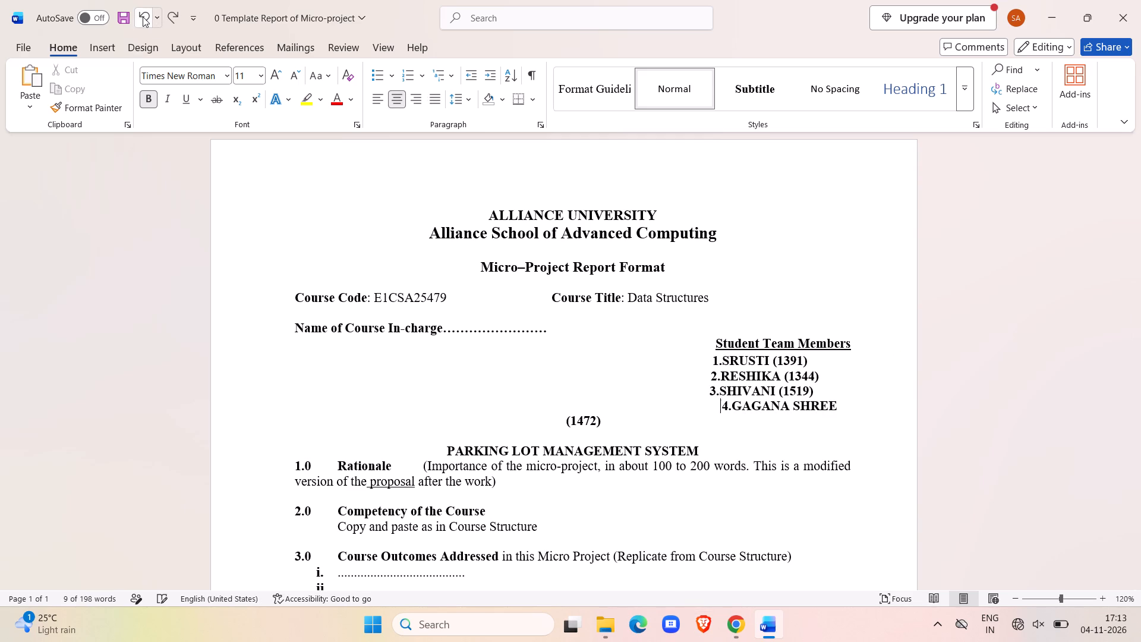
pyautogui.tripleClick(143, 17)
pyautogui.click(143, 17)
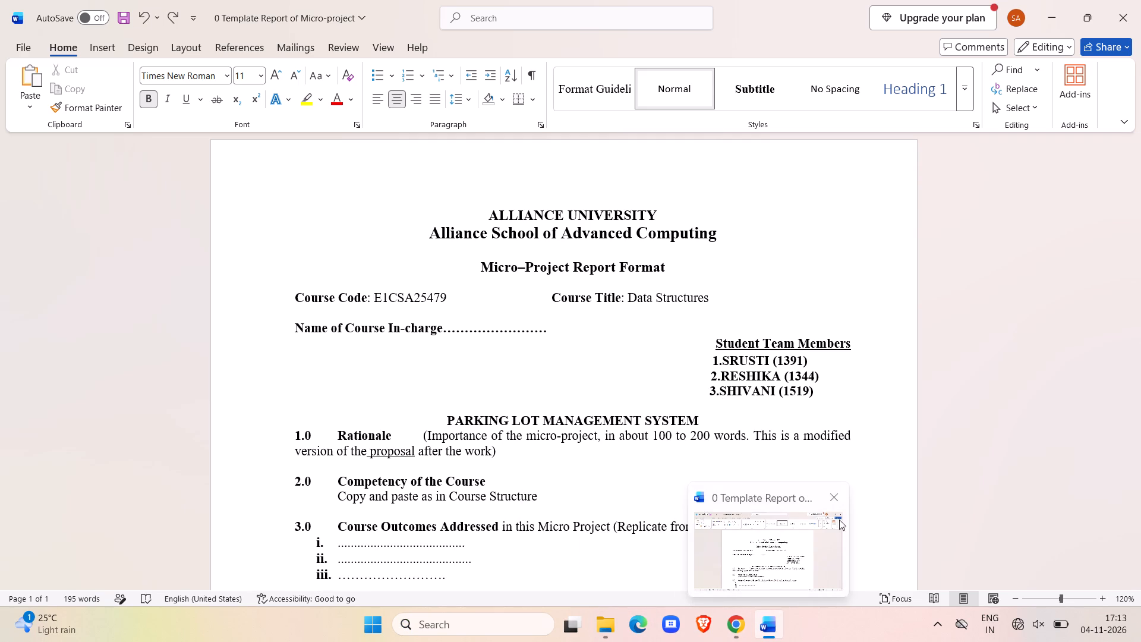
# Close the report without saving and reopen 0 Template Report of Micro-project from the Downloads folder.
pyautogui.click(834, 488)
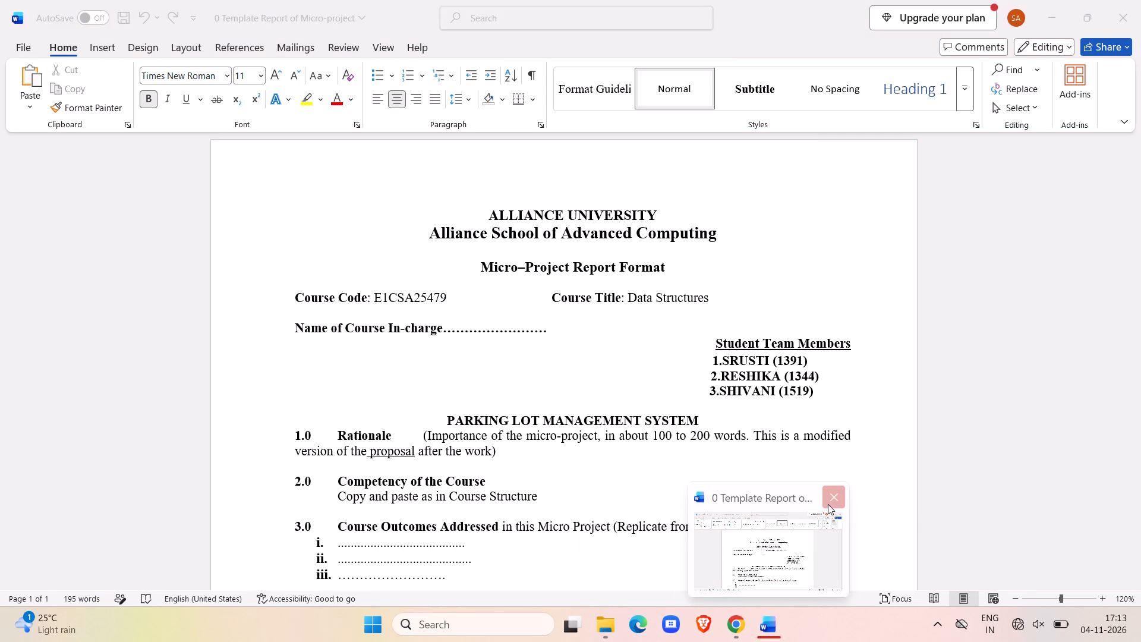
pyautogui.click(828, 503)
pyautogui.click(828, 503)
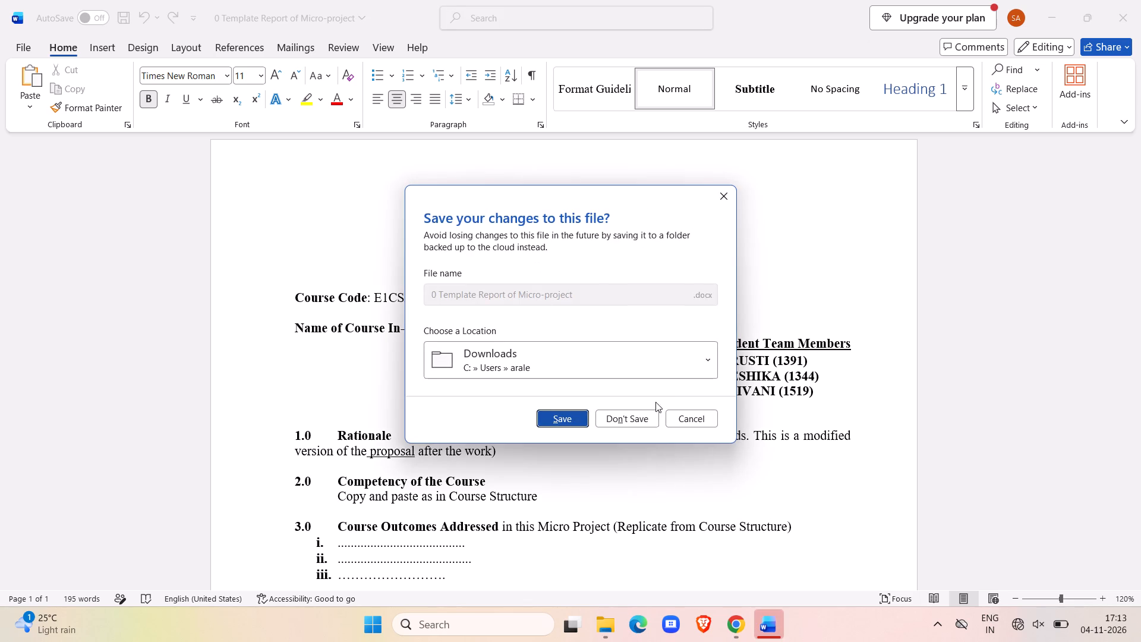
pyautogui.click(638, 421)
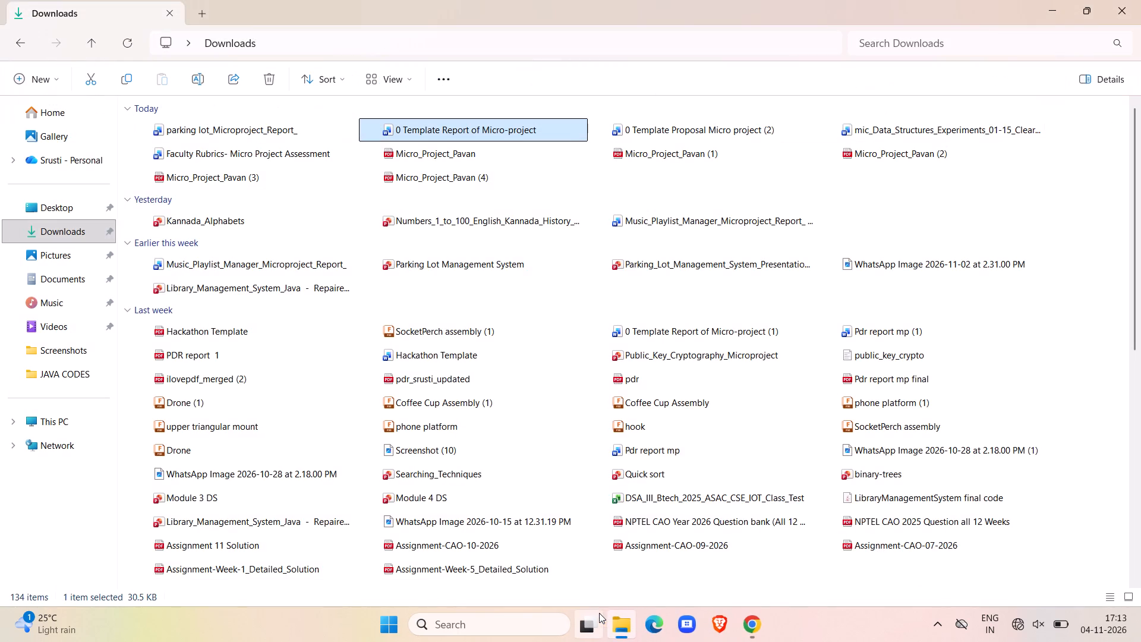
pyautogui.click(607, 567)
pyautogui.doubleClick(481, 130)
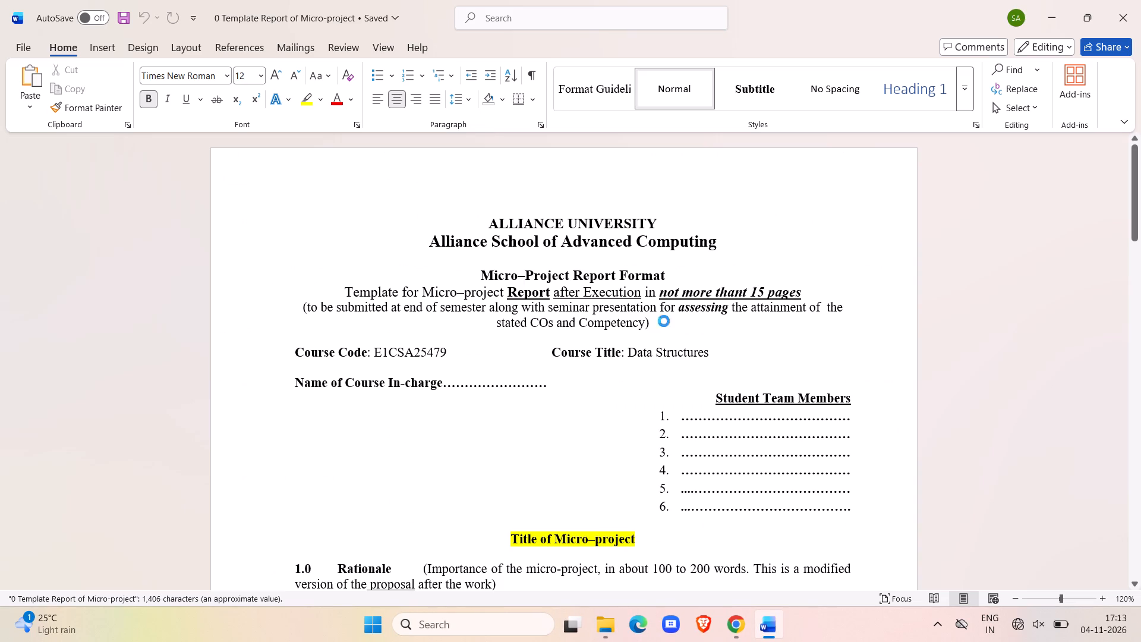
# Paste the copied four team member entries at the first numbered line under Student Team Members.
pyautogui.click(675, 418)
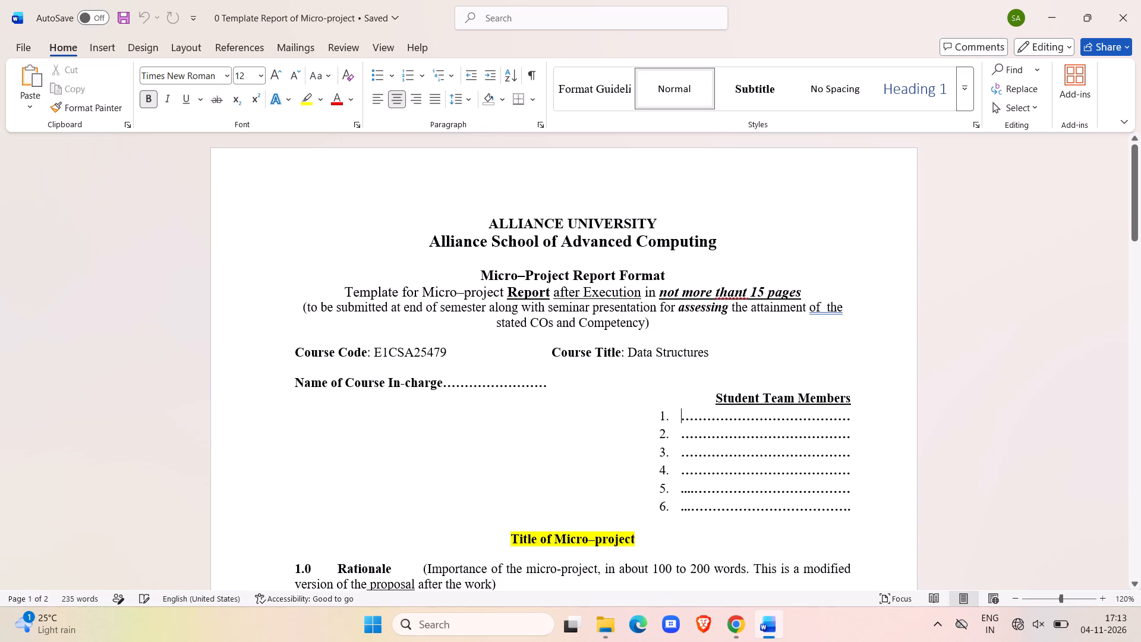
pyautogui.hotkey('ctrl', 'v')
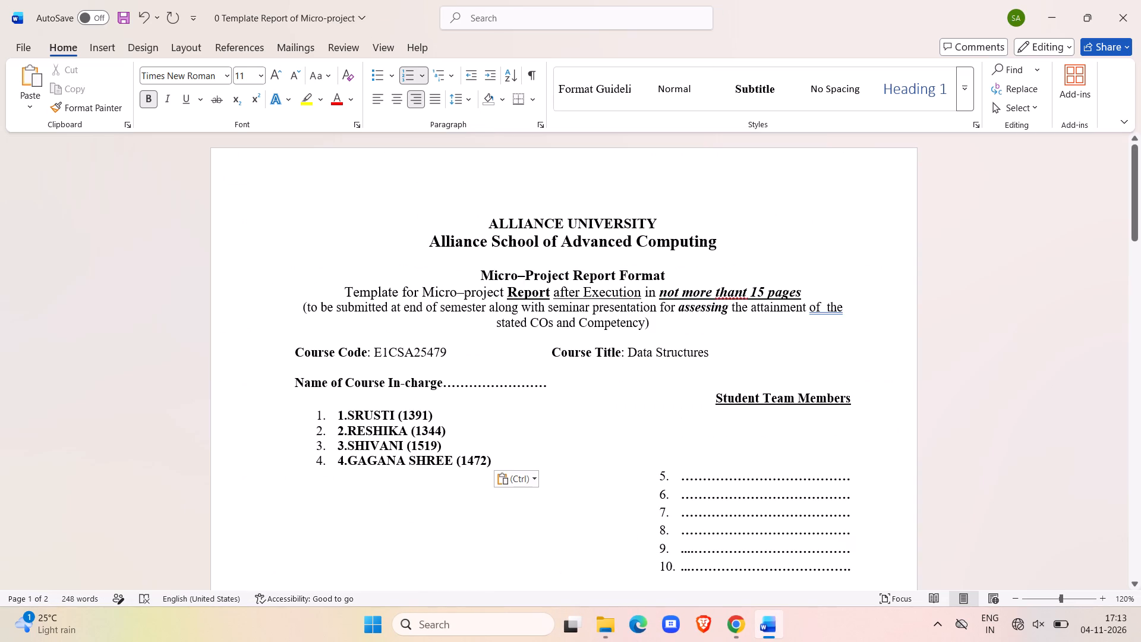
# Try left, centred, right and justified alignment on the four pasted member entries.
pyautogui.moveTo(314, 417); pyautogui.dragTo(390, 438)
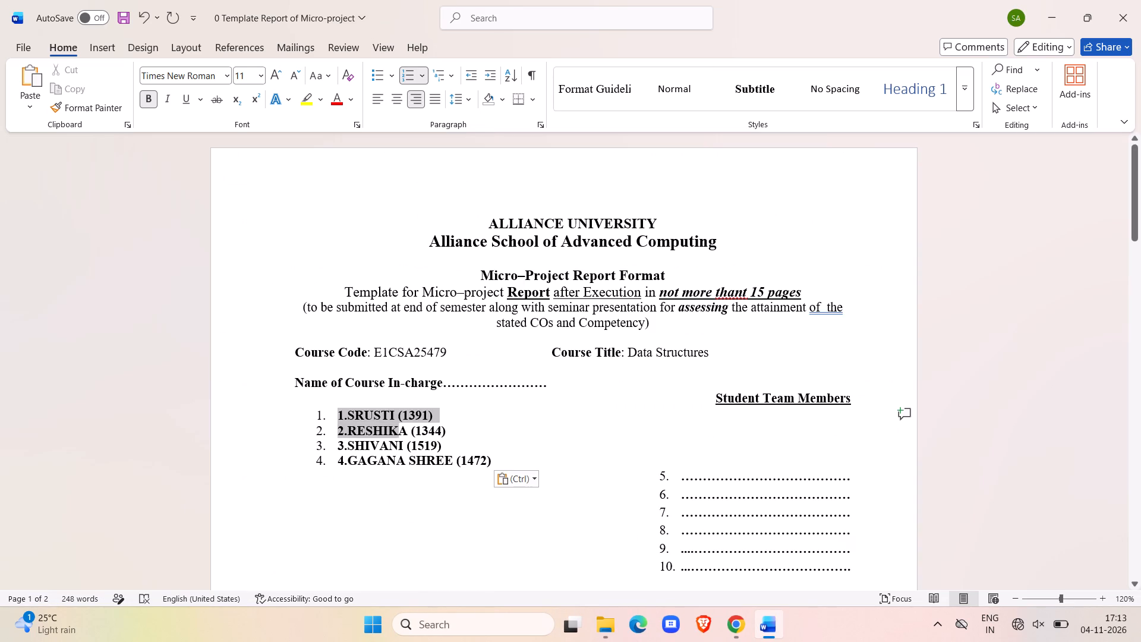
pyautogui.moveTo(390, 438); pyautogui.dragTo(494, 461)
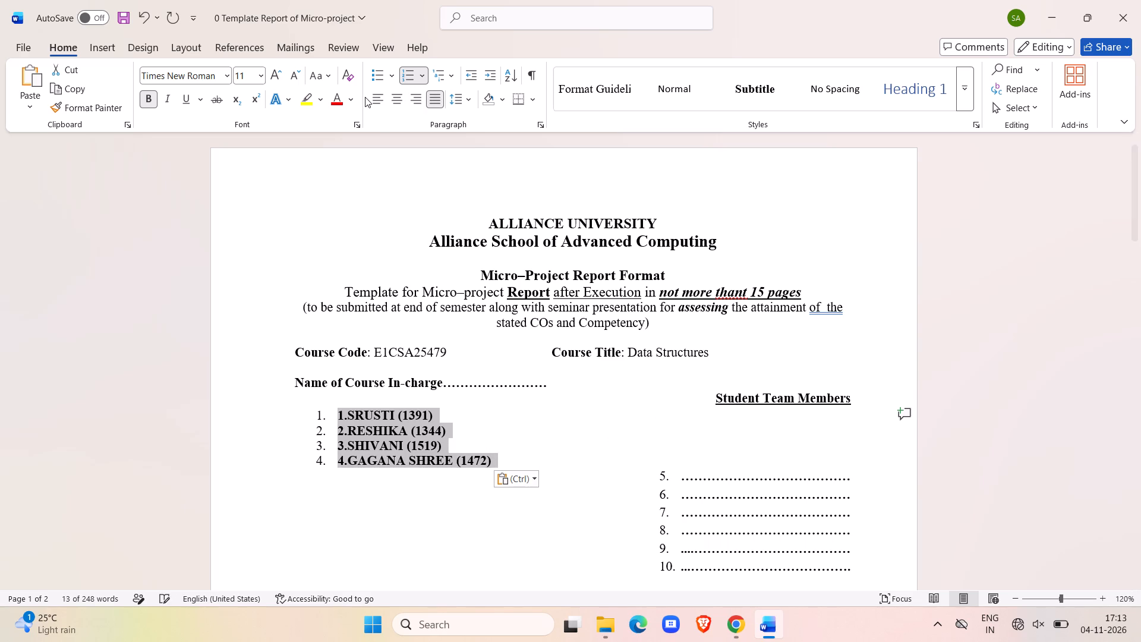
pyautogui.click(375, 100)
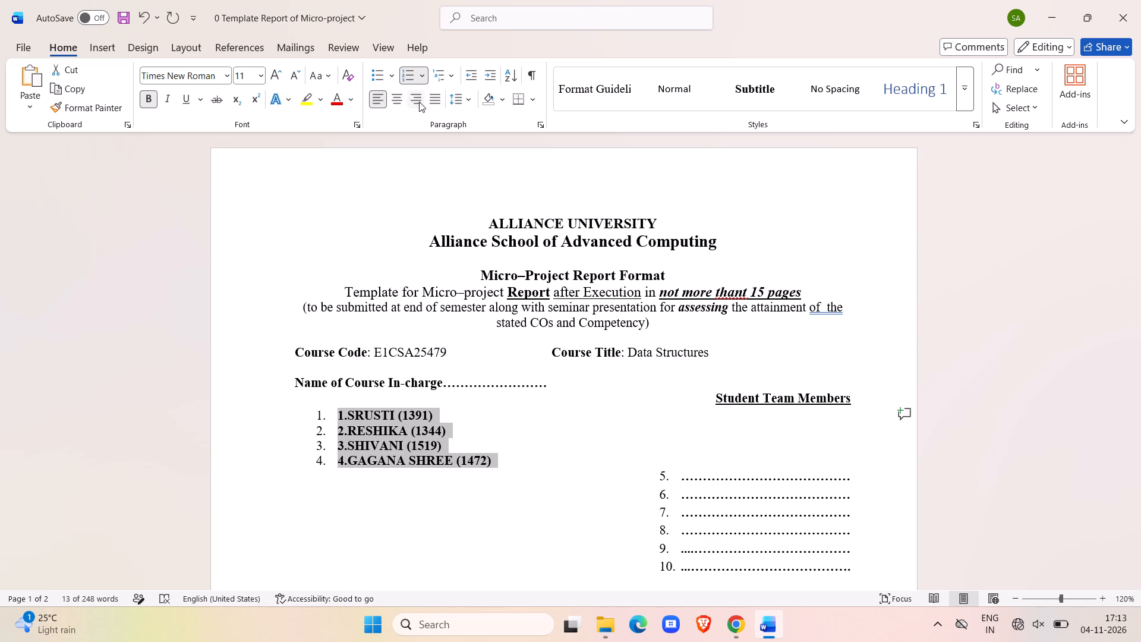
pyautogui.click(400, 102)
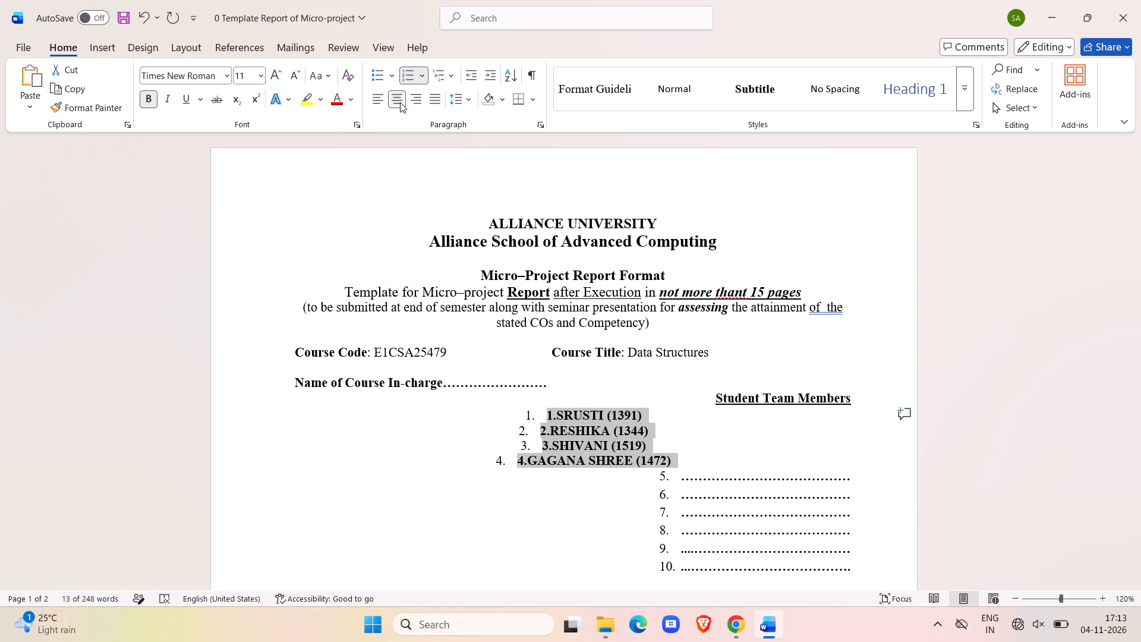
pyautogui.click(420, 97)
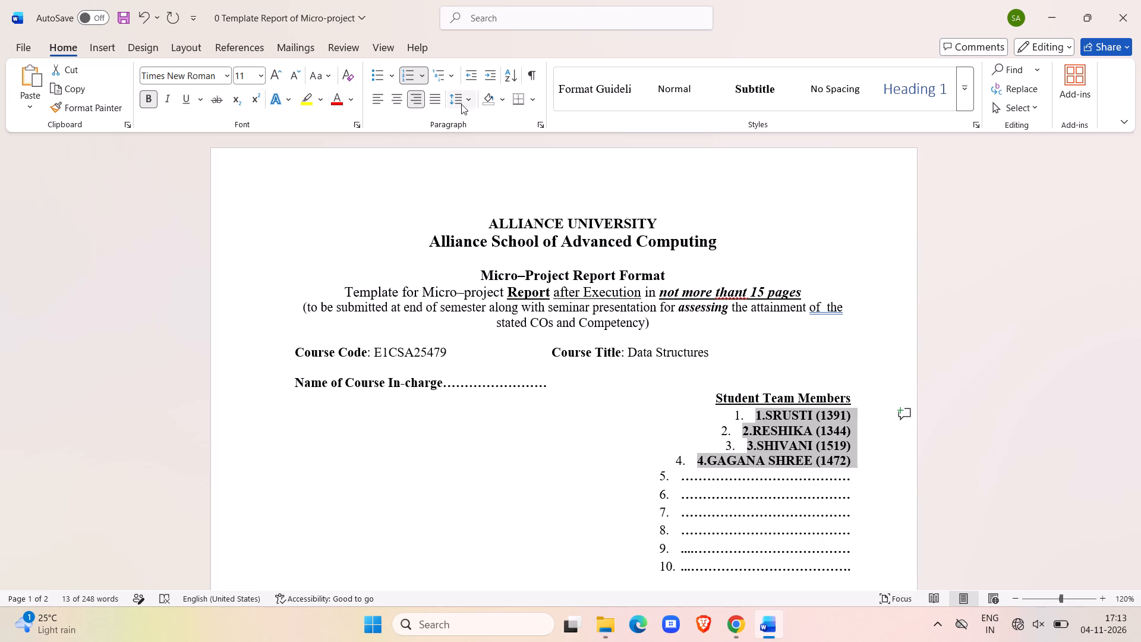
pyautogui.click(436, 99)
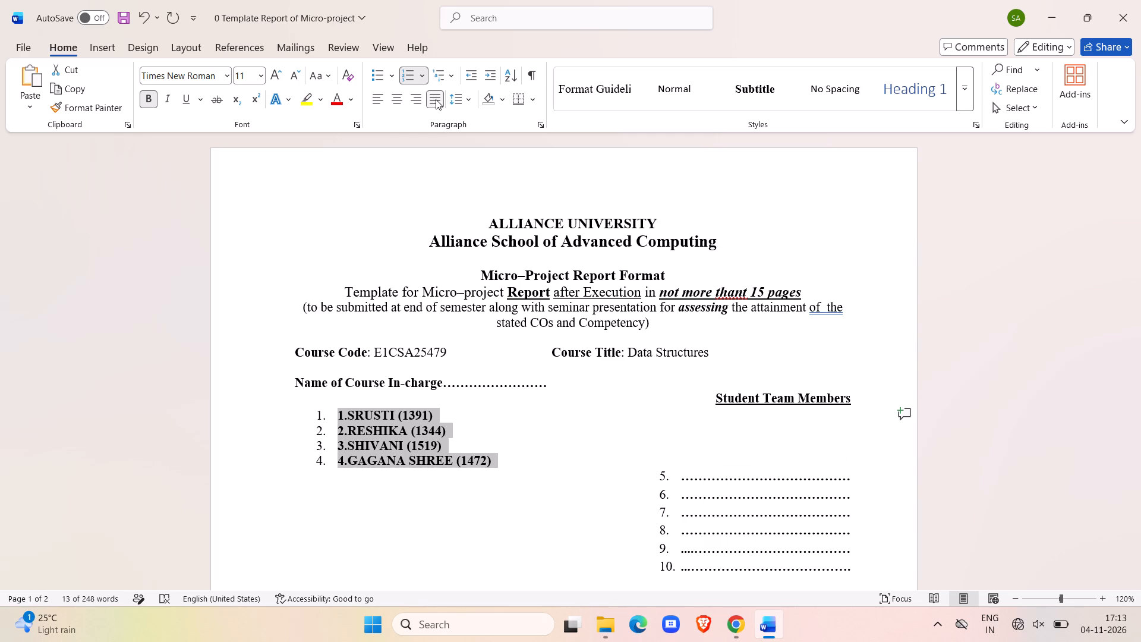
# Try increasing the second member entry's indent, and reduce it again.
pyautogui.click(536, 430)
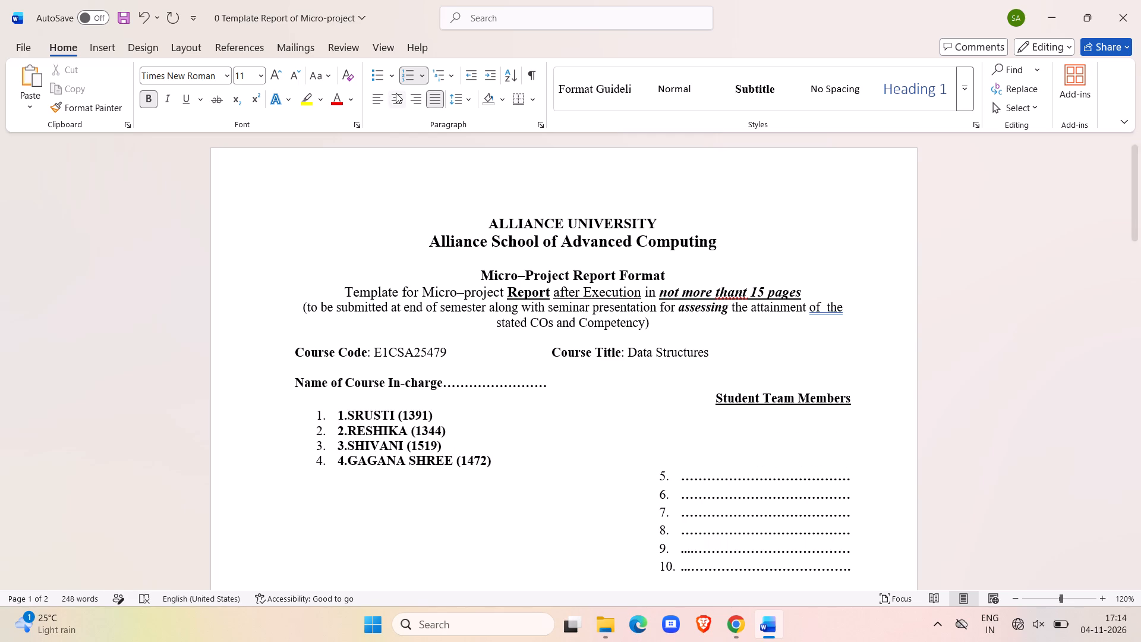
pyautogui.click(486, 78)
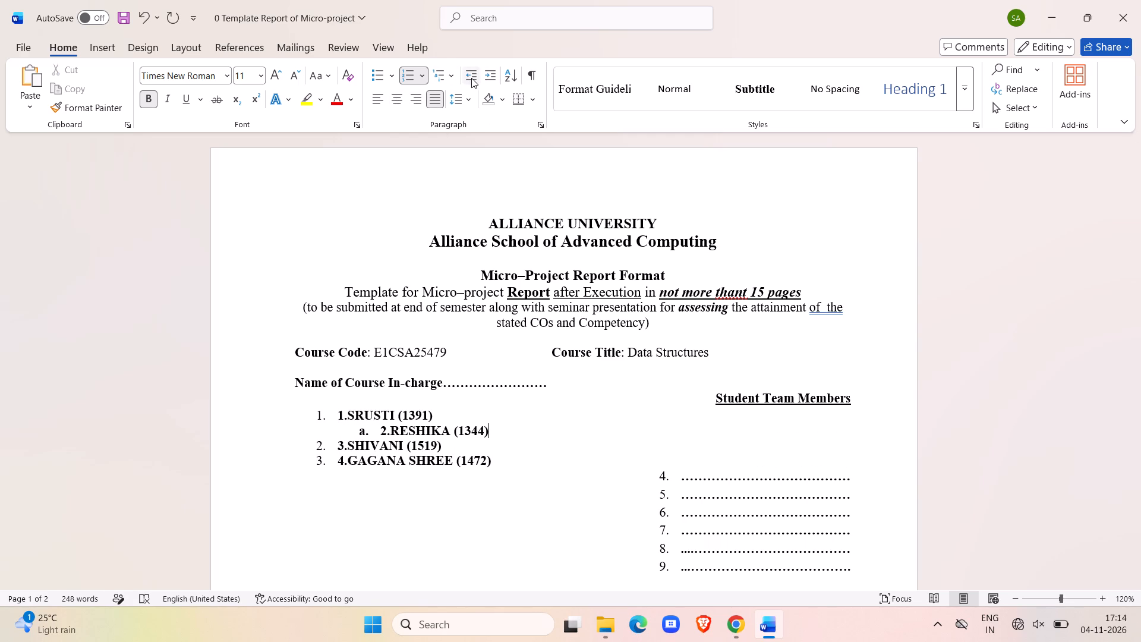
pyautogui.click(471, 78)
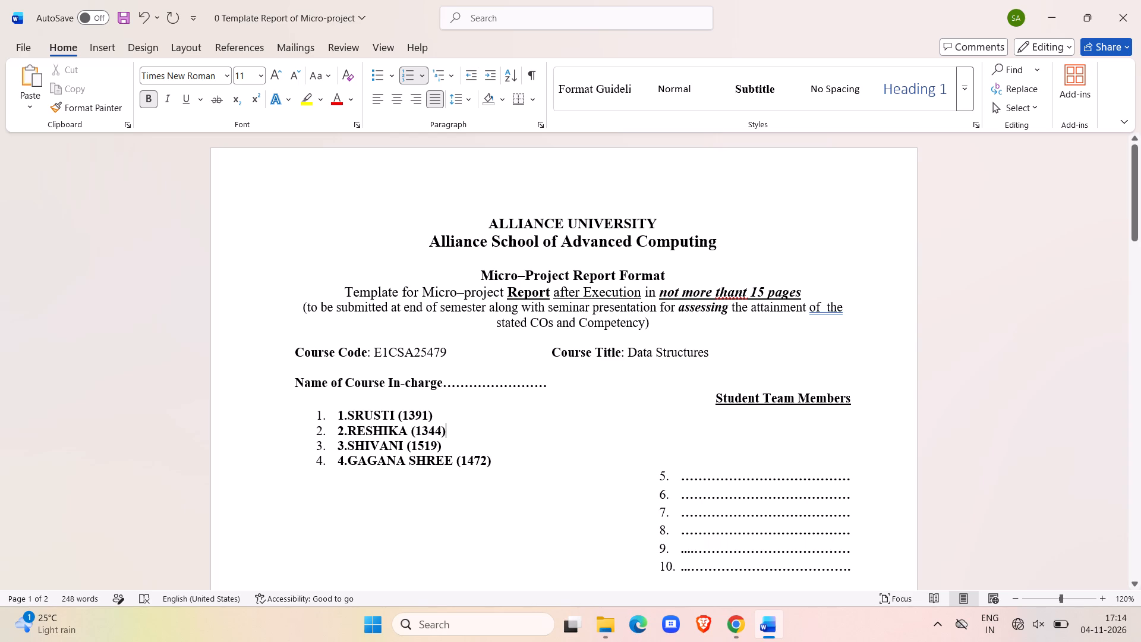
# Delete the four pasted member entries and all remaining numbered placeholder lines under Student Team Members.
pyautogui.moveTo(314, 411); pyautogui.dragTo(483, 459)
pyautogui.press('BackSpace')
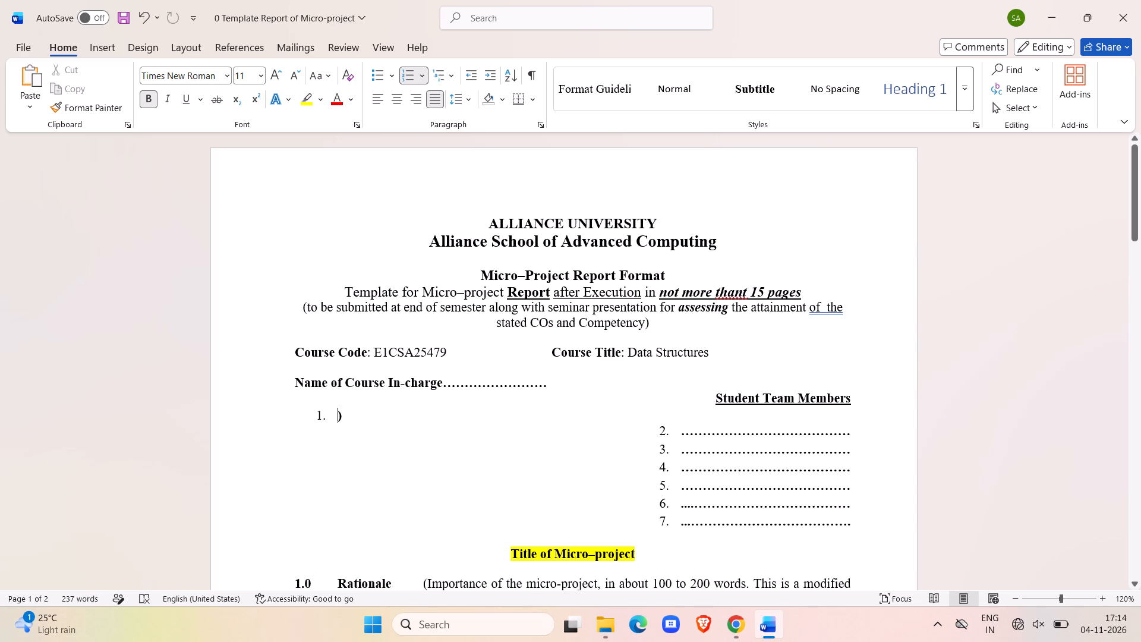
pyautogui.moveTo(660, 427); pyautogui.dragTo(852, 533)
pyautogui.press('BackSpace')
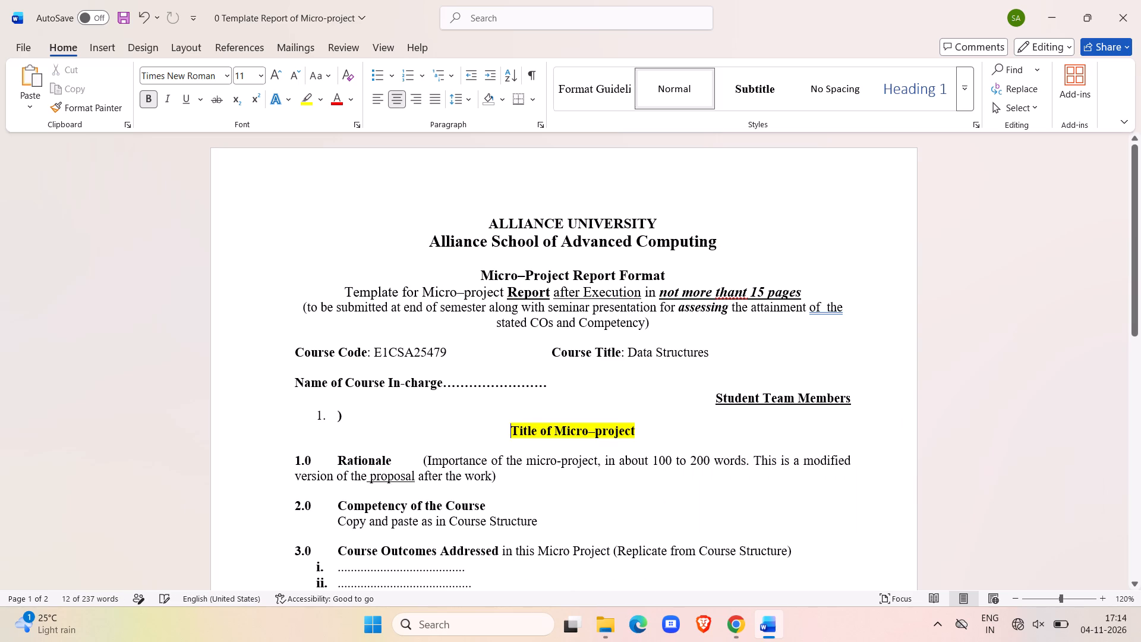
pyautogui.press('BackSpace')
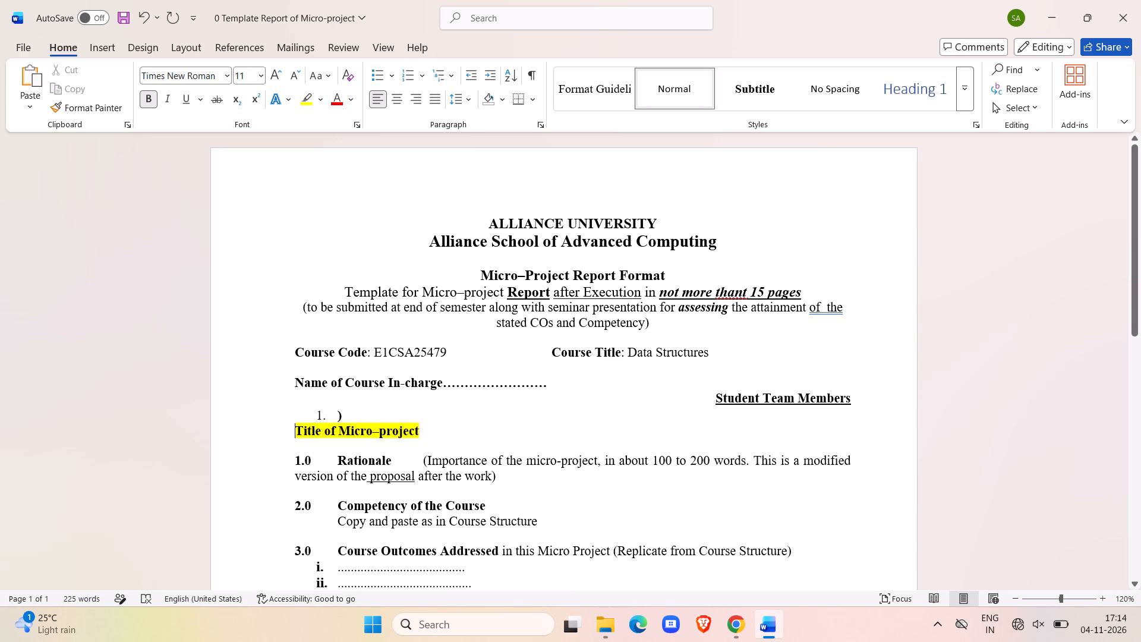
pyautogui.hotkey('ctrl', 'z')
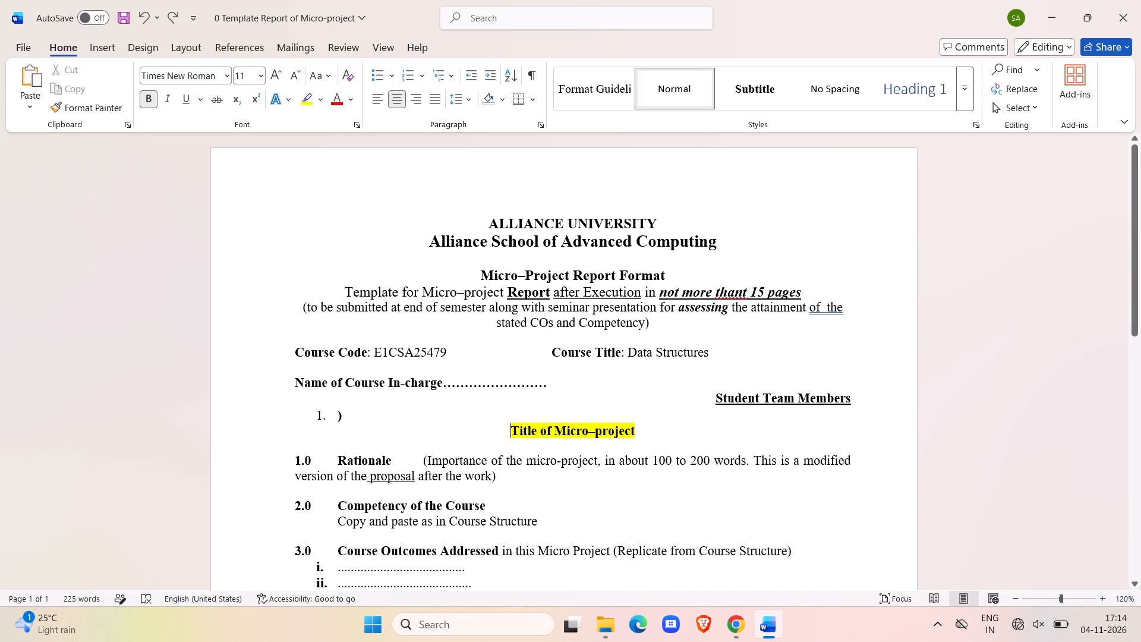
pyautogui.click(396, 411)
pyautogui.press('BackSpace')
pyautogui.press('BackSpace')
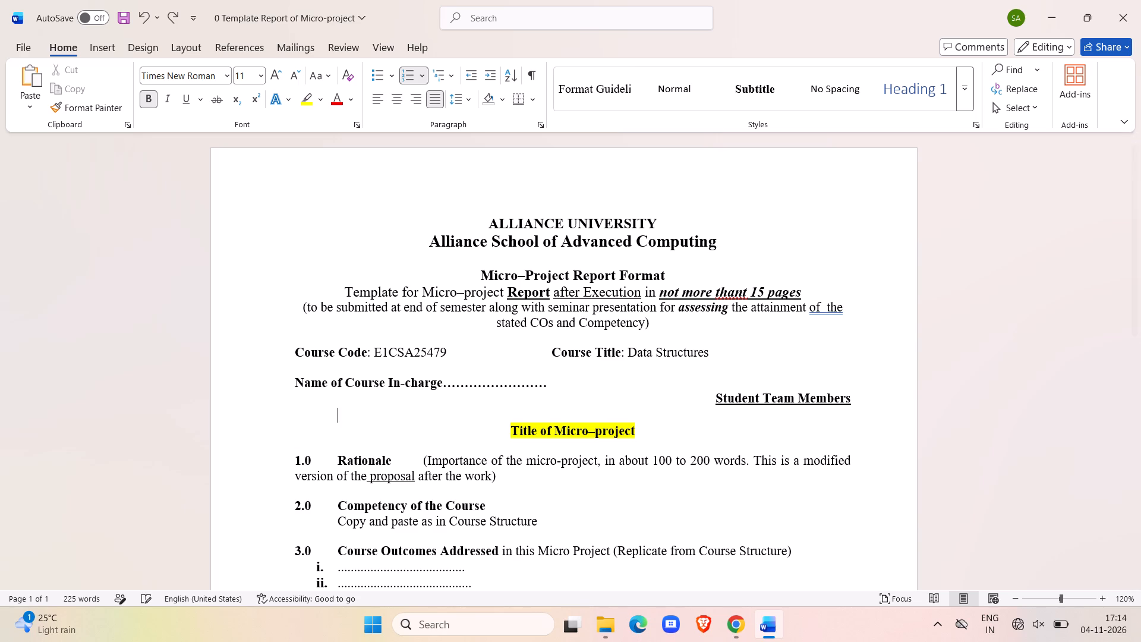
pyautogui.press('BackSpace')
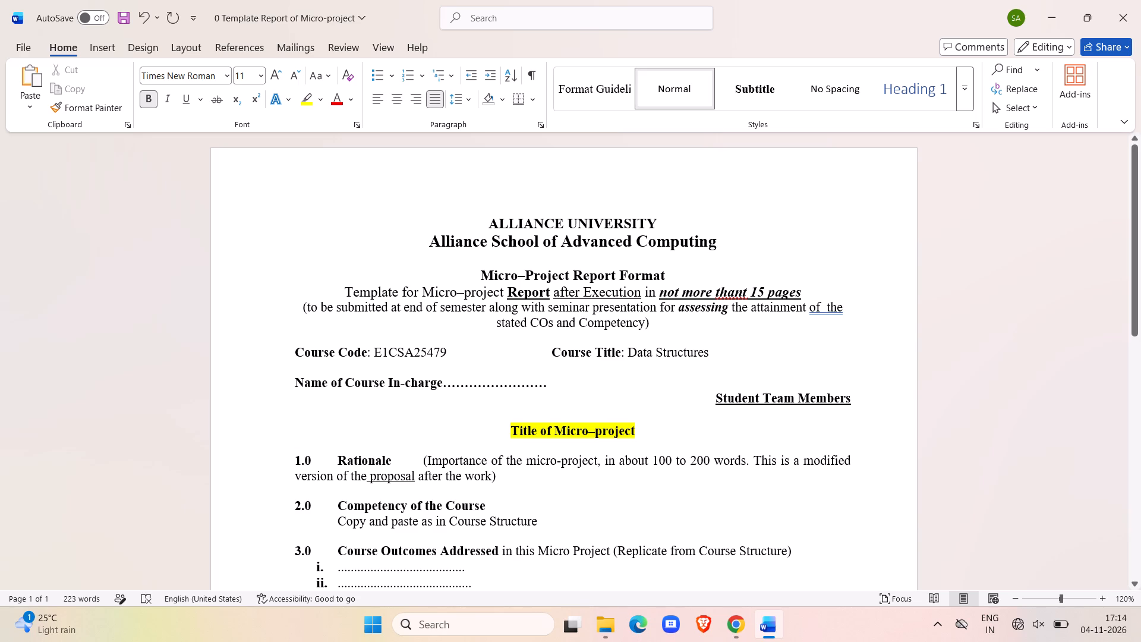
# Add a new line directly below the Student Team Members heading.
pyautogui.click(861, 401)
pyautogui.press('Return')
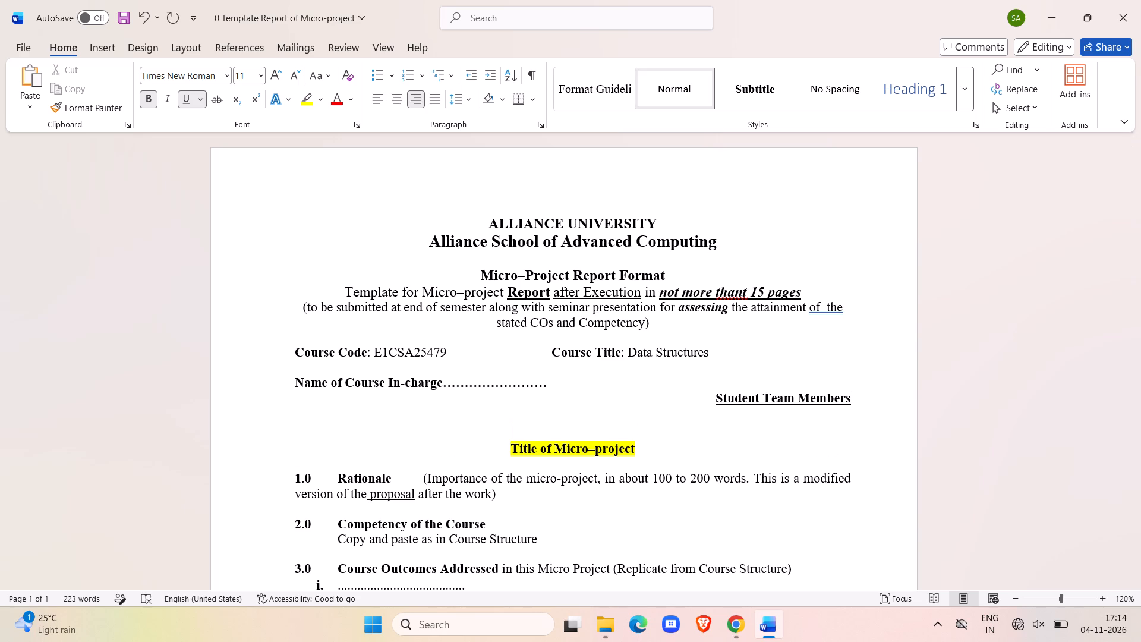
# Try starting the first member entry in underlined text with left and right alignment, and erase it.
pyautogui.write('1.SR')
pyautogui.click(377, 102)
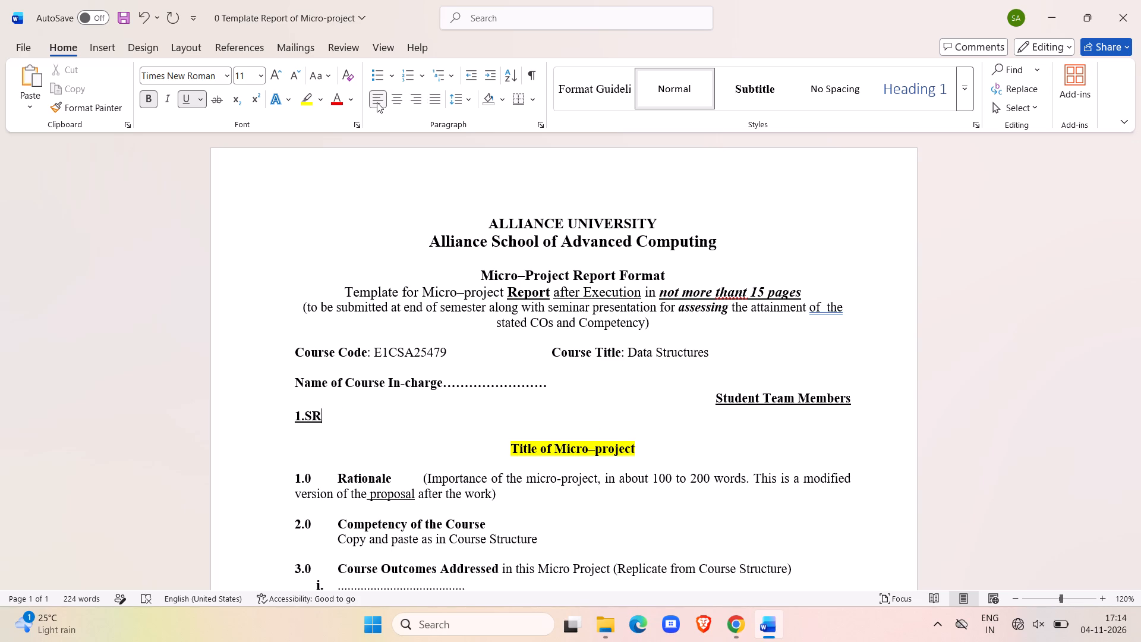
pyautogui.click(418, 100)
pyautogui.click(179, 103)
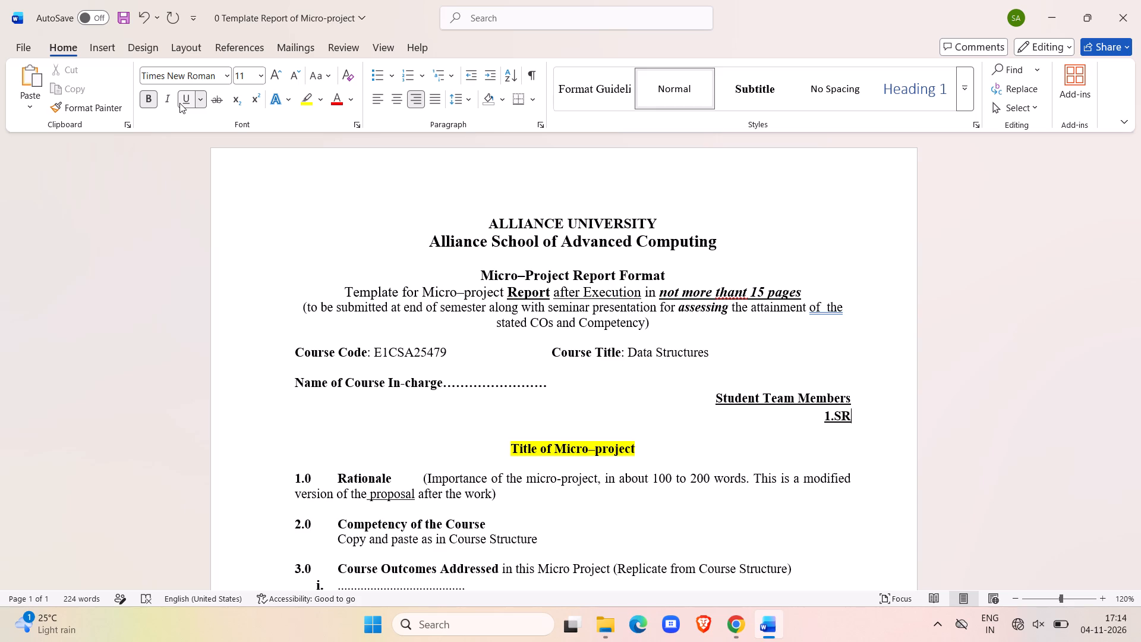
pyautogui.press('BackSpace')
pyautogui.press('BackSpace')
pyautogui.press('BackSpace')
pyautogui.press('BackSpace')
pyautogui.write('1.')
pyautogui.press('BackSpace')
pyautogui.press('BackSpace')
# Turn off underlining and enter the first team member as entry 1, with name and bracketed student number.
pyautogui.click(181, 103)
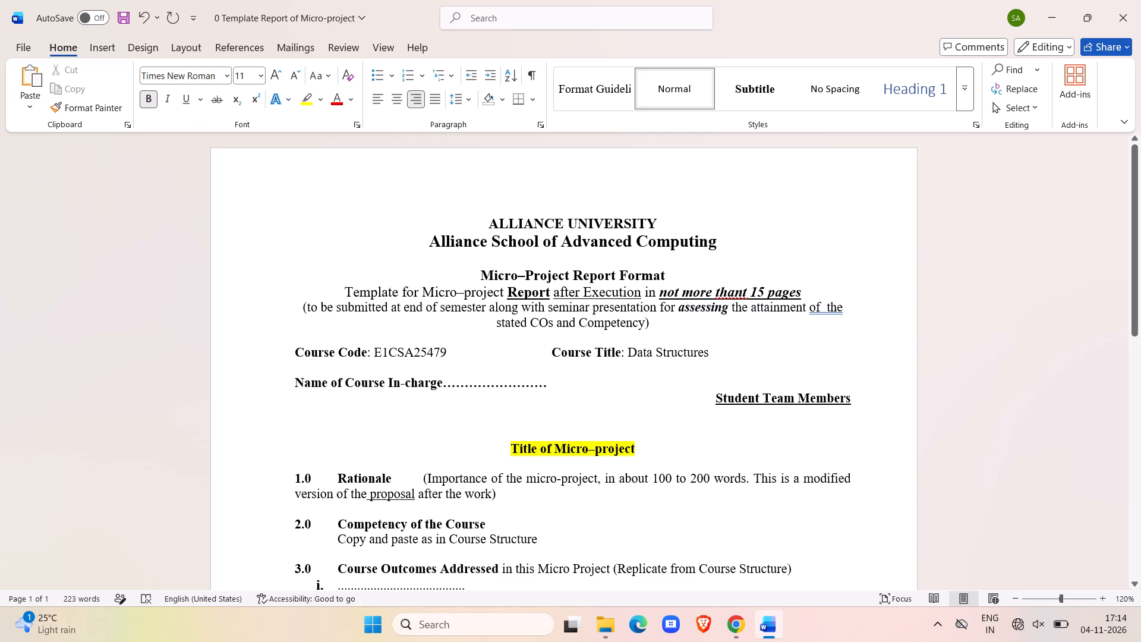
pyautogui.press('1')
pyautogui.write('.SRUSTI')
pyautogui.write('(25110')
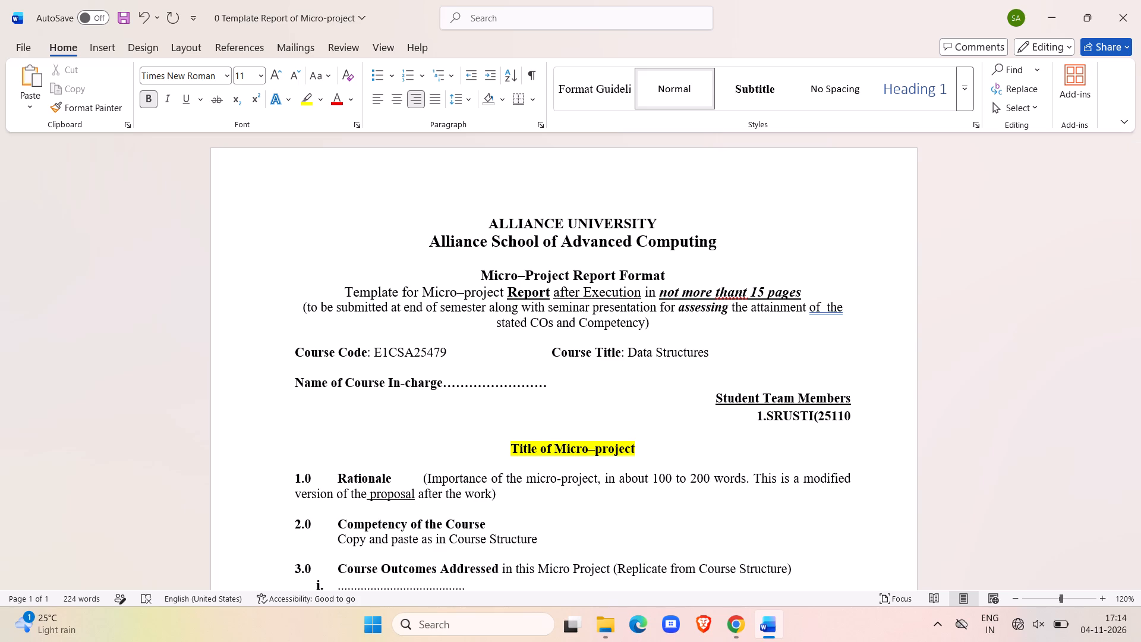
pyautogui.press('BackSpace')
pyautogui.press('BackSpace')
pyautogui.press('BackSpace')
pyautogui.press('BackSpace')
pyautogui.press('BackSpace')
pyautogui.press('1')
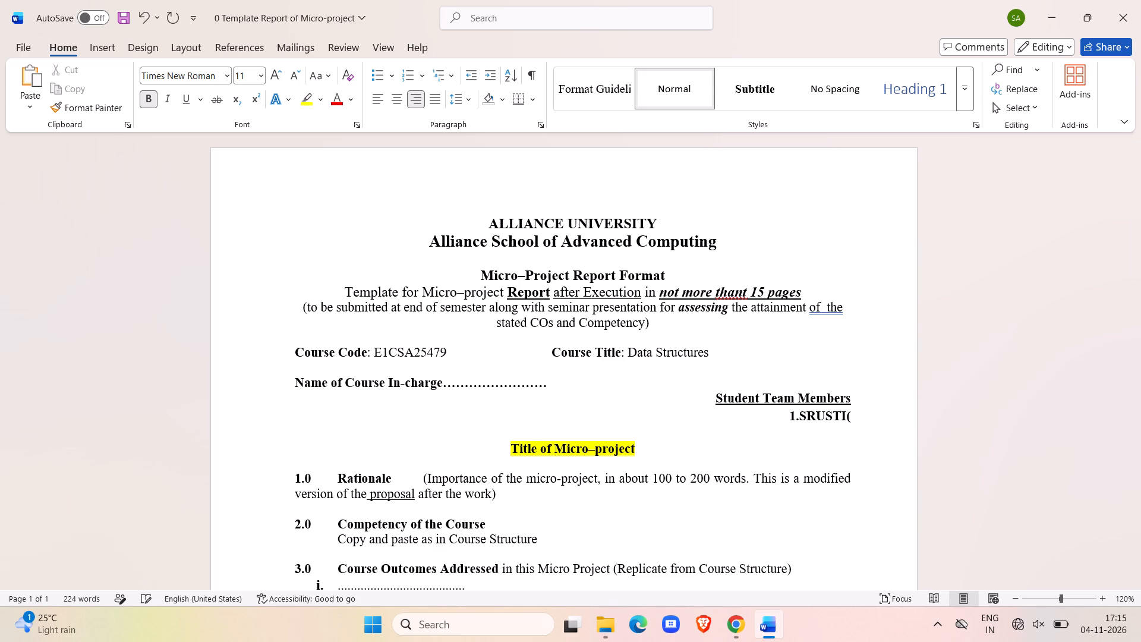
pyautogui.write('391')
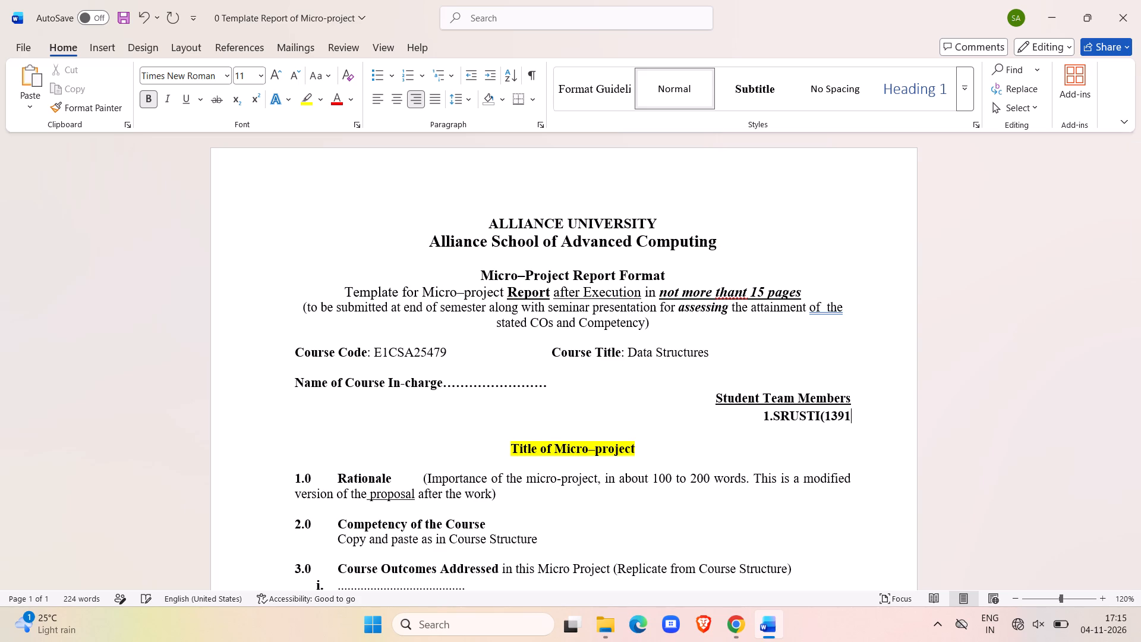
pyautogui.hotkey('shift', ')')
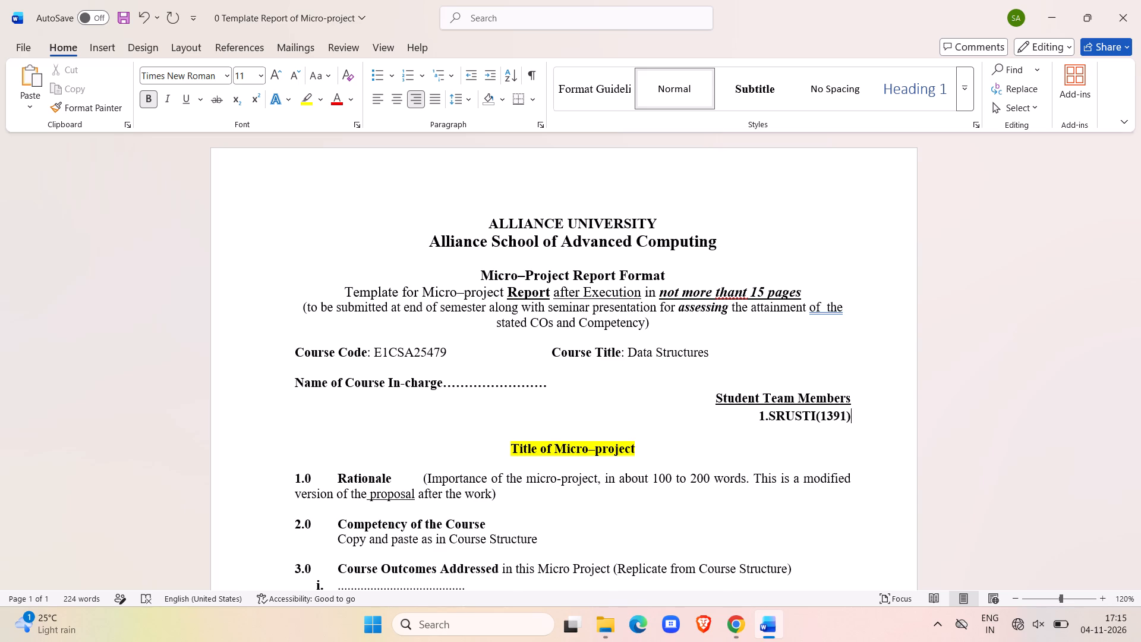
# Add the second team member as entry 2 on a new line, with name and bracketed student number.
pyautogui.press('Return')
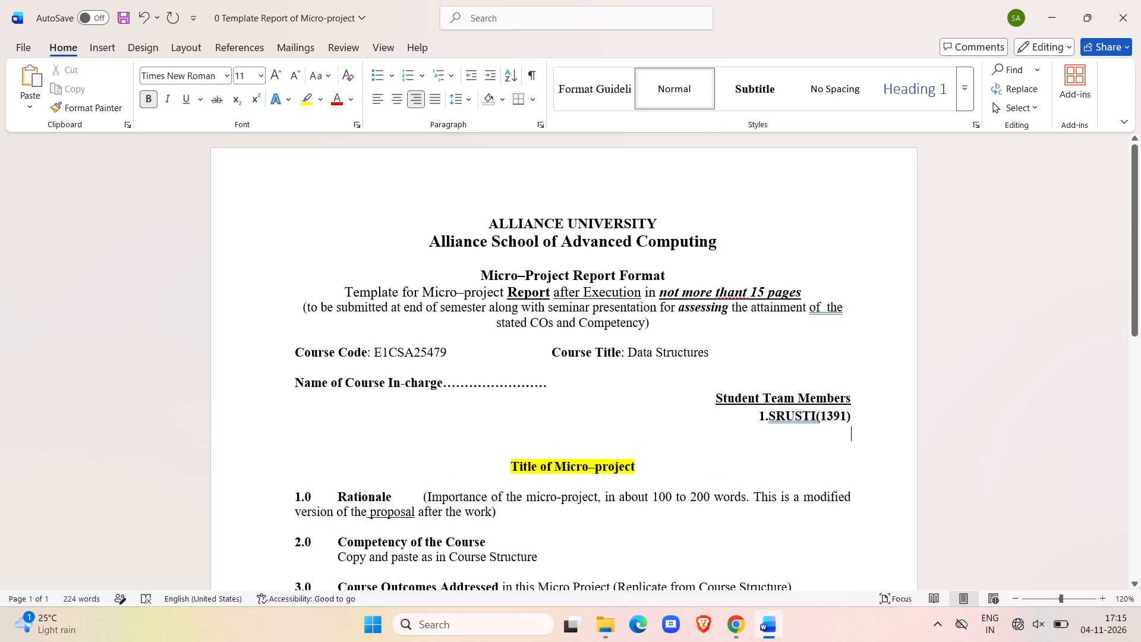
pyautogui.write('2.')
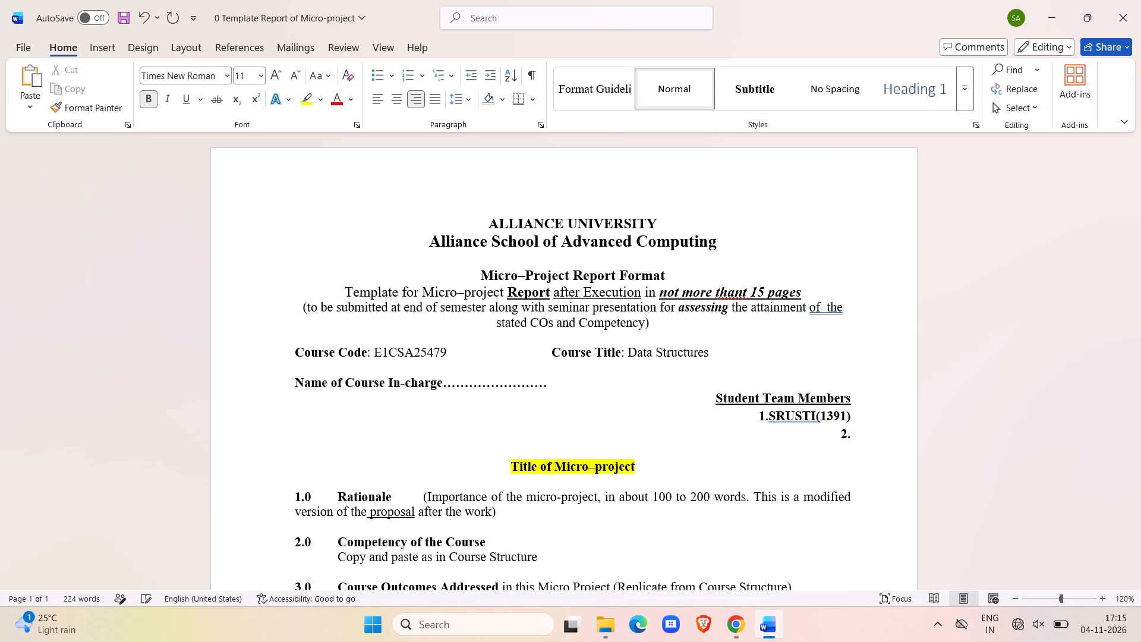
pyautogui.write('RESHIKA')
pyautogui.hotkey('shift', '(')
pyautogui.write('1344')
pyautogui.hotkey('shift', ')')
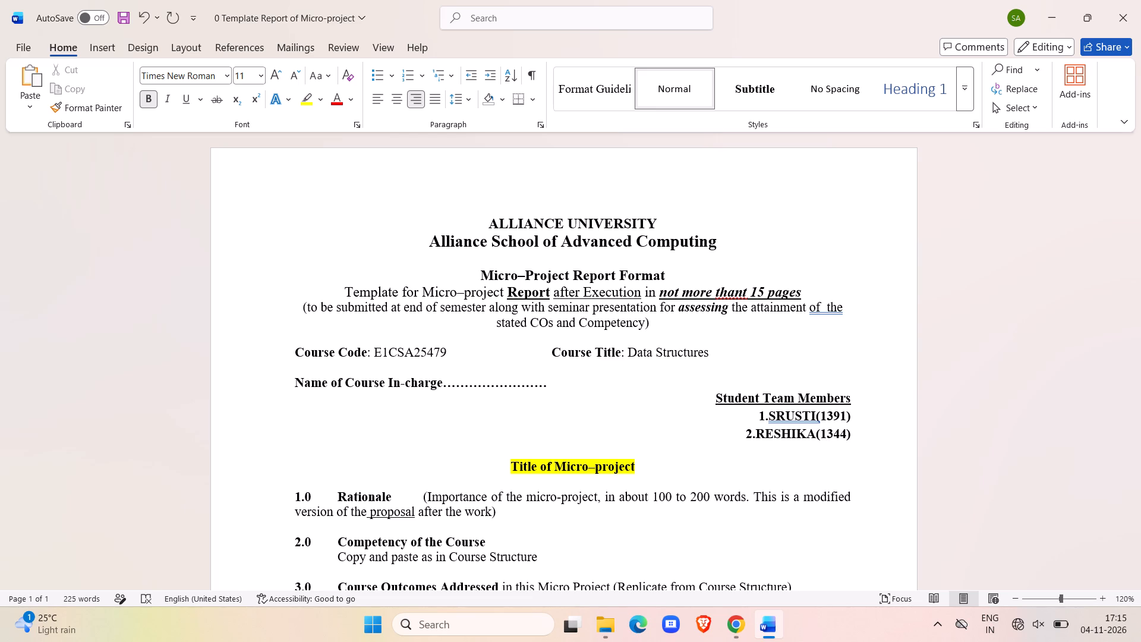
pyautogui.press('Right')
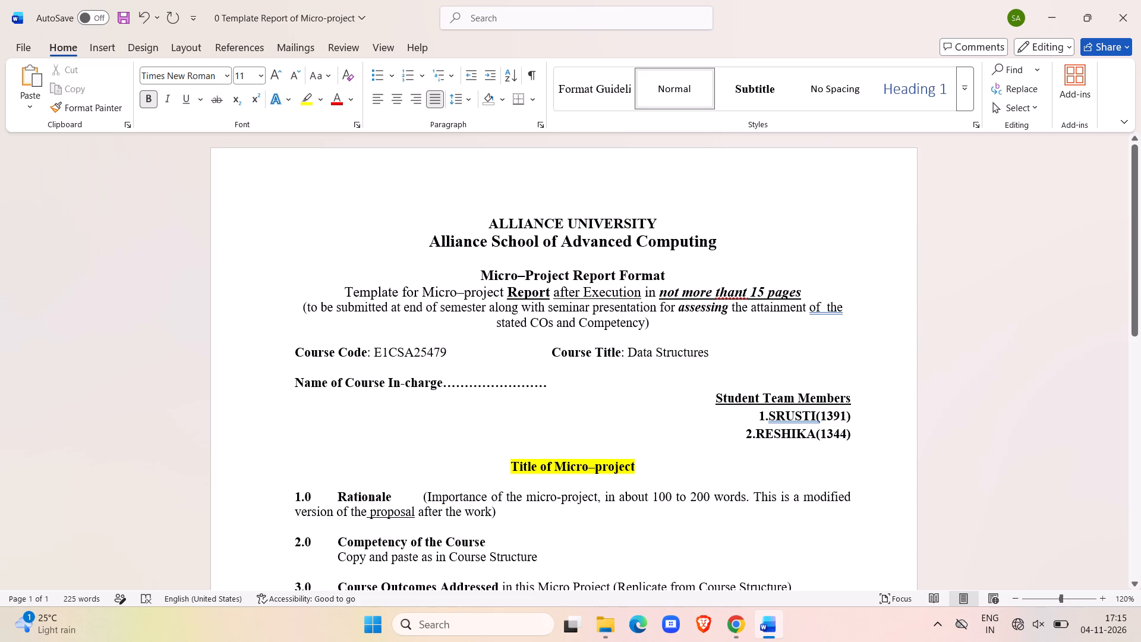
# Insert a space between the name and the opening bracket in the first two member entries.
pyautogui.click(815, 417)
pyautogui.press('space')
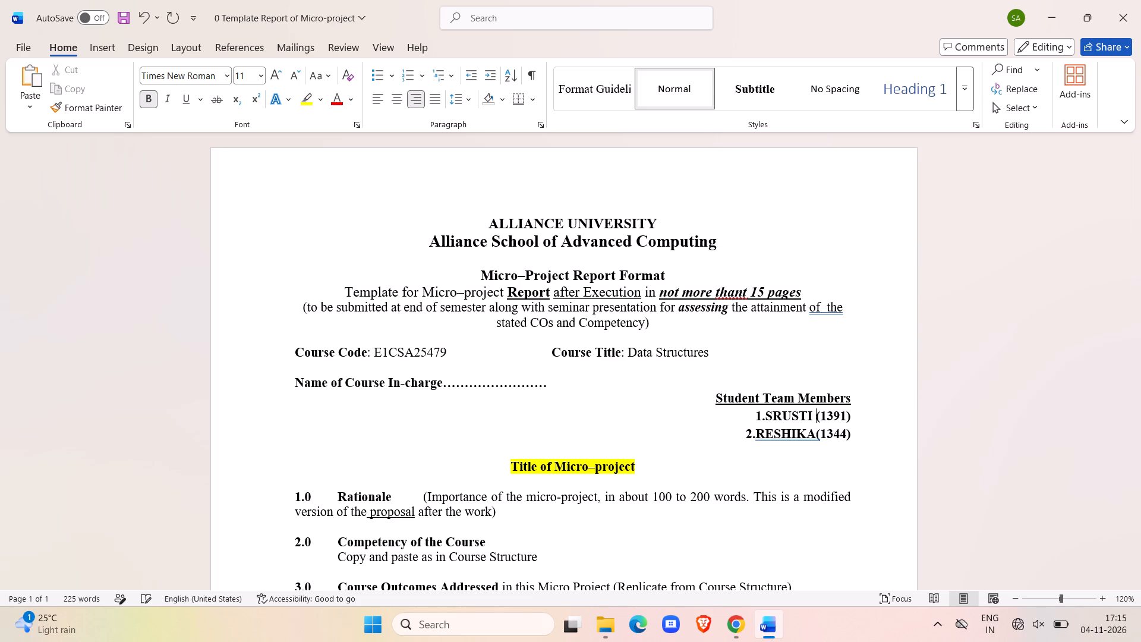
pyautogui.click(813, 432)
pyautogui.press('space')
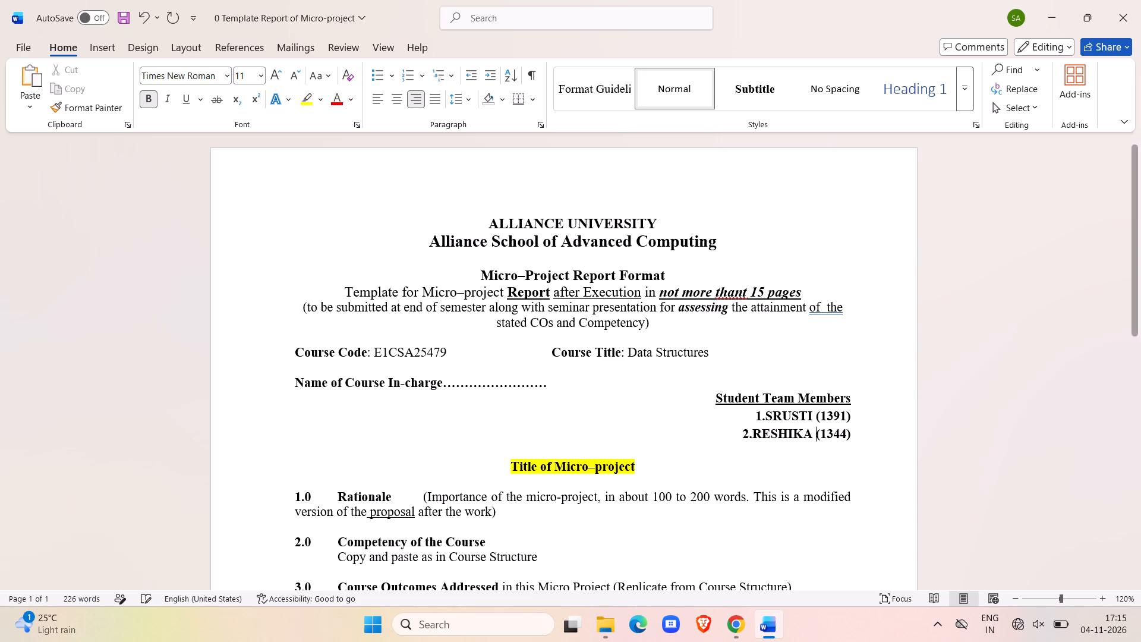
# Add the third team member as entry 3 on a new line, with name and bracketed student number.
pyautogui.click(861, 433)
pyautogui.press('Return')
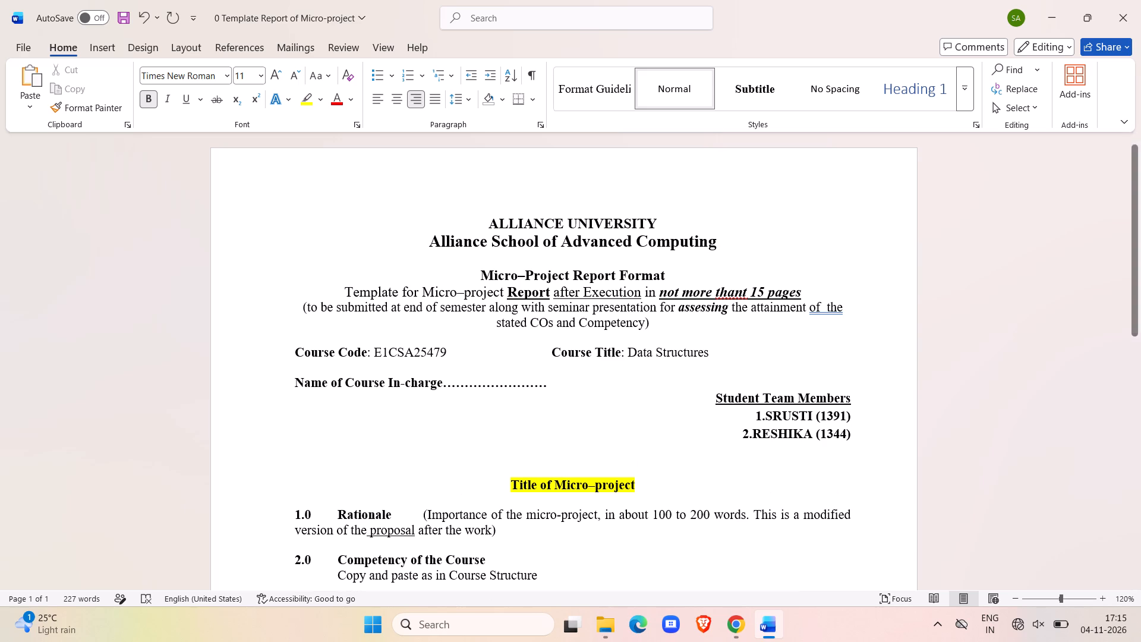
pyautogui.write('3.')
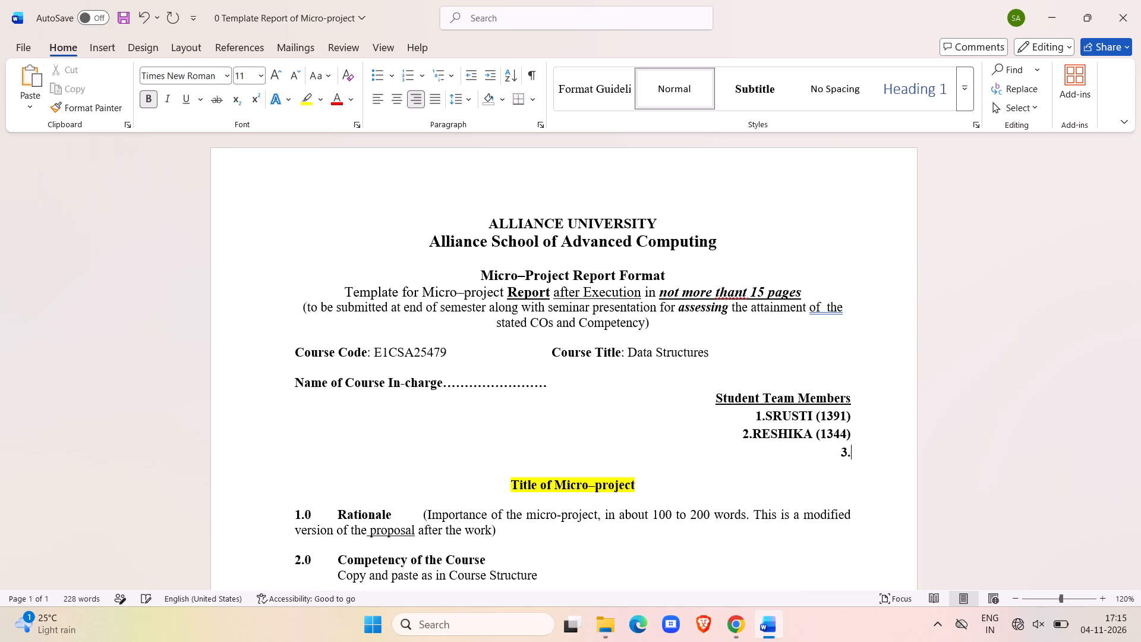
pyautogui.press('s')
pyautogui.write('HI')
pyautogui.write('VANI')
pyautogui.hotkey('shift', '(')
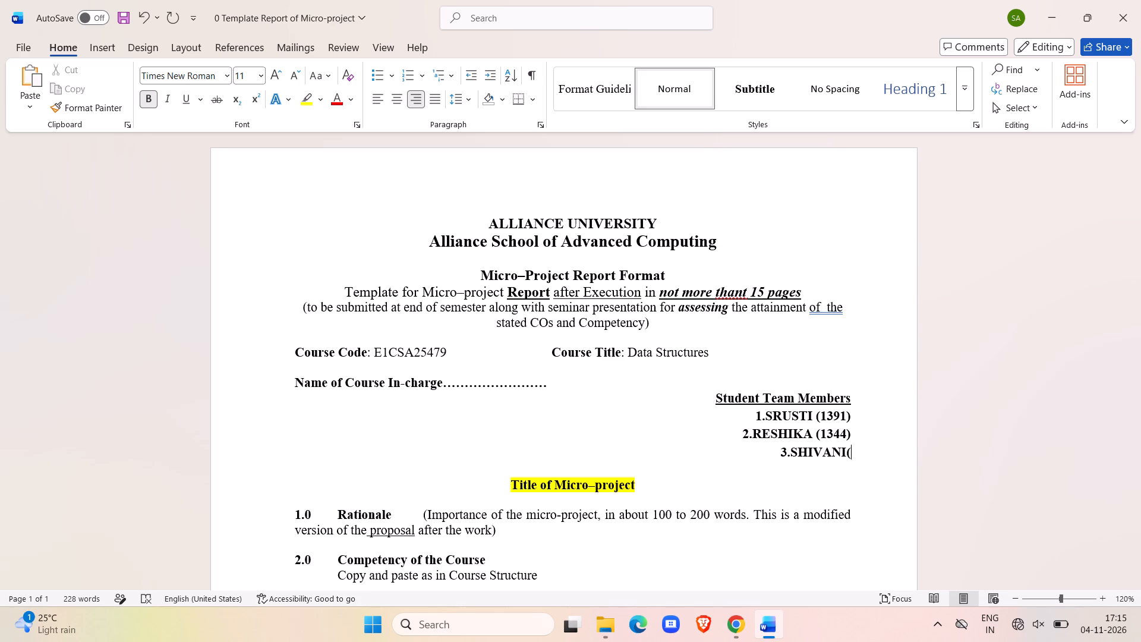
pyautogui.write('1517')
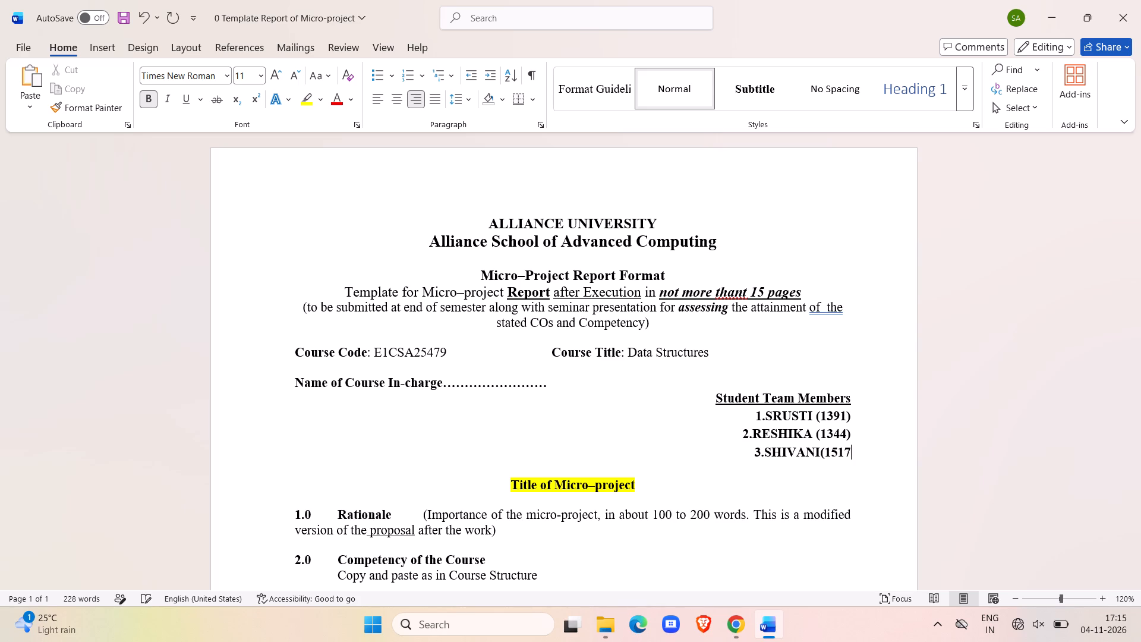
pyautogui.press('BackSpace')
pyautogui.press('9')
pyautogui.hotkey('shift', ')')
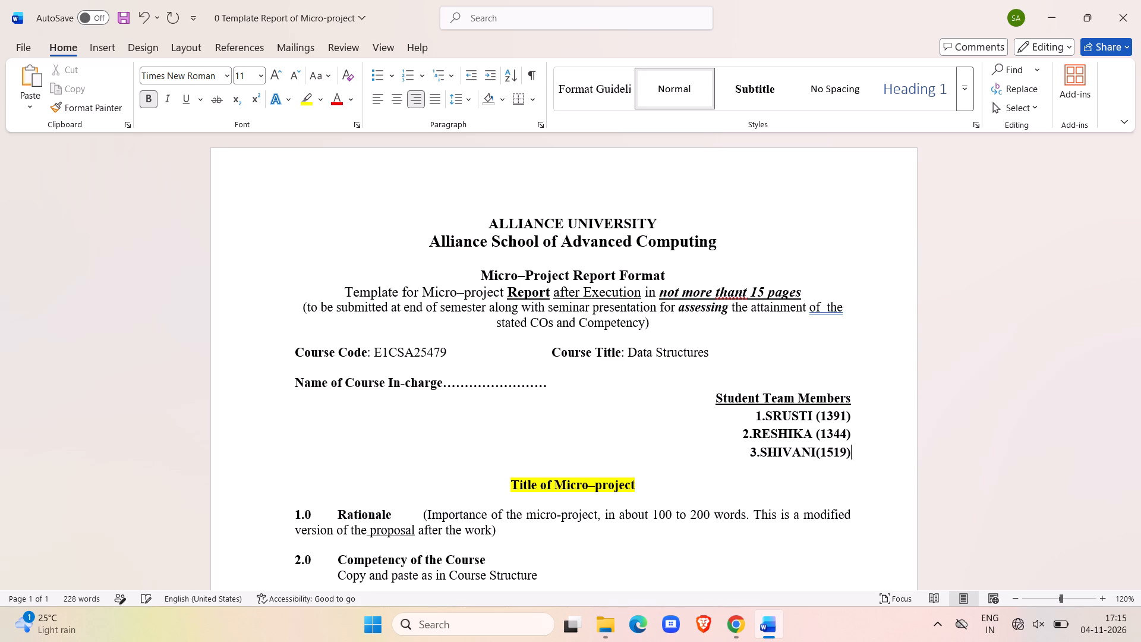
# Add the fourth team member on a new line, with name and bracketed student number but no entry number.
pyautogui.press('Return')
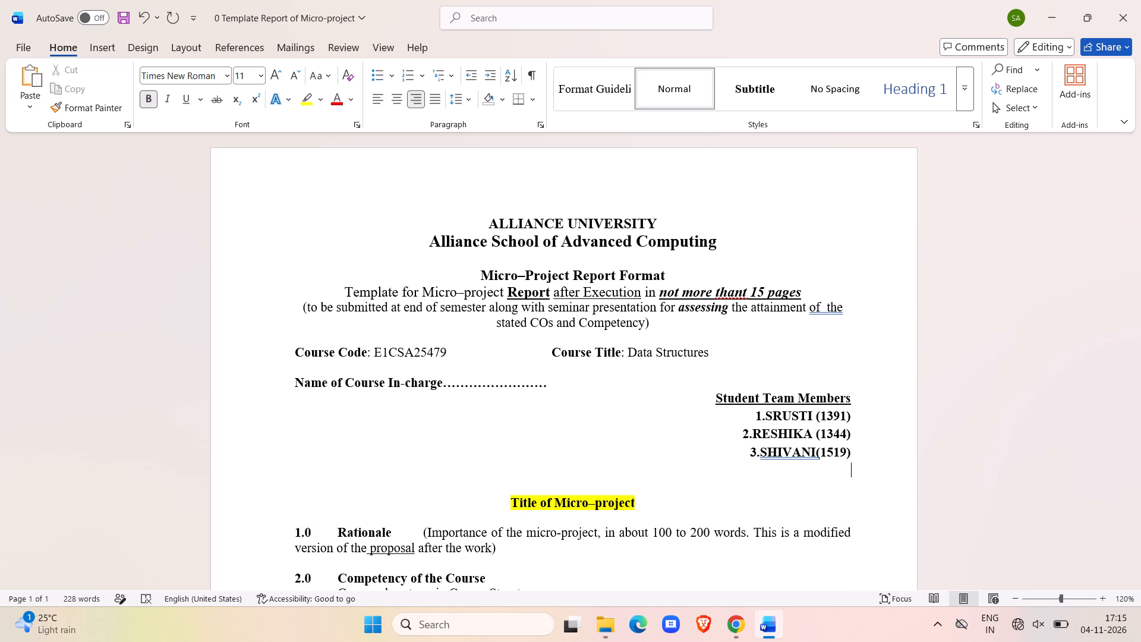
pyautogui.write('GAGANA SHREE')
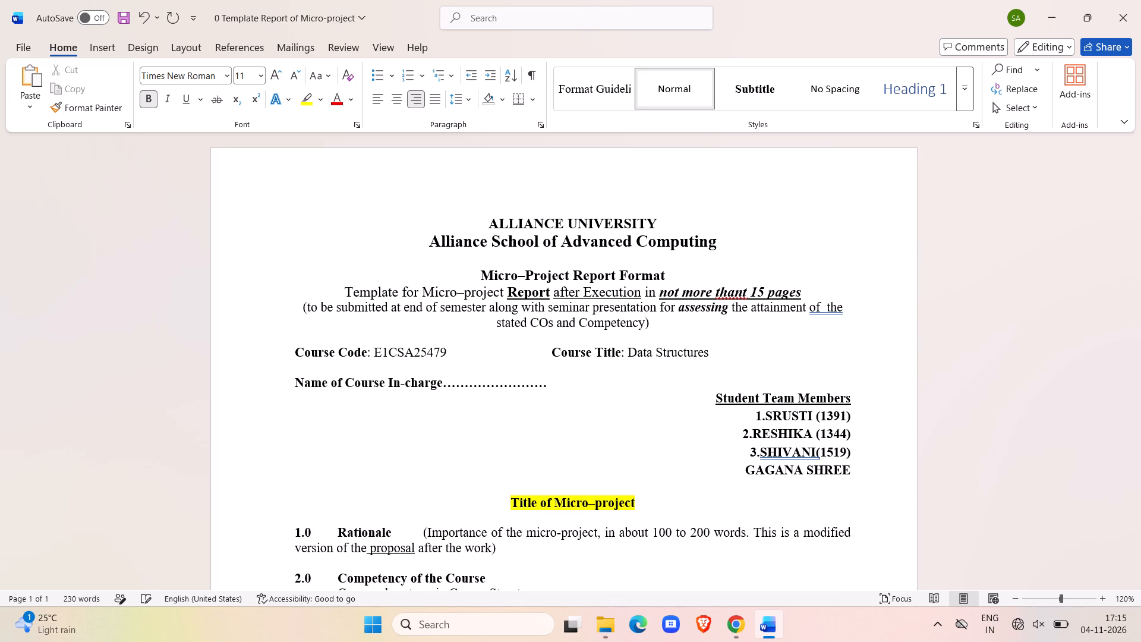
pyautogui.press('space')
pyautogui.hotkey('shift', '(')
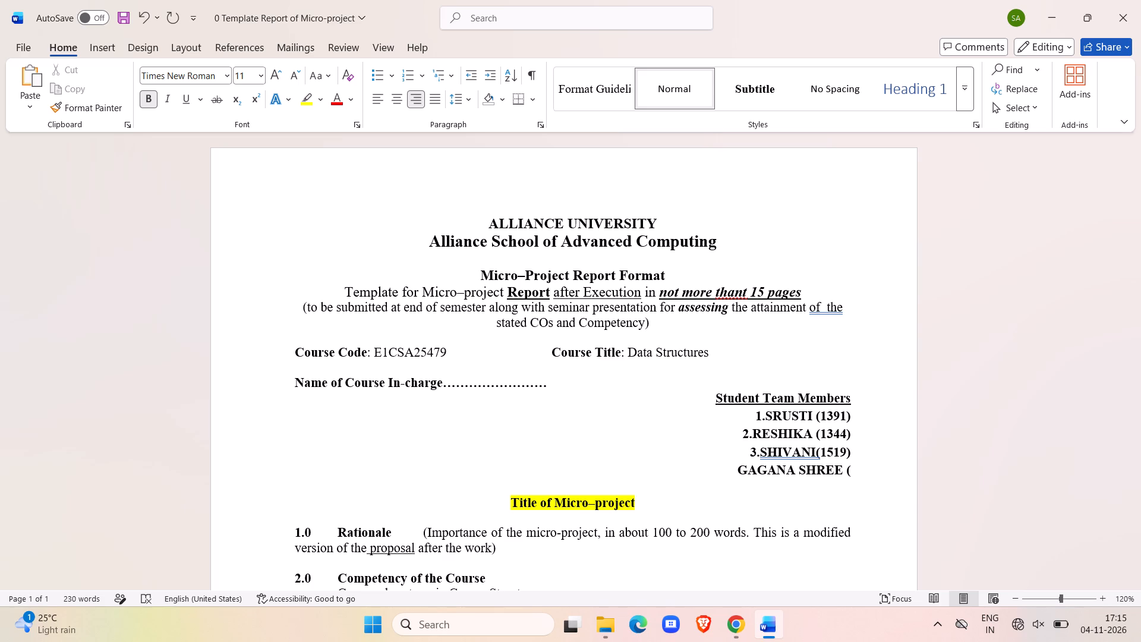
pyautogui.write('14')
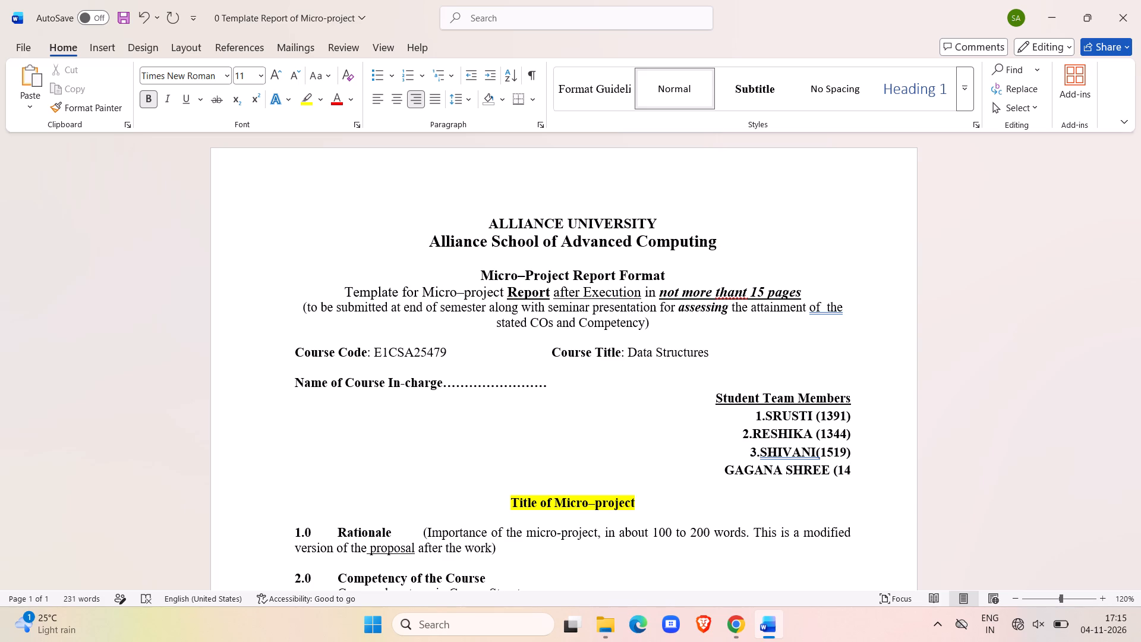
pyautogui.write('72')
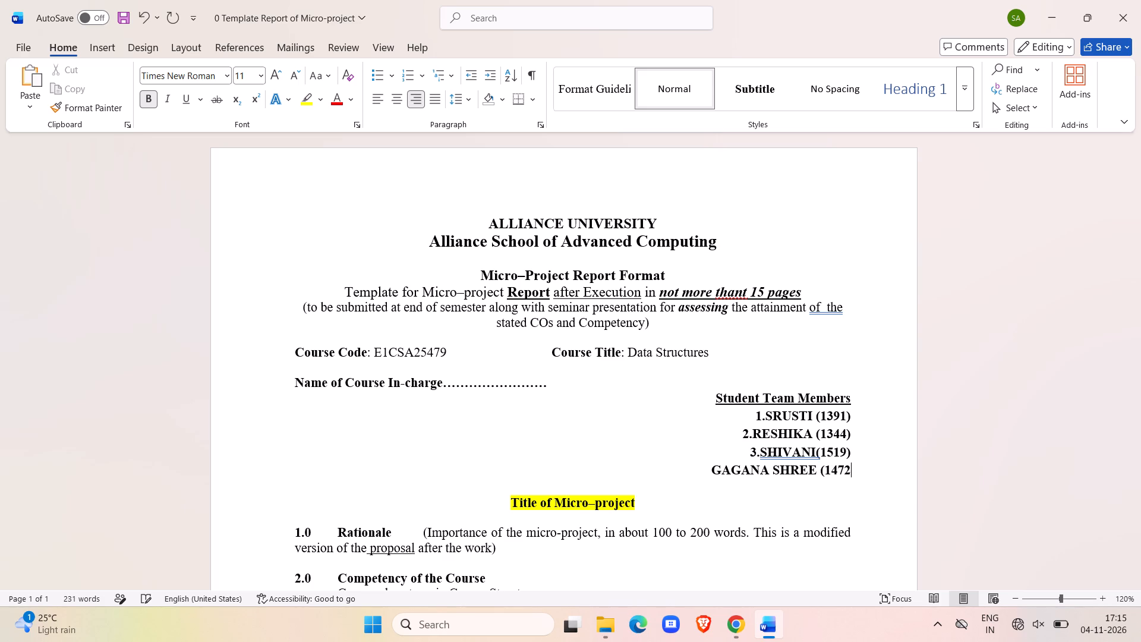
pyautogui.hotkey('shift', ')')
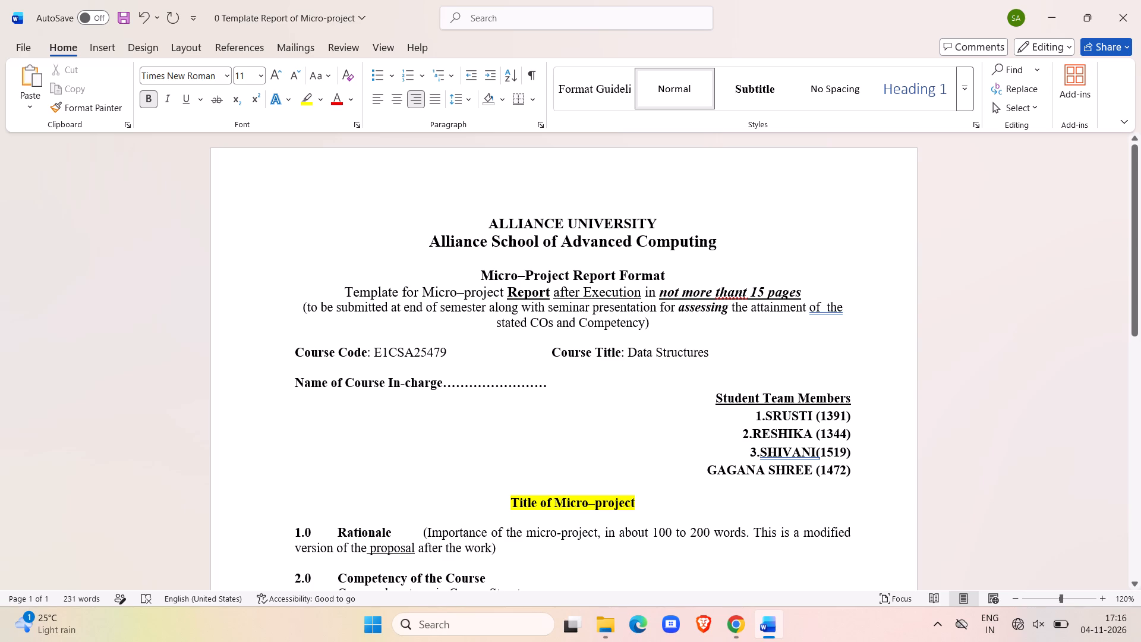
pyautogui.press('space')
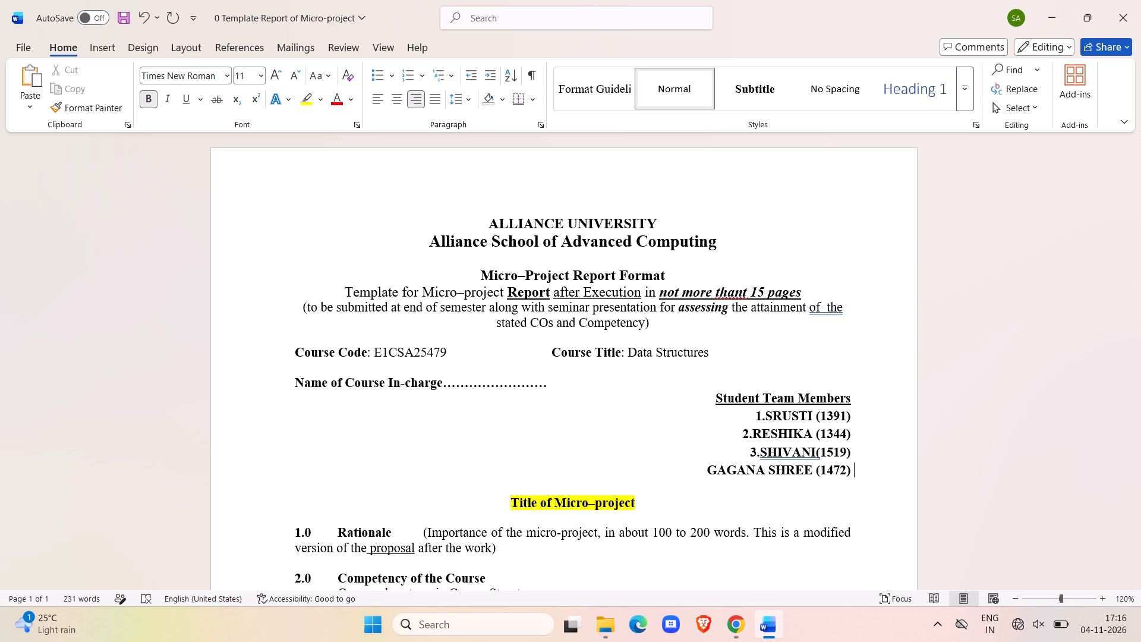
# Insert a space between the name and the opening bracket in the third member entry.
pyautogui.click(814, 450)
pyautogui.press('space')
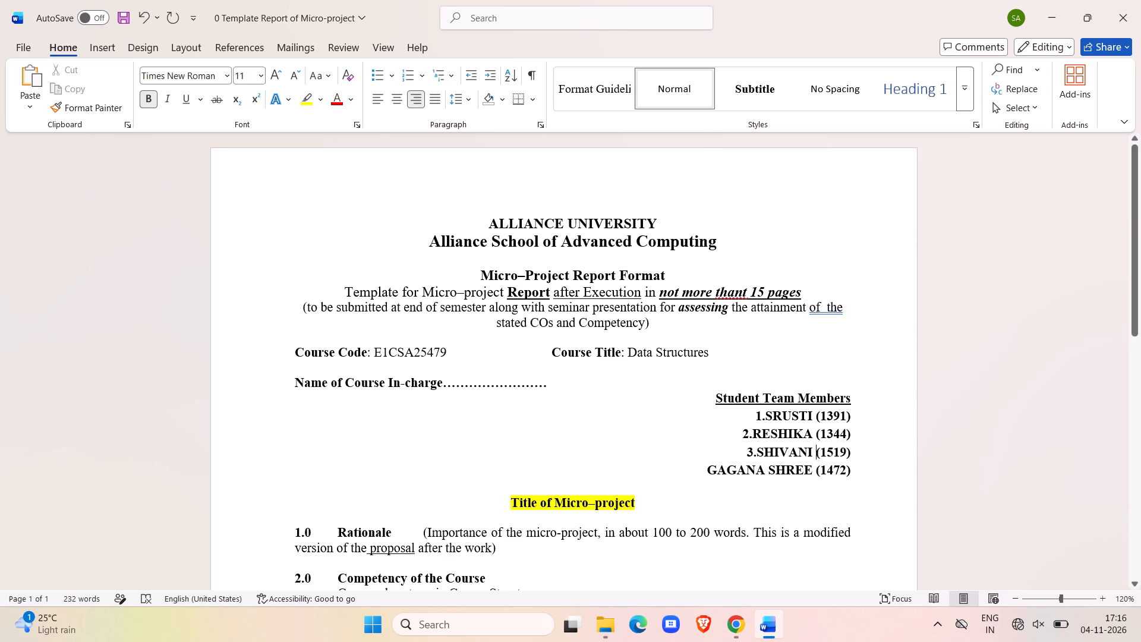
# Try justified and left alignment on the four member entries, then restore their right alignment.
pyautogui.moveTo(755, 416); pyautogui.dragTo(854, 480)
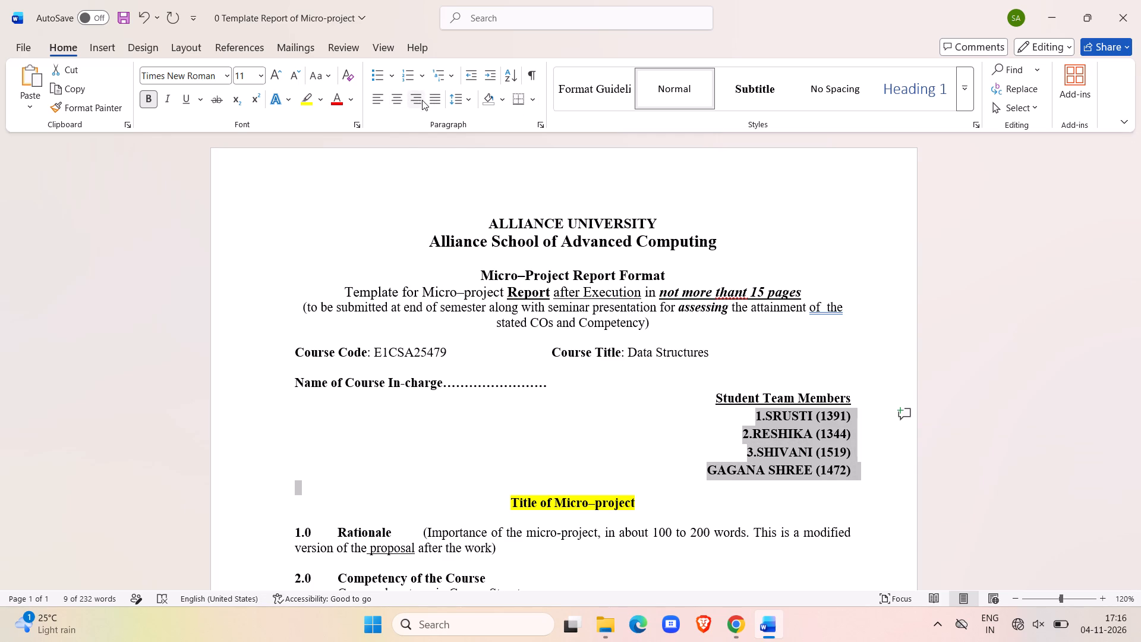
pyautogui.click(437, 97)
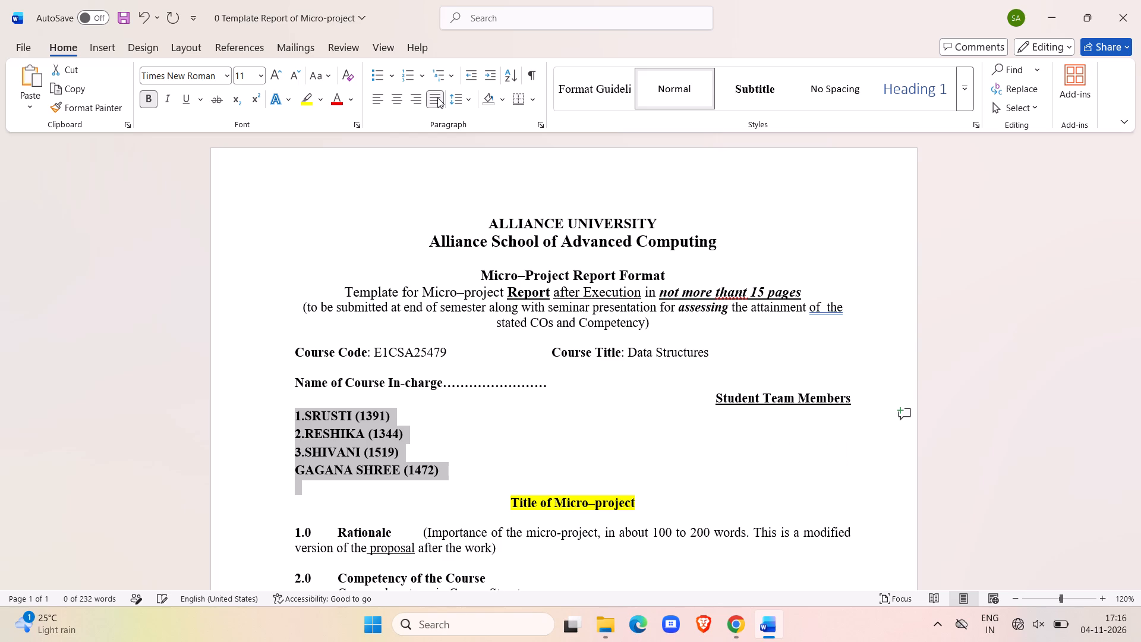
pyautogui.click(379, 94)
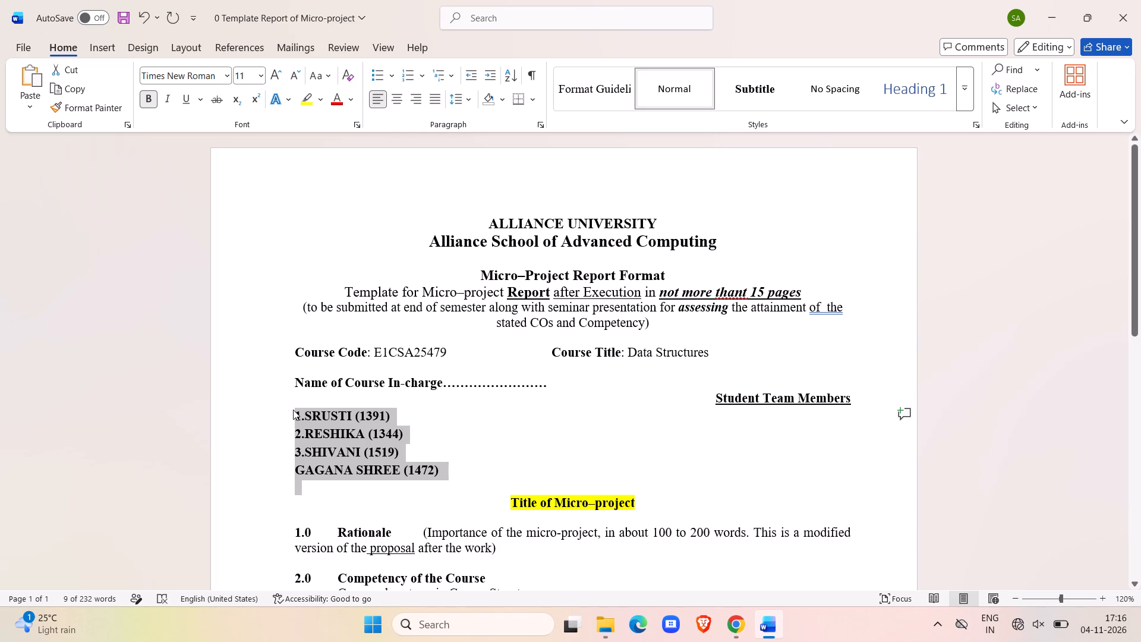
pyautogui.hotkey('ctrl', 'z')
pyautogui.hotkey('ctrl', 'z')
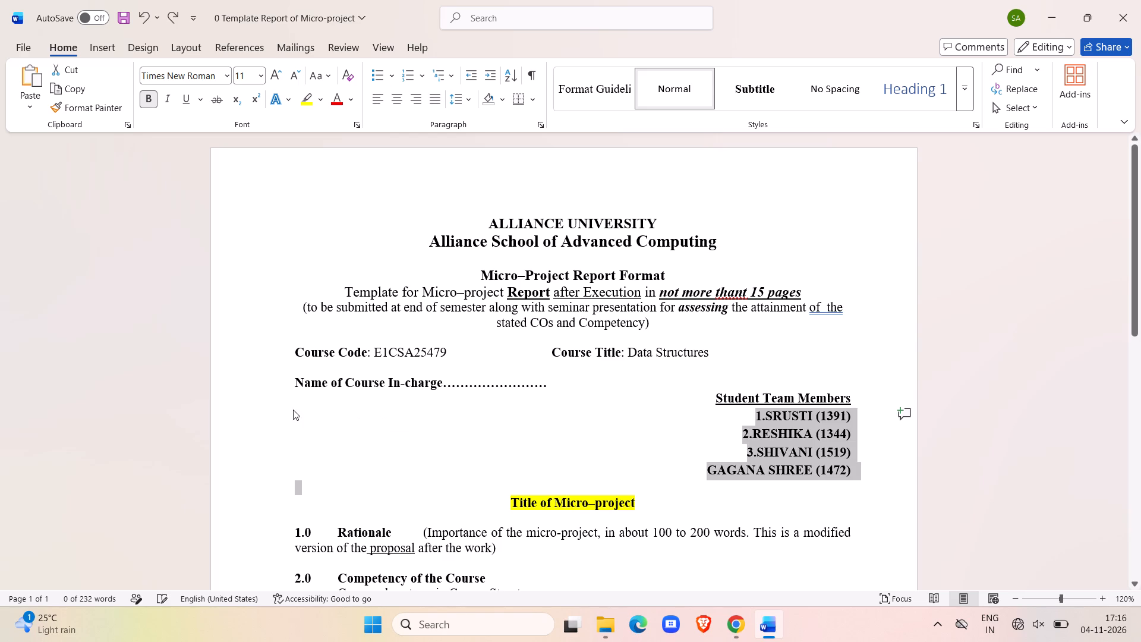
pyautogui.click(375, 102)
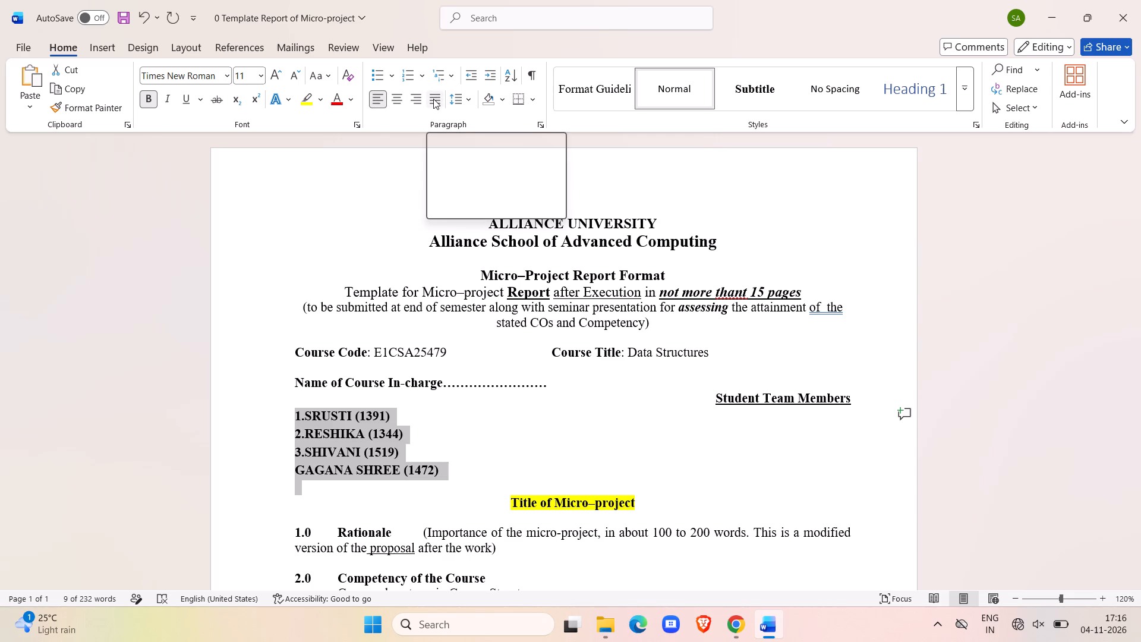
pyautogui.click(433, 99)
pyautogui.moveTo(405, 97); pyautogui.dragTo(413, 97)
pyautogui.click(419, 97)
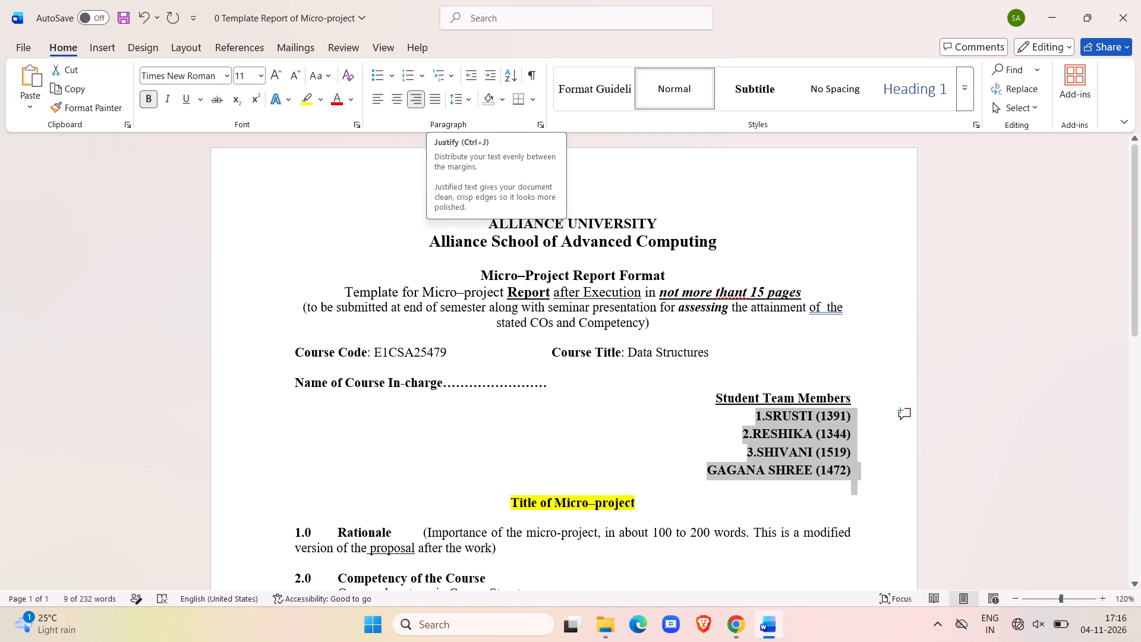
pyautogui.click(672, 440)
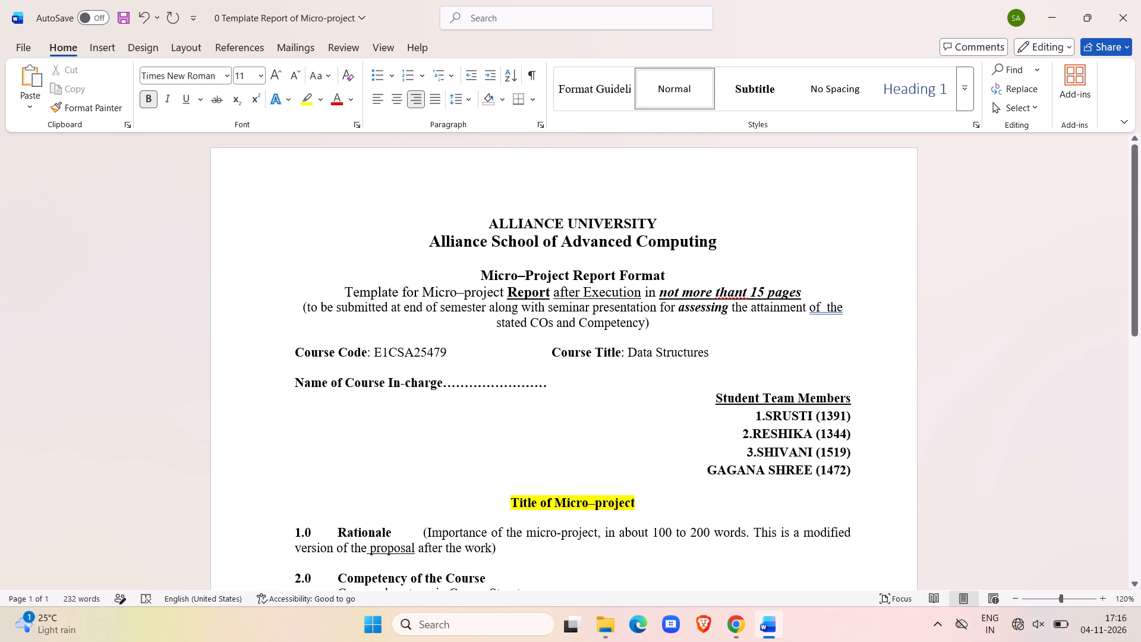
# Centre the first member entry and pad it with leading spaces so it starts near the beginning of the Student Team Members heading.
pyautogui.click(757, 418)
pyautogui.press('BackSpace')
pyautogui.press('BackSpace')
pyautogui.press('BackSpace')
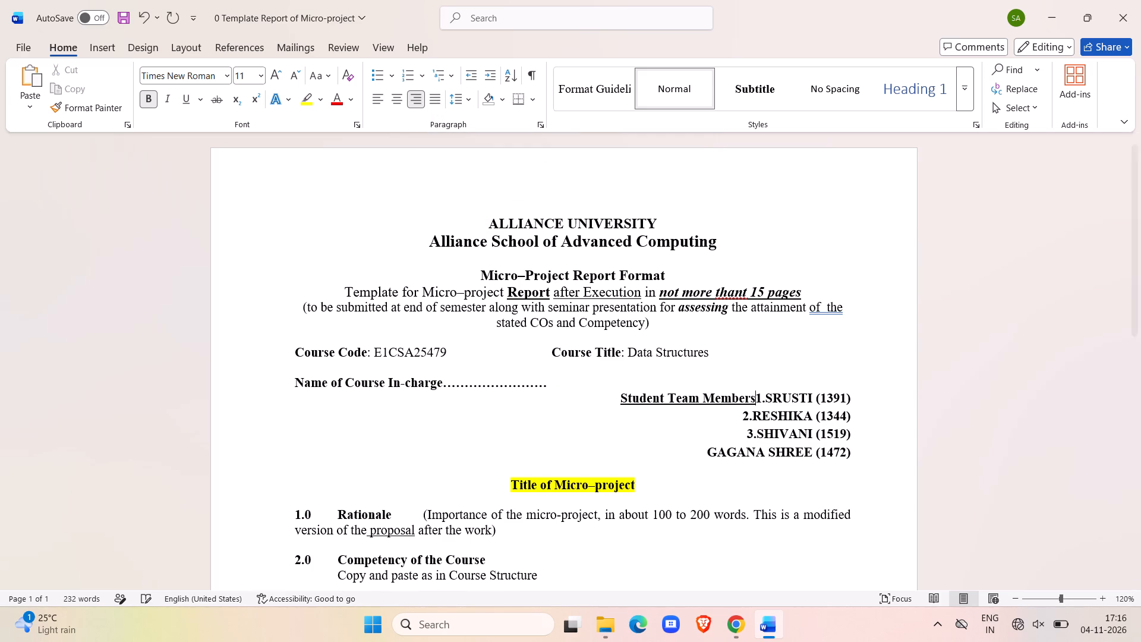
pyautogui.hotkey('ctrl', 'z')
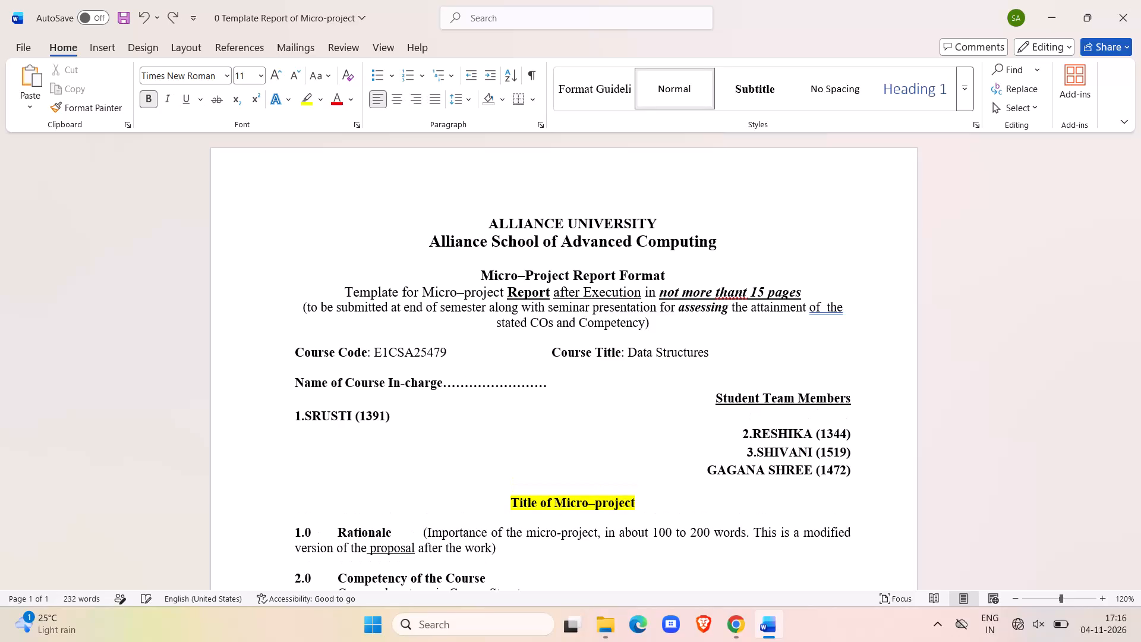
pyautogui.hotkey('ctrl', 'z')
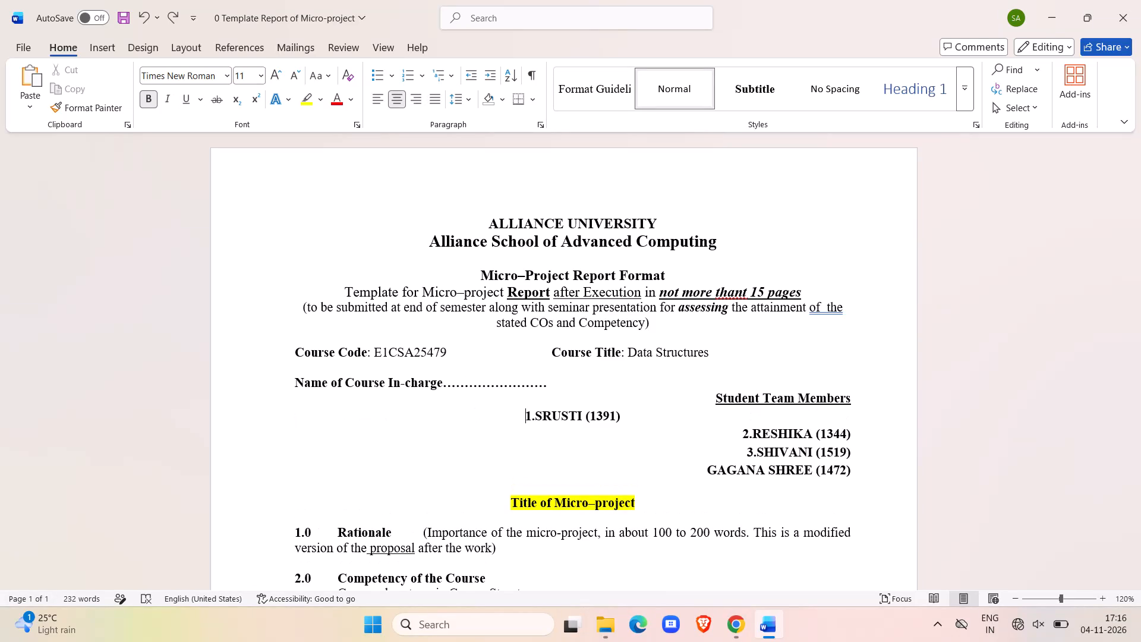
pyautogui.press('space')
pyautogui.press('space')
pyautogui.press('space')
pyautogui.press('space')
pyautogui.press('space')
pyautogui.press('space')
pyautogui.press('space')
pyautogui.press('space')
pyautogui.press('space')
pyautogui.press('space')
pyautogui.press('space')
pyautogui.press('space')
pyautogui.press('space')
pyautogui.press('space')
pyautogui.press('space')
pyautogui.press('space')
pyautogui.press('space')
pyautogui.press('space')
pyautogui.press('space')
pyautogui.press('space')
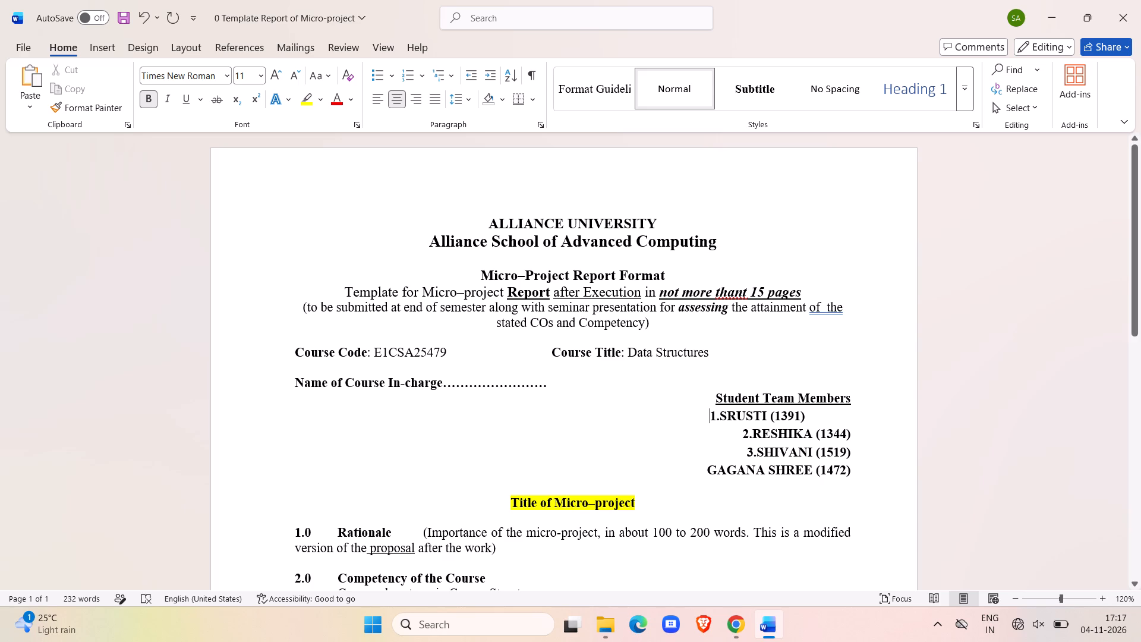
# Centre the second member entry and pad it with leading spaces so its start lines up with the first entry.
pyautogui.click(740, 432)
pyautogui.press('BackSpace')
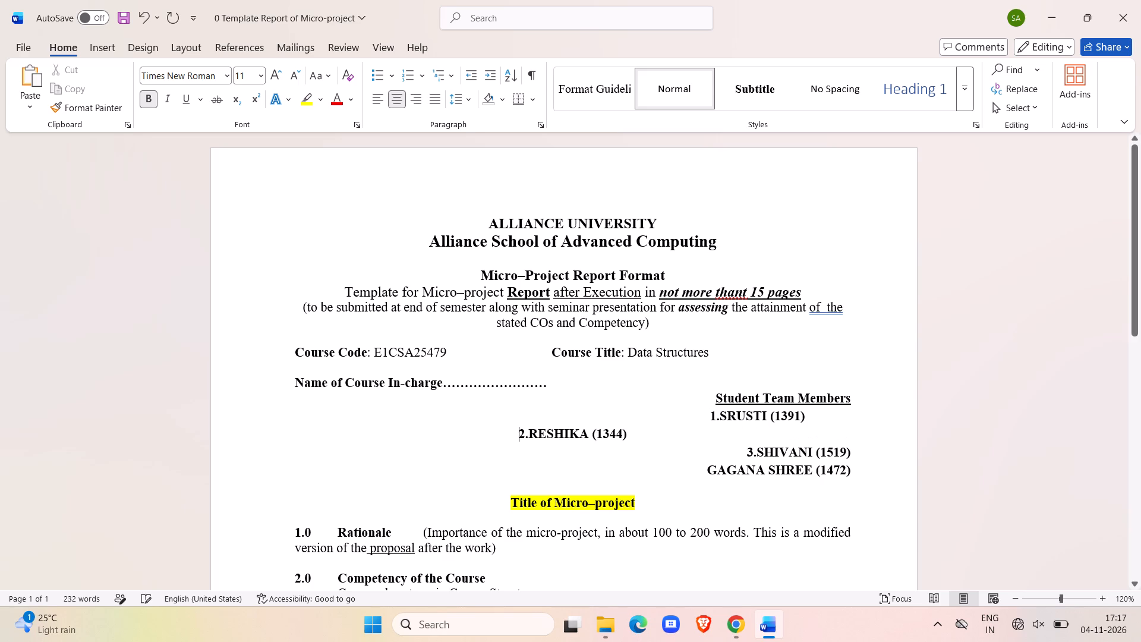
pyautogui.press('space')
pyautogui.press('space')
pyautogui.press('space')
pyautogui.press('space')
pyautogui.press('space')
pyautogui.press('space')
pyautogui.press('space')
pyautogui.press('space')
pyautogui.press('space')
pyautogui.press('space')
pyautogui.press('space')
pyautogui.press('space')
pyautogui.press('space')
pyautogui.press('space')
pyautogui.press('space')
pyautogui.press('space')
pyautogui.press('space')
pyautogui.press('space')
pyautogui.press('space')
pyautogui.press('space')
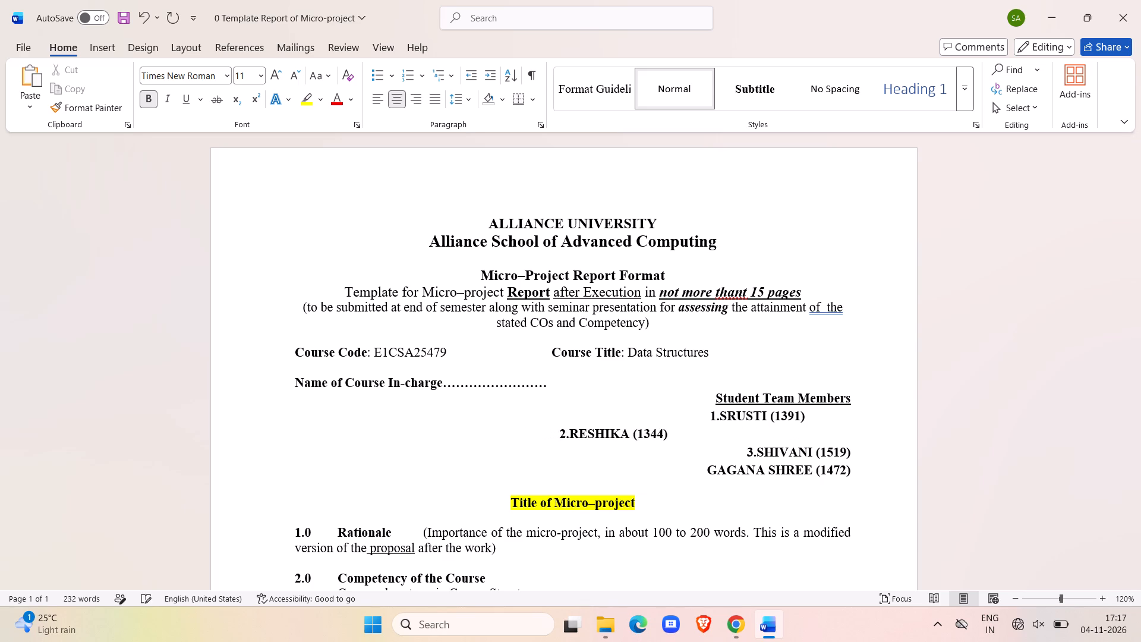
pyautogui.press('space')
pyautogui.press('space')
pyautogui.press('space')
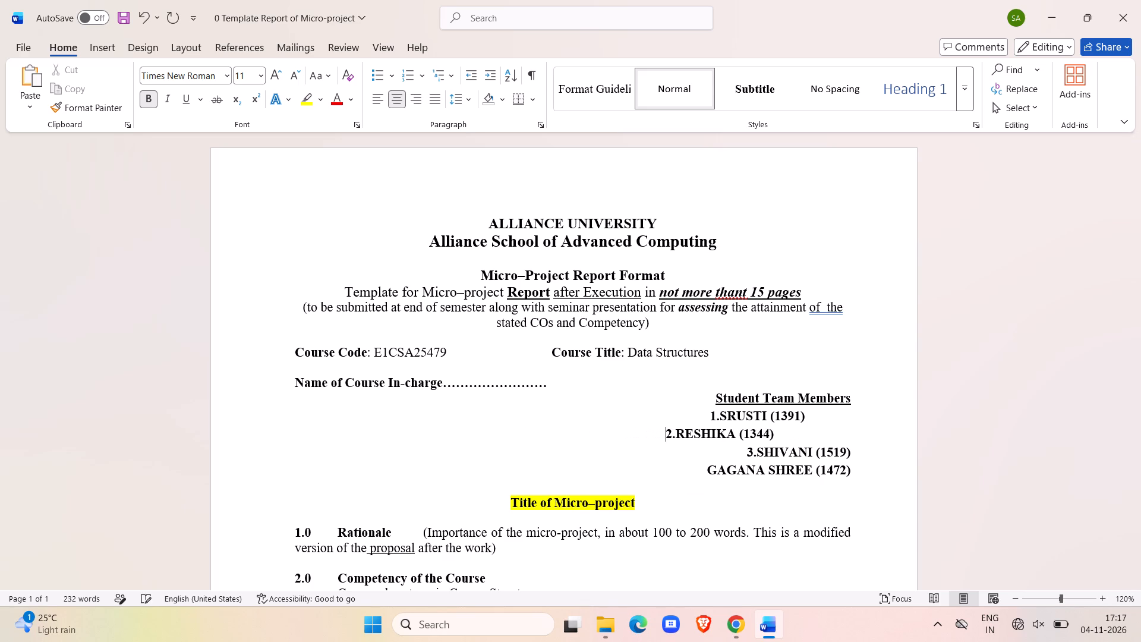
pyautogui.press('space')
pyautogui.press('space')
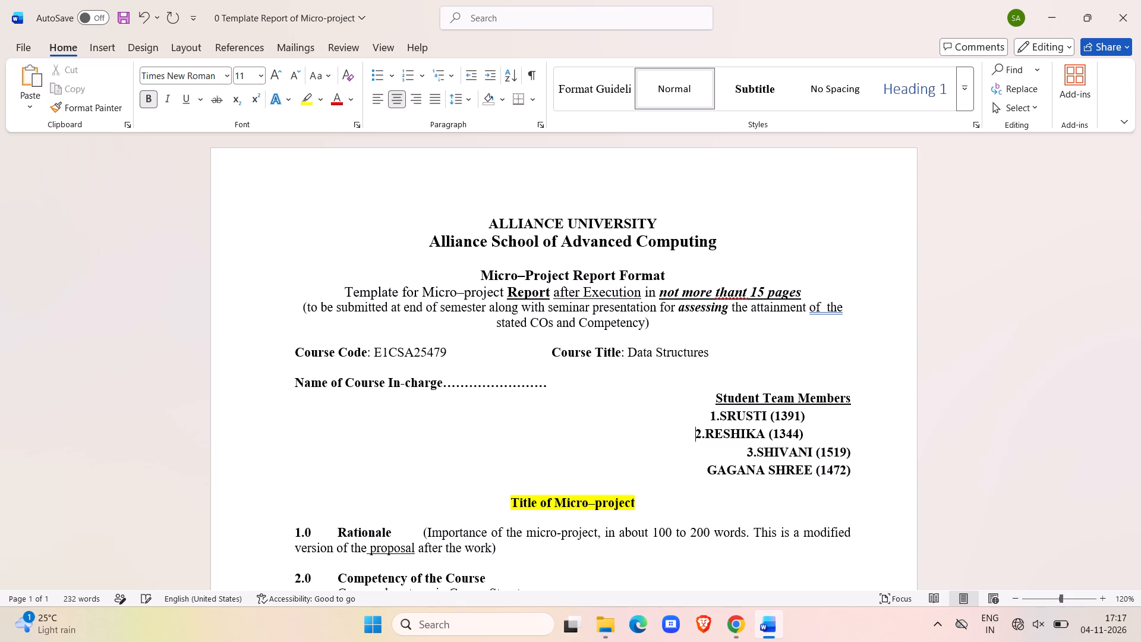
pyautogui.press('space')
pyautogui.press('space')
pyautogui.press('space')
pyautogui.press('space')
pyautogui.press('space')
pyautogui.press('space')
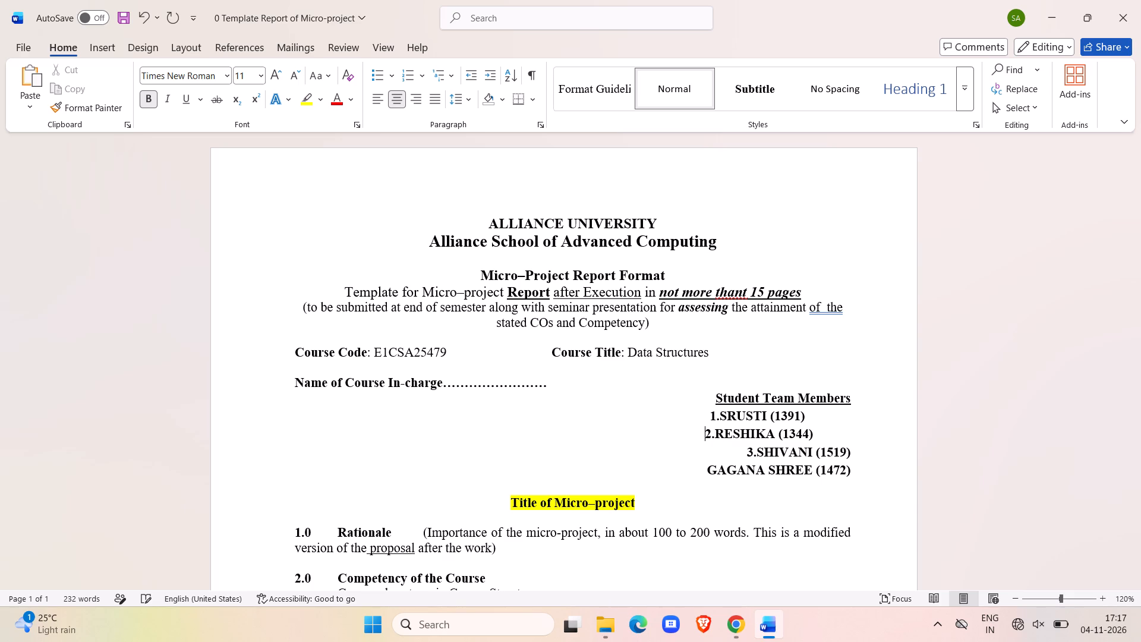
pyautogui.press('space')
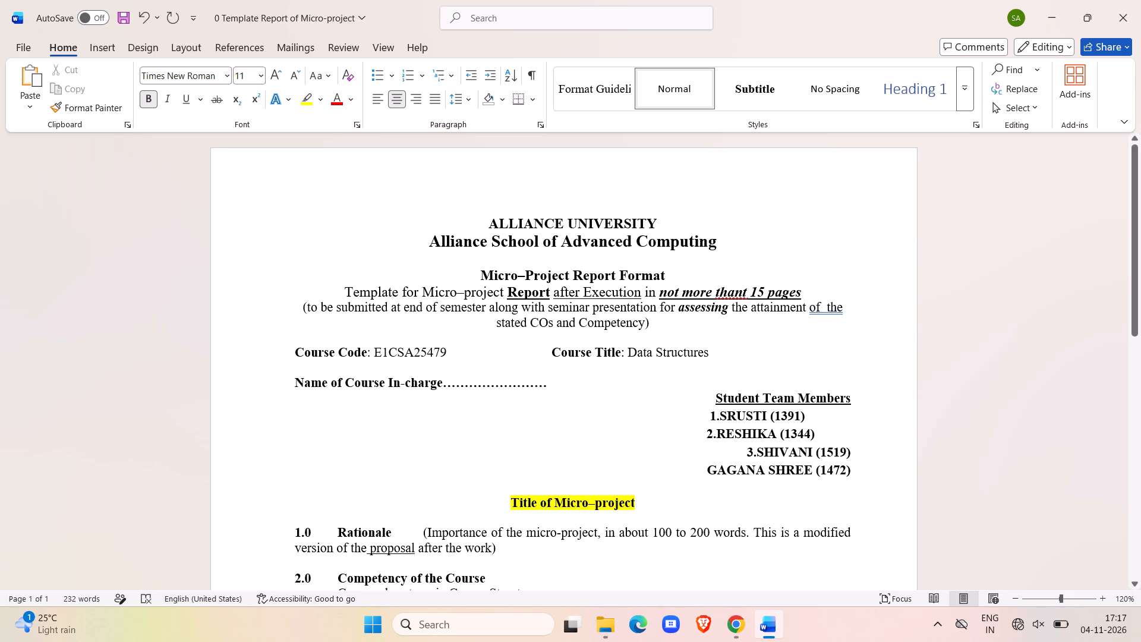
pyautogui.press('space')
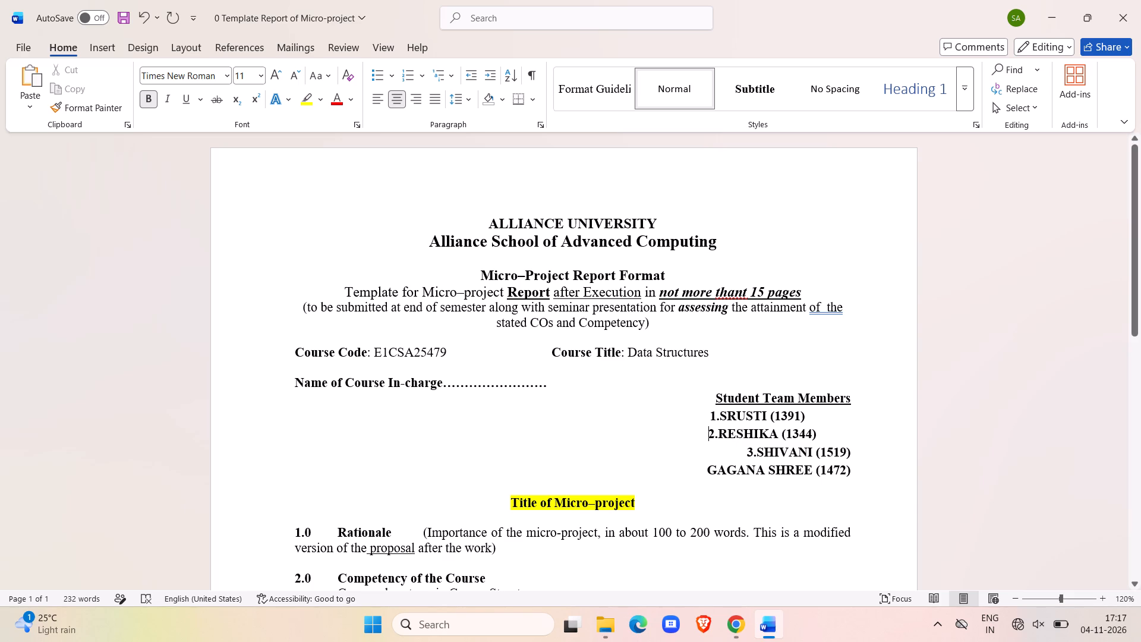
# Left-align the third member entry and pad it with leading spaces so its start lines up with the second entry.
pyautogui.click(743, 457)
pyautogui.press('BackSpace')
pyautogui.press('BackSpace')
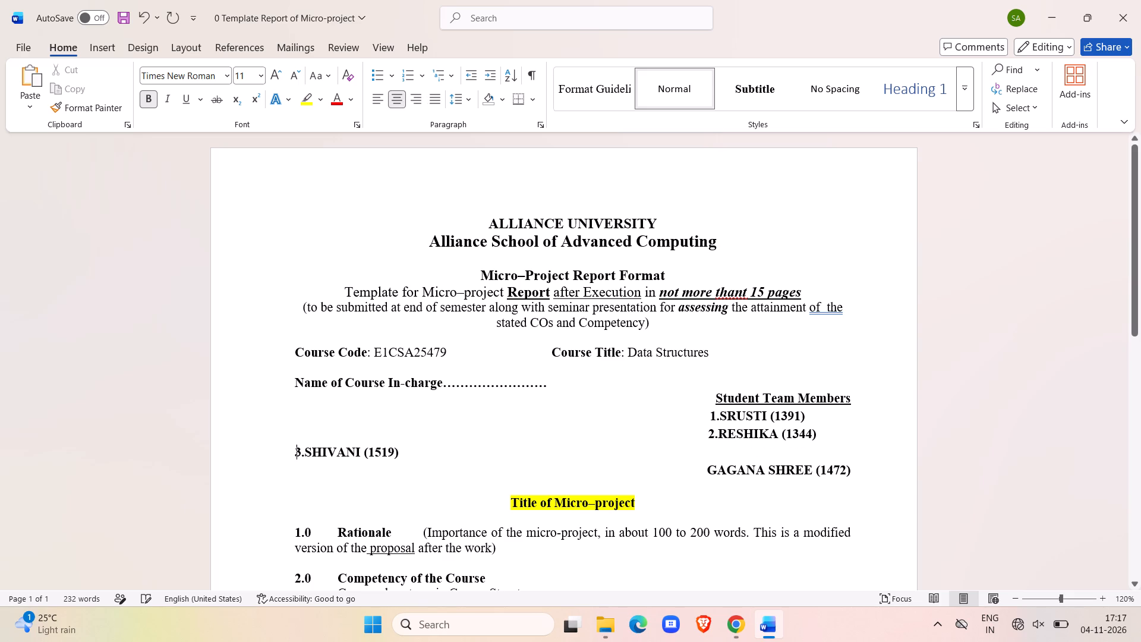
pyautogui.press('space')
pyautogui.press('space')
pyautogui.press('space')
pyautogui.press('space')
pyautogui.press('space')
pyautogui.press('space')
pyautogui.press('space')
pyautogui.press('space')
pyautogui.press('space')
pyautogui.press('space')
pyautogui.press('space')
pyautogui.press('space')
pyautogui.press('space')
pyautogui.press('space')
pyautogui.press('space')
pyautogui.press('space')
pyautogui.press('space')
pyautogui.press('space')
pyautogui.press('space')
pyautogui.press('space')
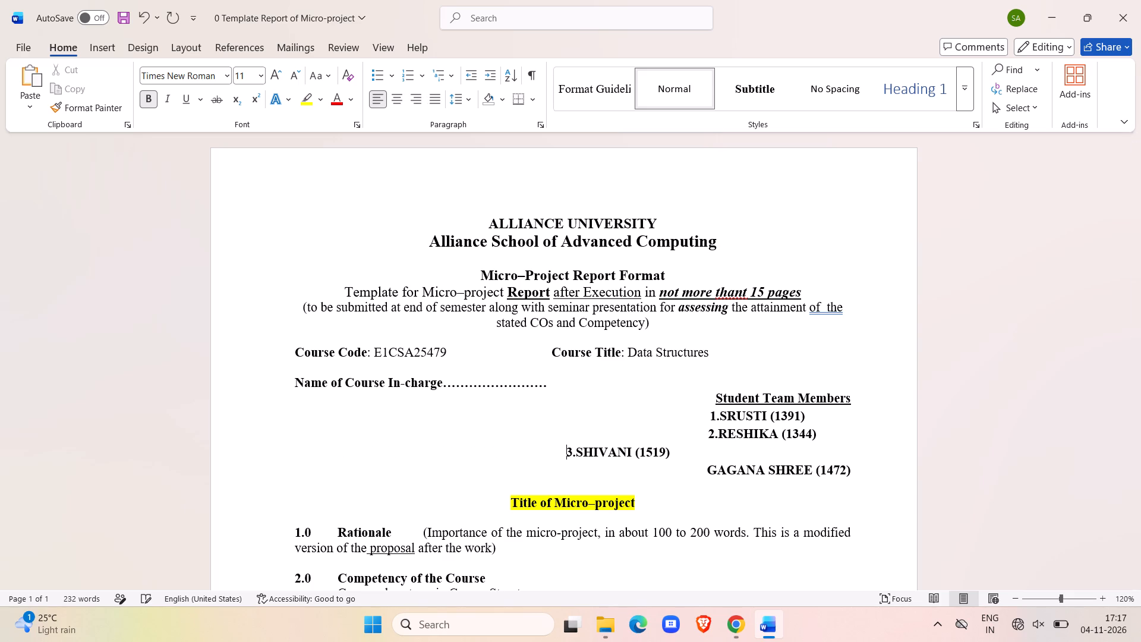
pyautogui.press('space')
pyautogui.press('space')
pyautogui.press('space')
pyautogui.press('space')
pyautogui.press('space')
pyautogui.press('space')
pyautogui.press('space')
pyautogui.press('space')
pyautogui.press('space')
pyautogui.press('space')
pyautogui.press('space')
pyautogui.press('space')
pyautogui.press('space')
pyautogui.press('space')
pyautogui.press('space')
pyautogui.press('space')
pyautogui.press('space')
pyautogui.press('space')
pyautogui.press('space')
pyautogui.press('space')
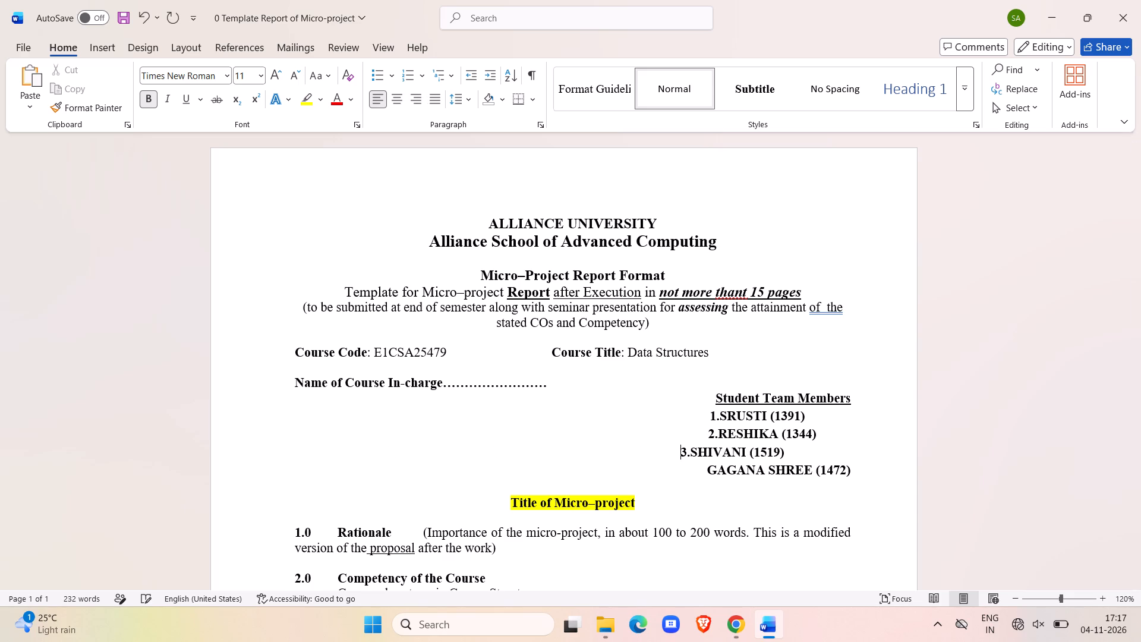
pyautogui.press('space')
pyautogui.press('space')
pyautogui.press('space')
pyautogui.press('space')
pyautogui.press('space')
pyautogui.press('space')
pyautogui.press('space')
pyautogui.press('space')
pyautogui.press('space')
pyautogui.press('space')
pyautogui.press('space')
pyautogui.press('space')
pyautogui.press('BackSpace')
pyautogui.press('BackSpace')
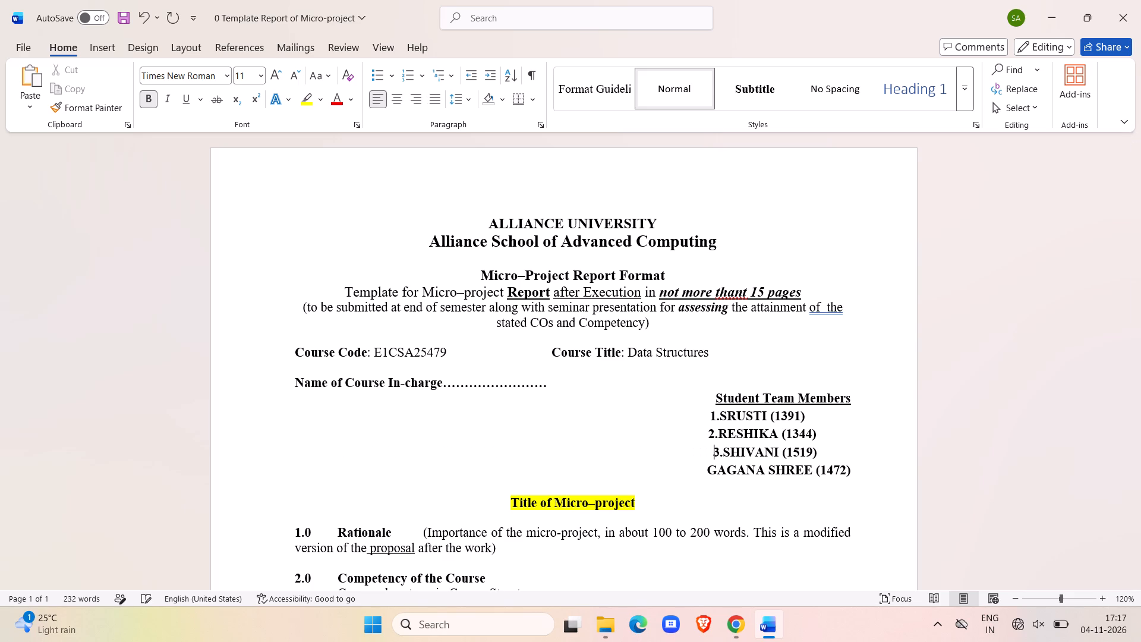
pyautogui.press('BackSpace')
pyautogui.press('BackSpace')
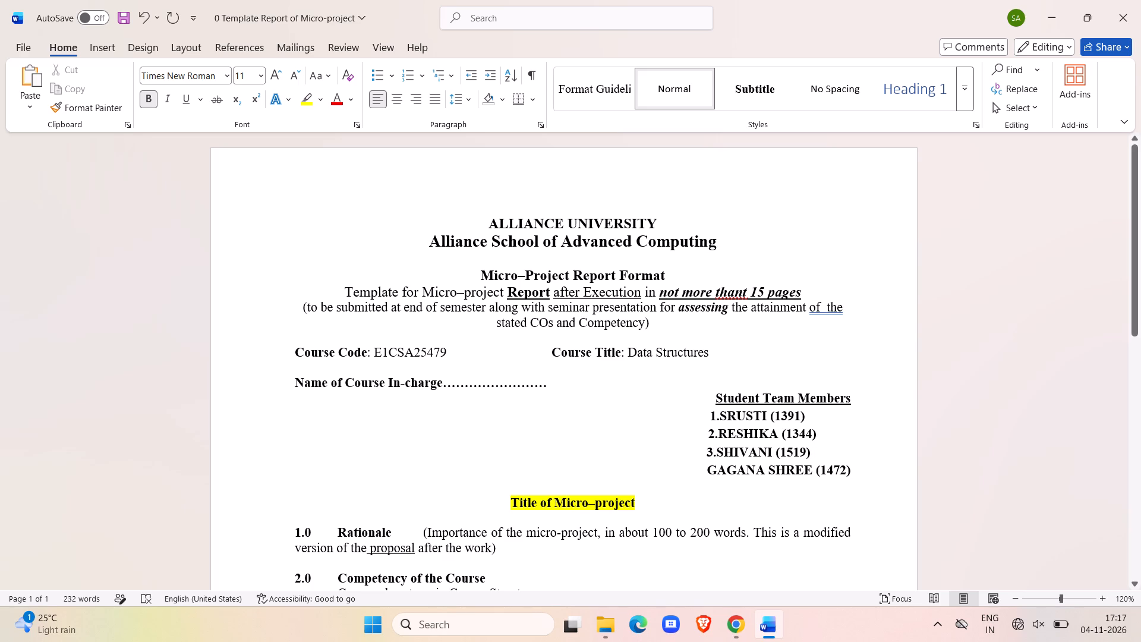
# Number the fourth member entry with the prefix "4." and add two leading spaces before it.
pyautogui.click(704, 470)
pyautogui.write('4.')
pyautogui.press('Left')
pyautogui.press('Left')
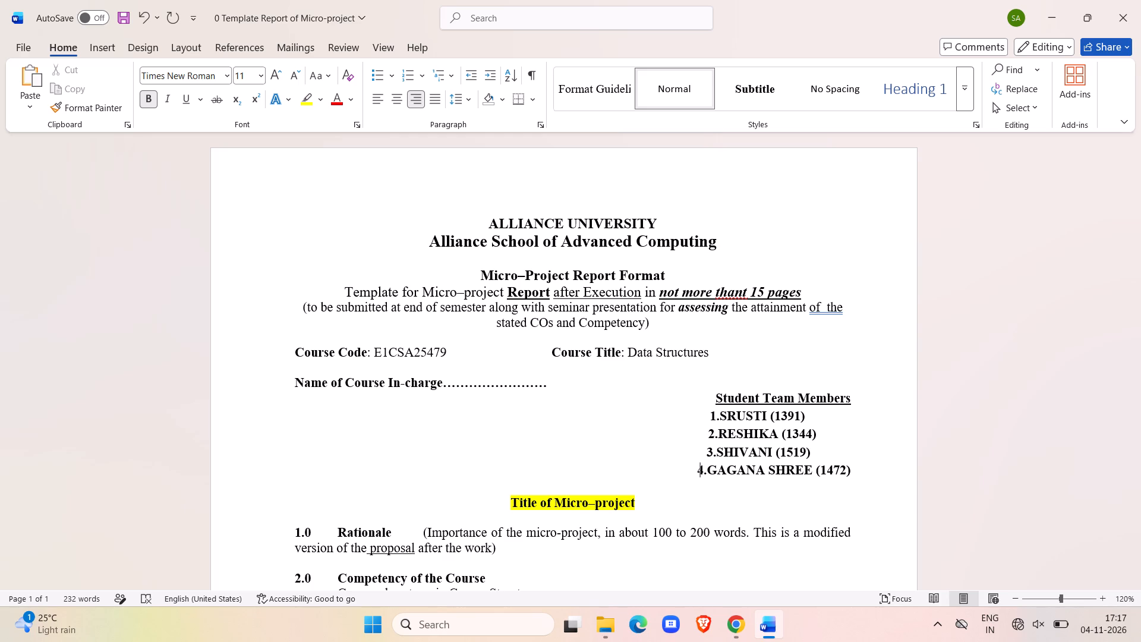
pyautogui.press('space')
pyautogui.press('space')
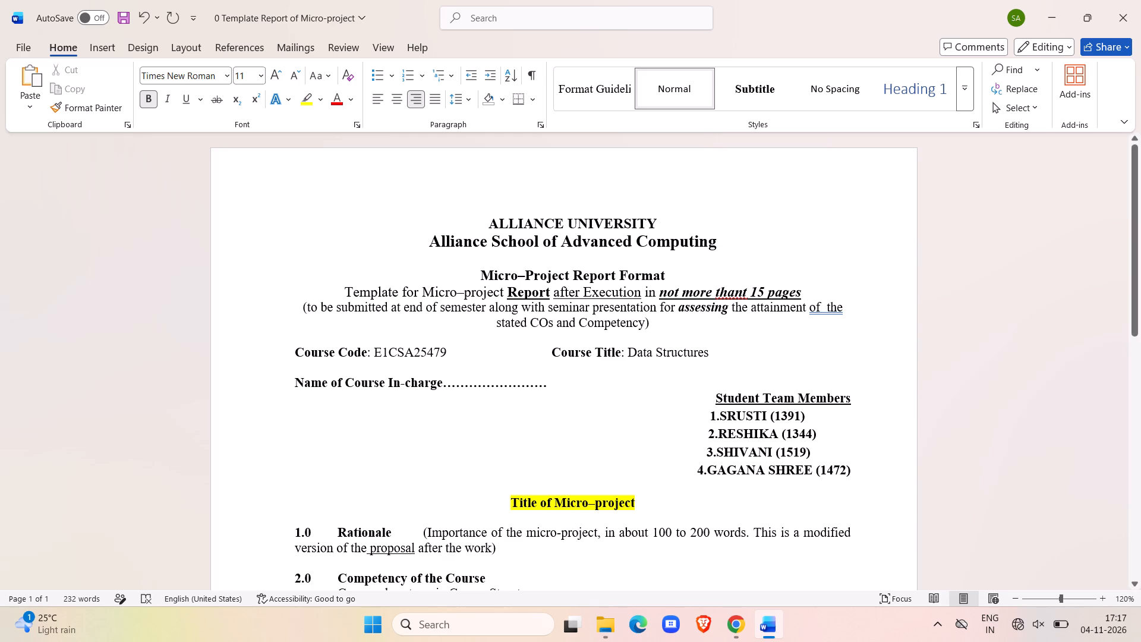
# Remove the space between the name and the opening bracket in the fourth member entry.
pyautogui.click(814, 472)
pyautogui.press('BackSpace')
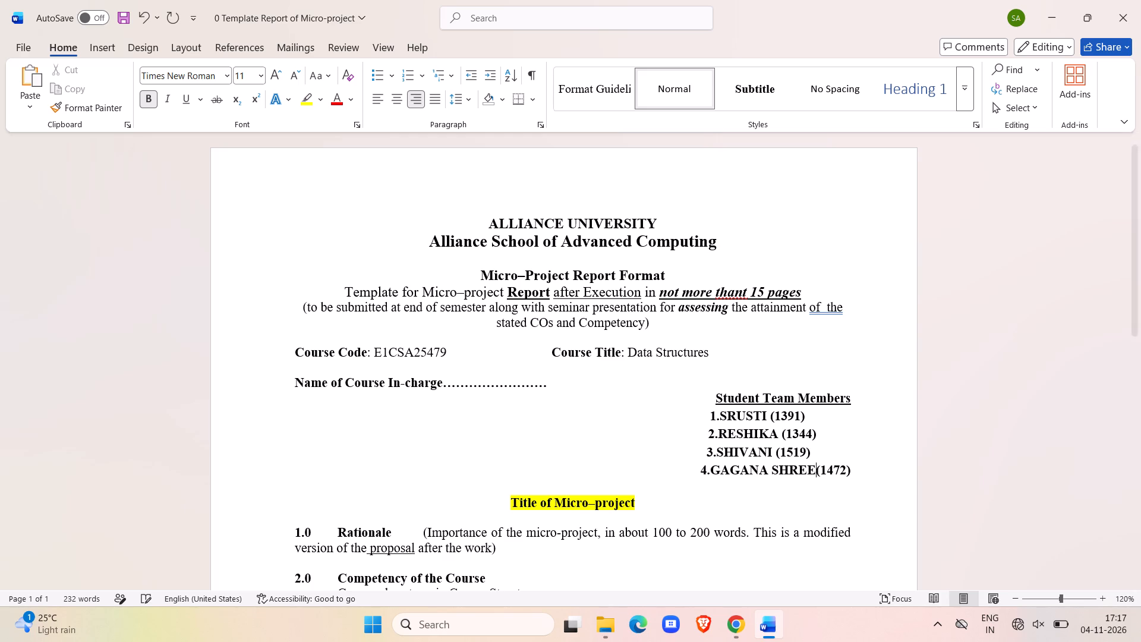
# Put back the space between the name and the opening bracket in the fourth member entry.
pyautogui.click(814, 490)
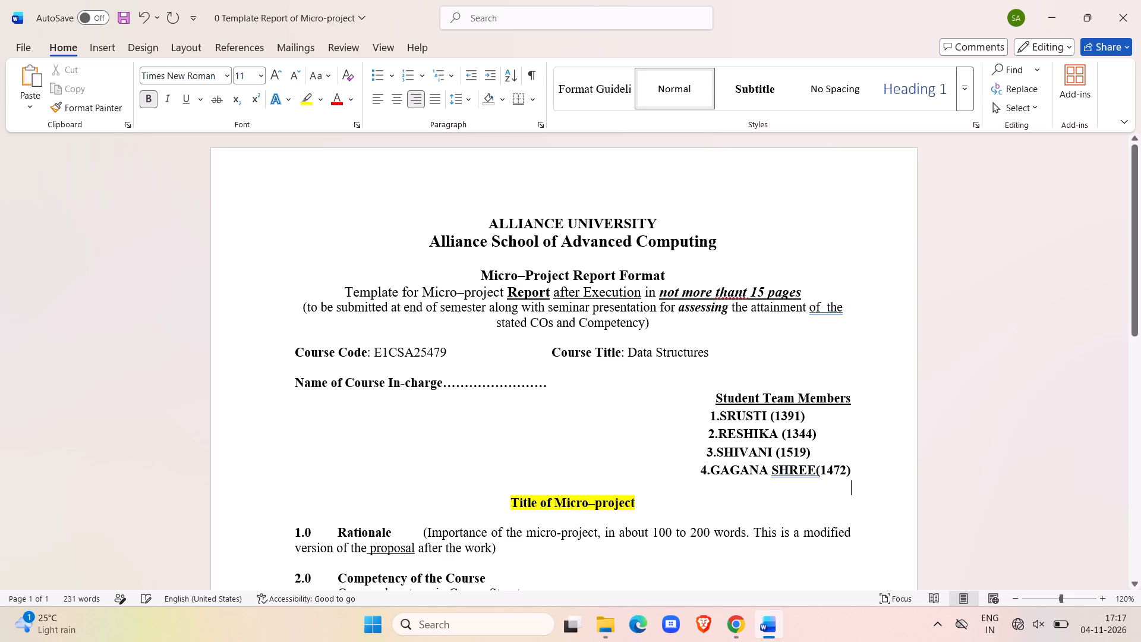
pyautogui.click(814, 473)
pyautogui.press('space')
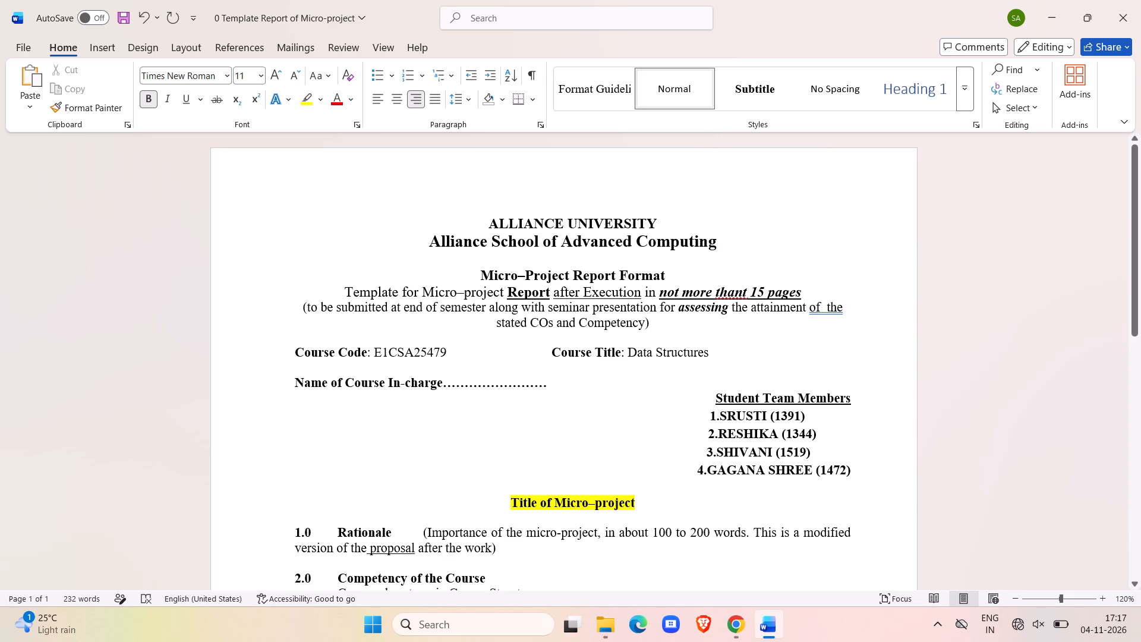
# Remove the space inside the name in the fourth member entry so the name is one word.
pyautogui.press('Left')
pyautogui.press('Left')
pyautogui.press('Left')
pyautogui.press('Left')
pyautogui.press('Left')
pyautogui.press('Left')
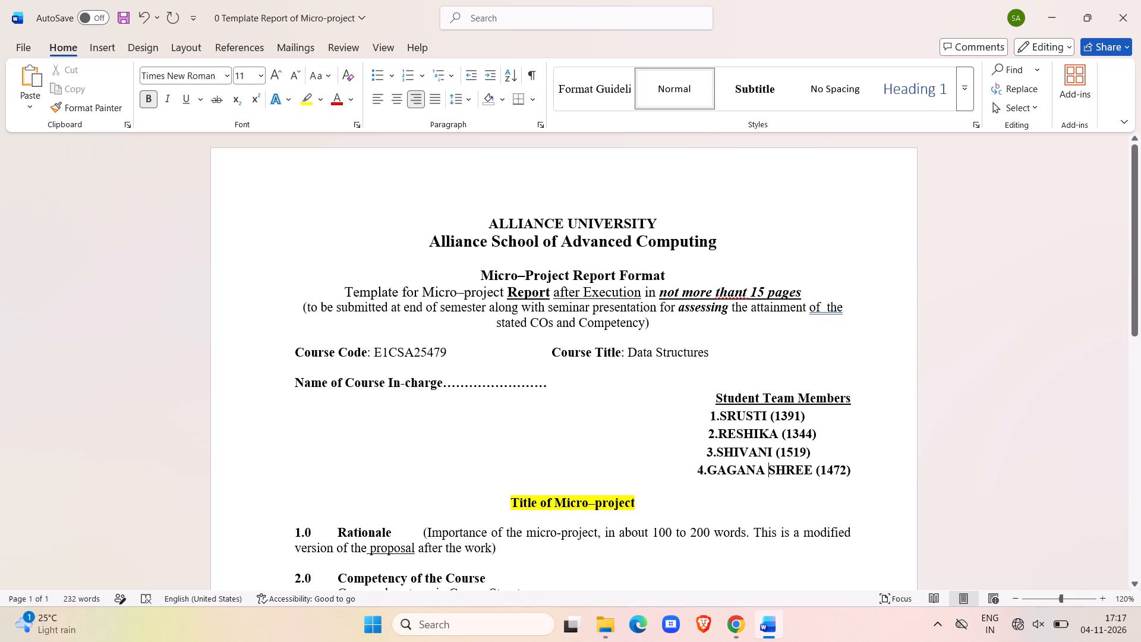
pyautogui.click(770, 472)
pyautogui.press('BackSpace')
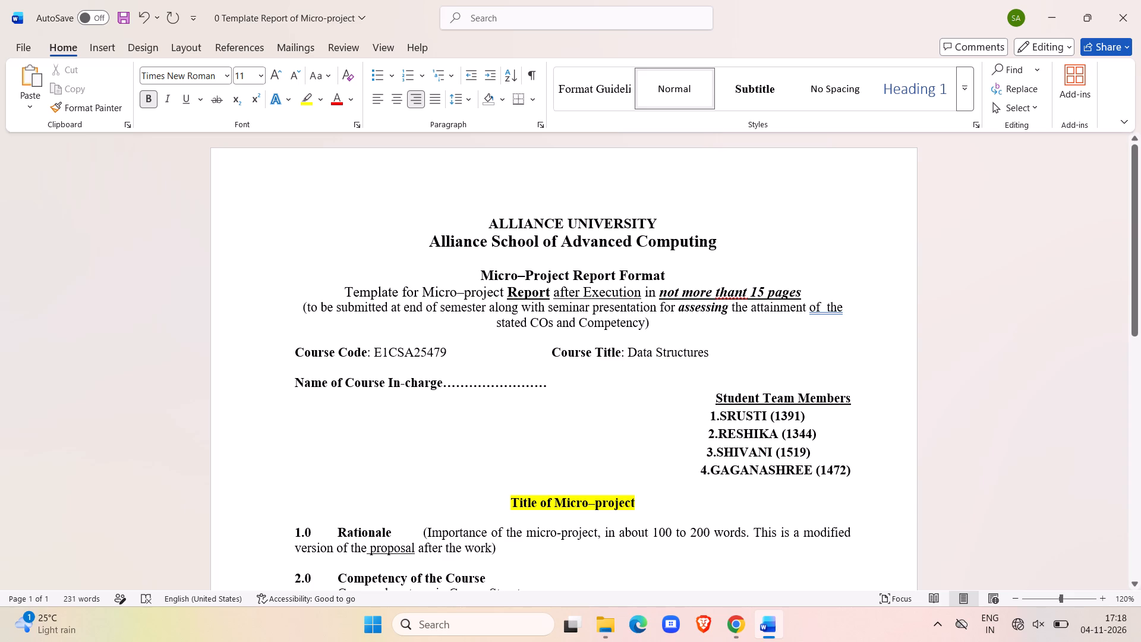
# Add two leading spaces before the number of the fourth member entry.
pyautogui.click(697, 471)
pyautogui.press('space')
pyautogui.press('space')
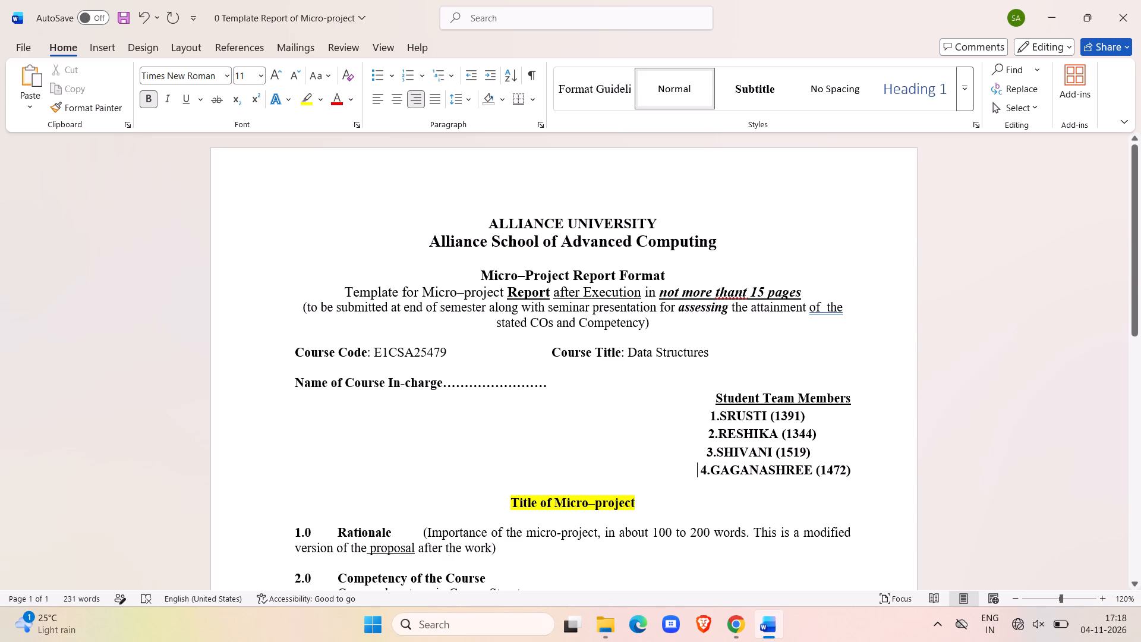
# Trim leading spaces from the first, second and third member entries, lining the third entry's start up with the fourth.
pyautogui.click(708, 418)
pyautogui.press('BackSpace')
pyautogui.press('BackSpace')
pyautogui.press('BackSpace')
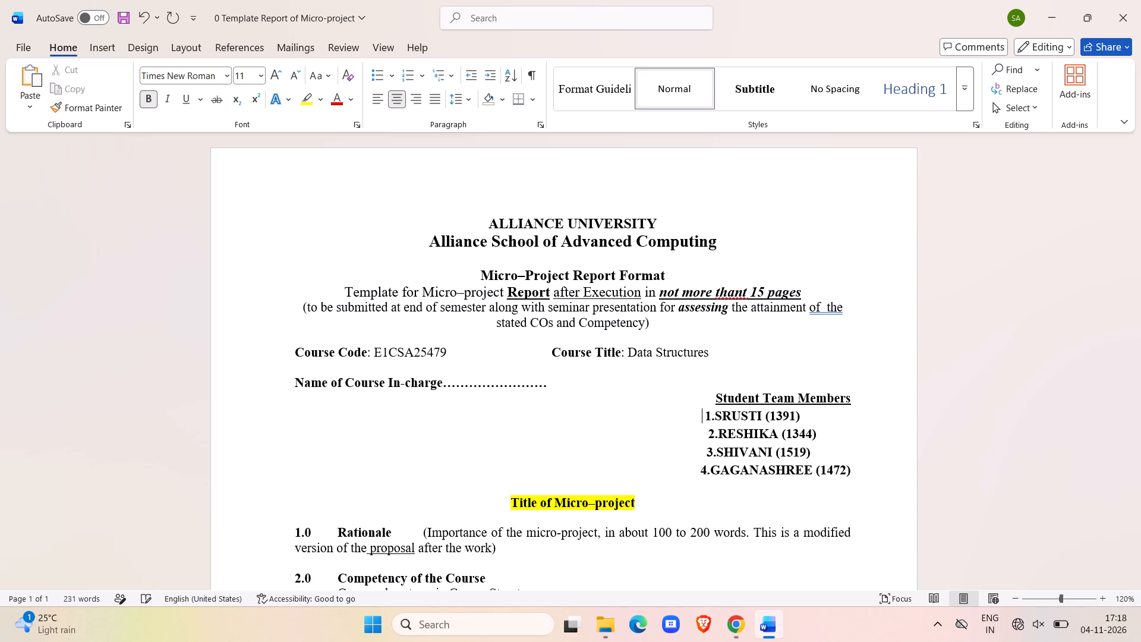
pyautogui.click(707, 435)
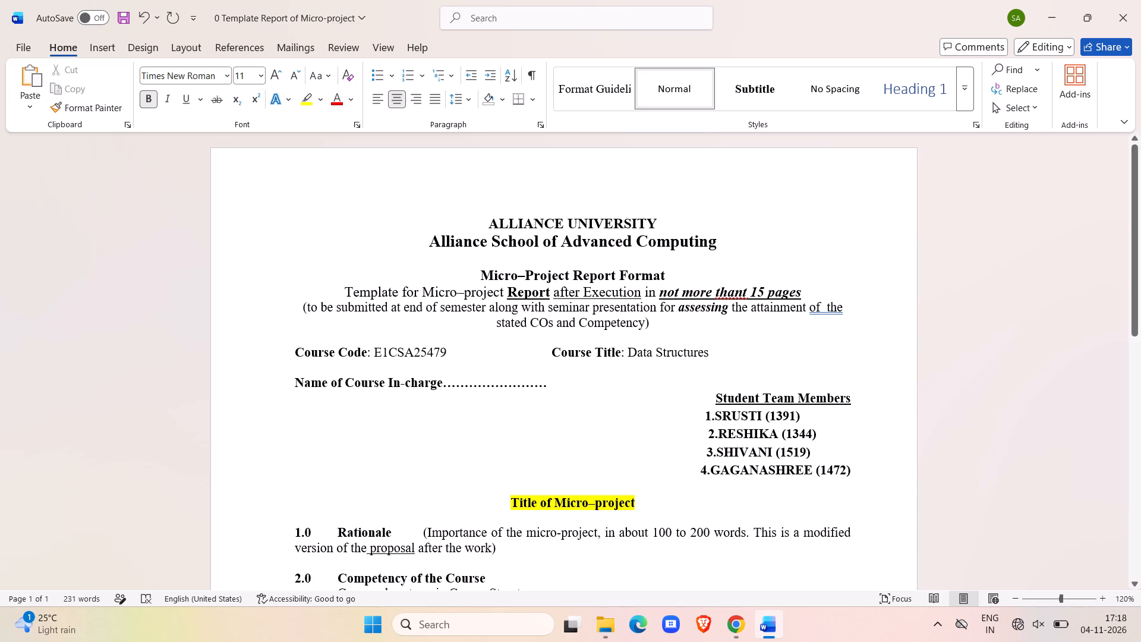
pyautogui.press('BackSpace')
pyautogui.press('BackSpace')
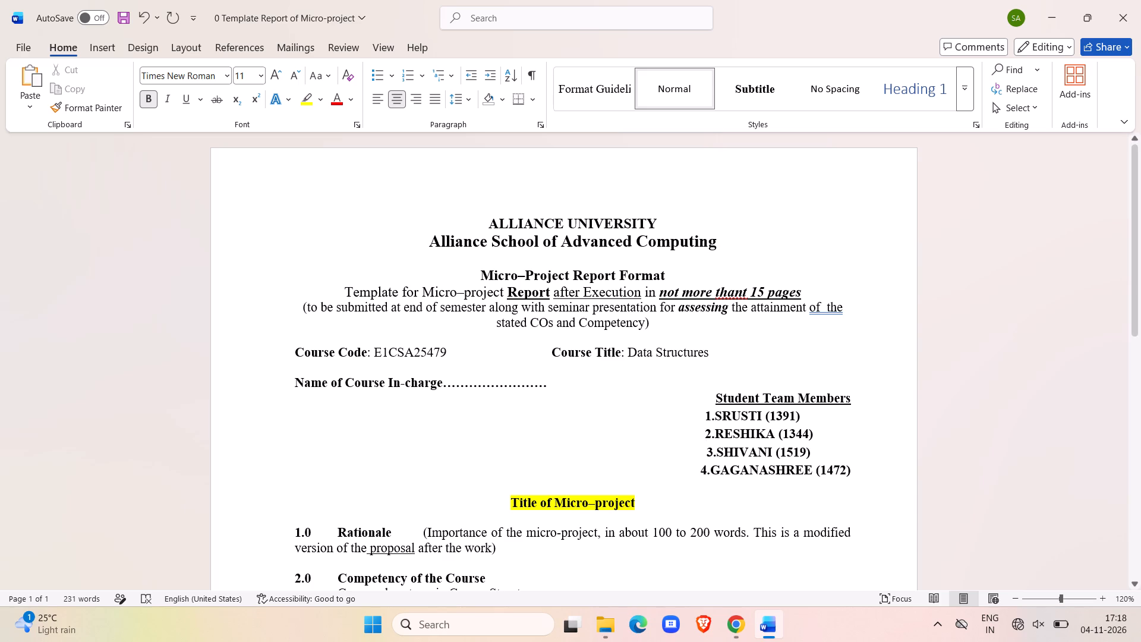
pyautogui.click(704, 455)
pyautogui.press('BackSpace')
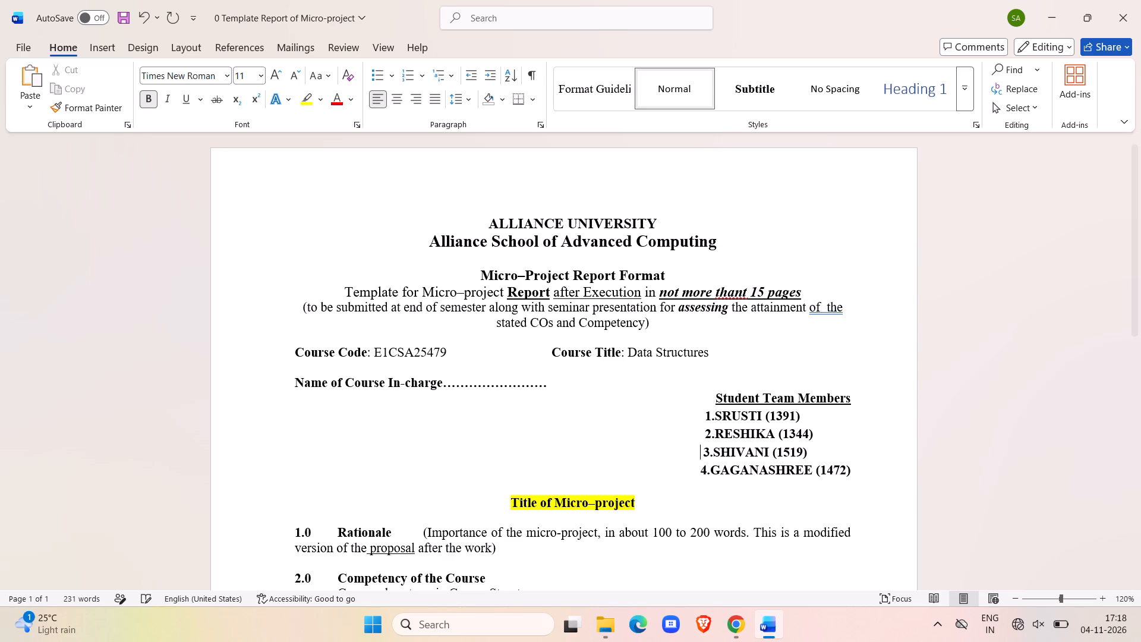
pyautogui.press('BackSpace')
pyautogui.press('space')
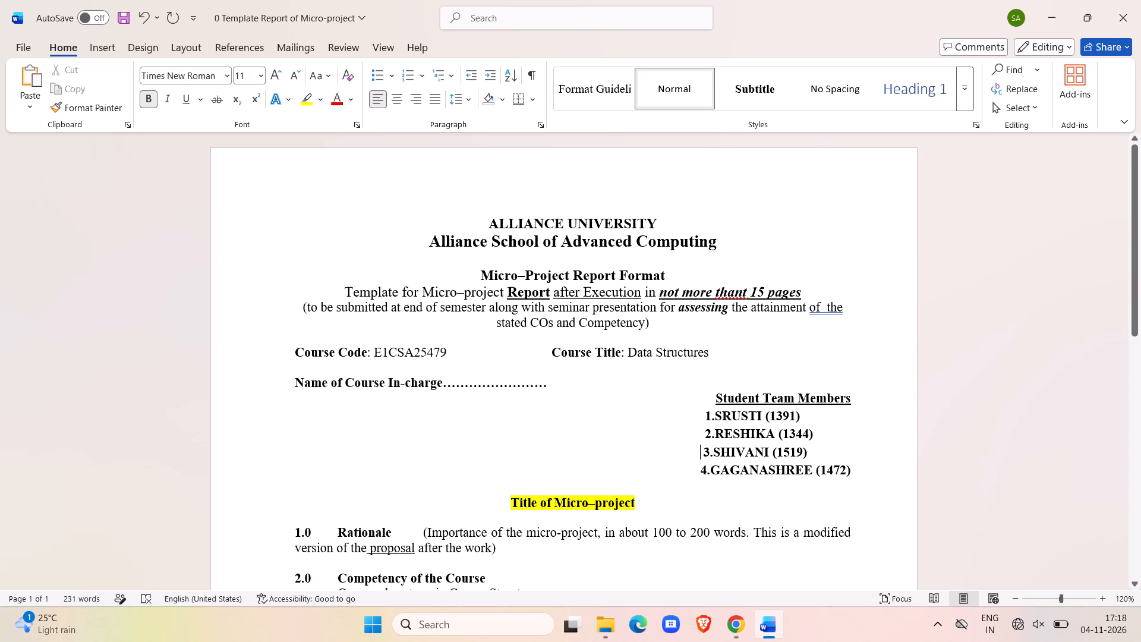
pyautogui.press('Right')
pyautogui.press('BackSpace')
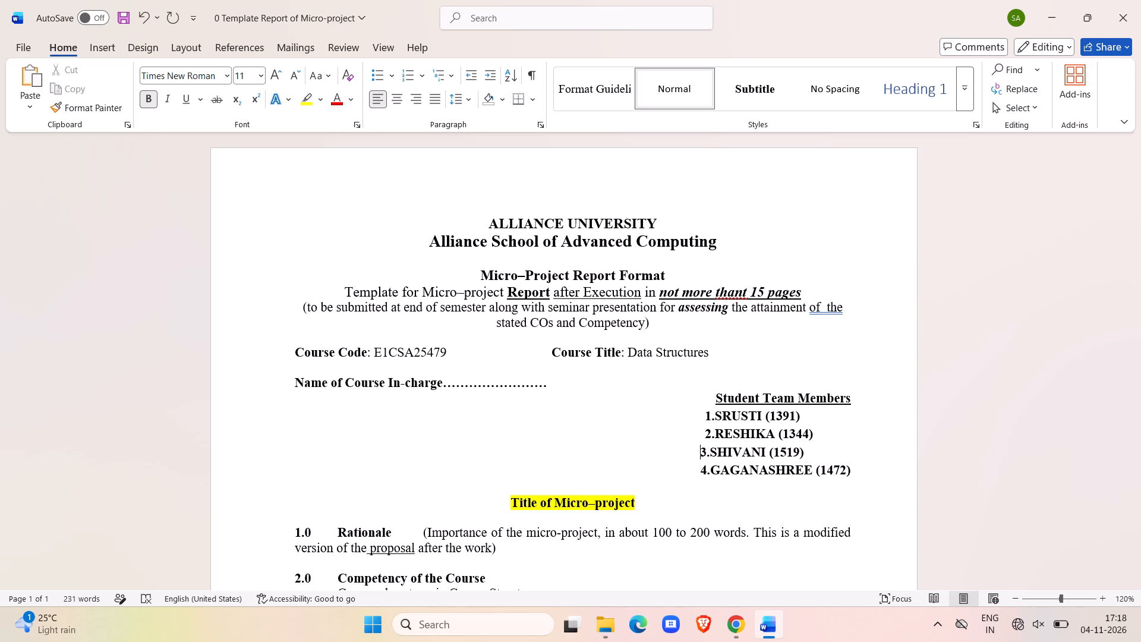
# Remove more leading spaces from the second and first member entries so all four entry numbers start at the same position.
pyautogui.press('Up')
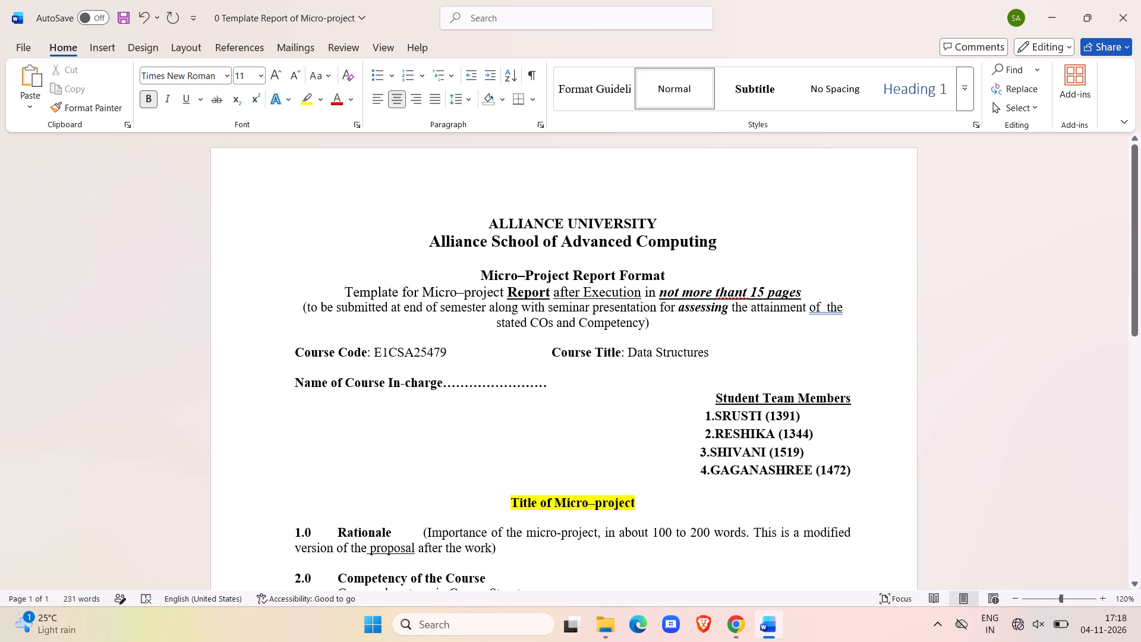
pyautogui.press('Right')
pyautogui.press('BackSpace')
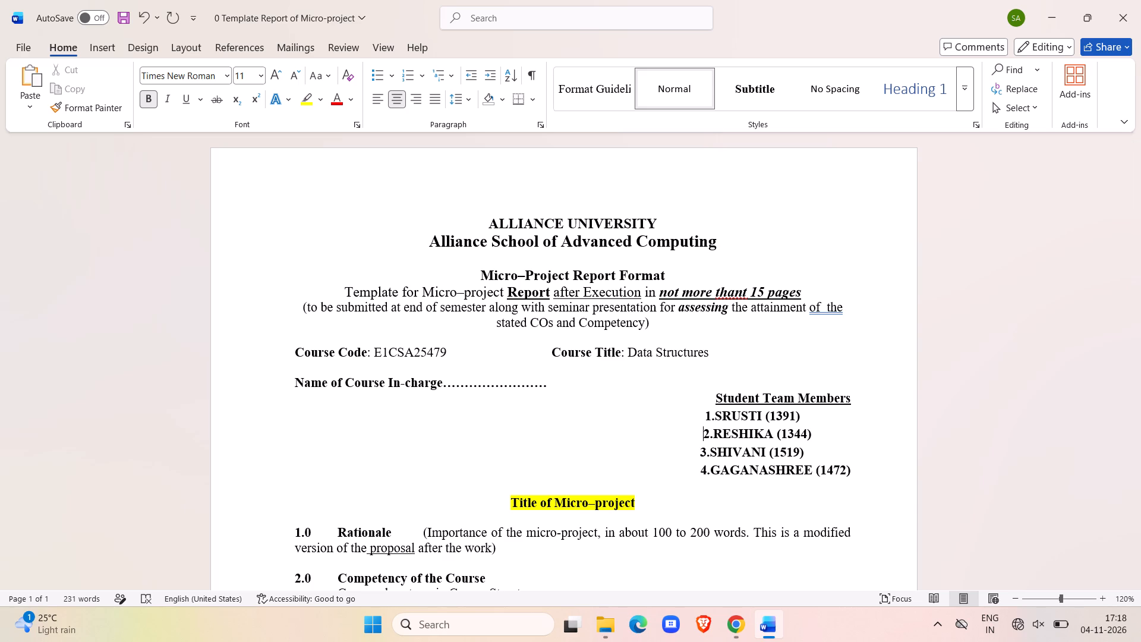
pyautogui.press('BackSpace')
pyautogui.press('BackSpace')
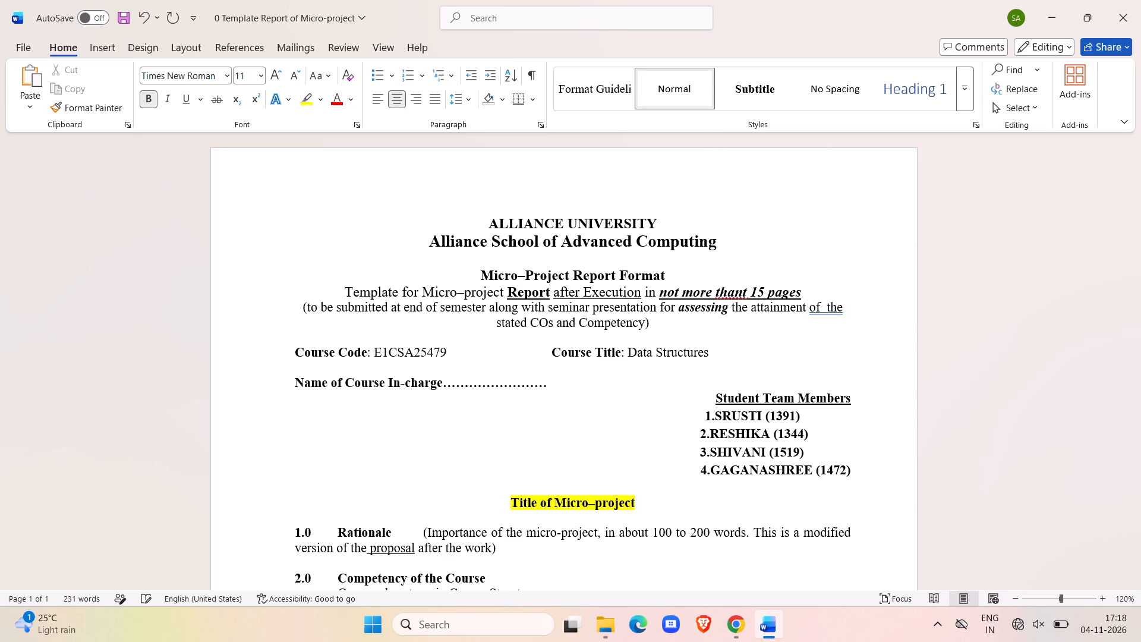
pyautogui.press('Up')
pyautogui.press('Right')
pyautogui.press('Right')
pyautogui.press('Left')
pyautogui.press('BackSpace')
pyautogui.press('BackSpace')
pyautogui.press('BackSpace')
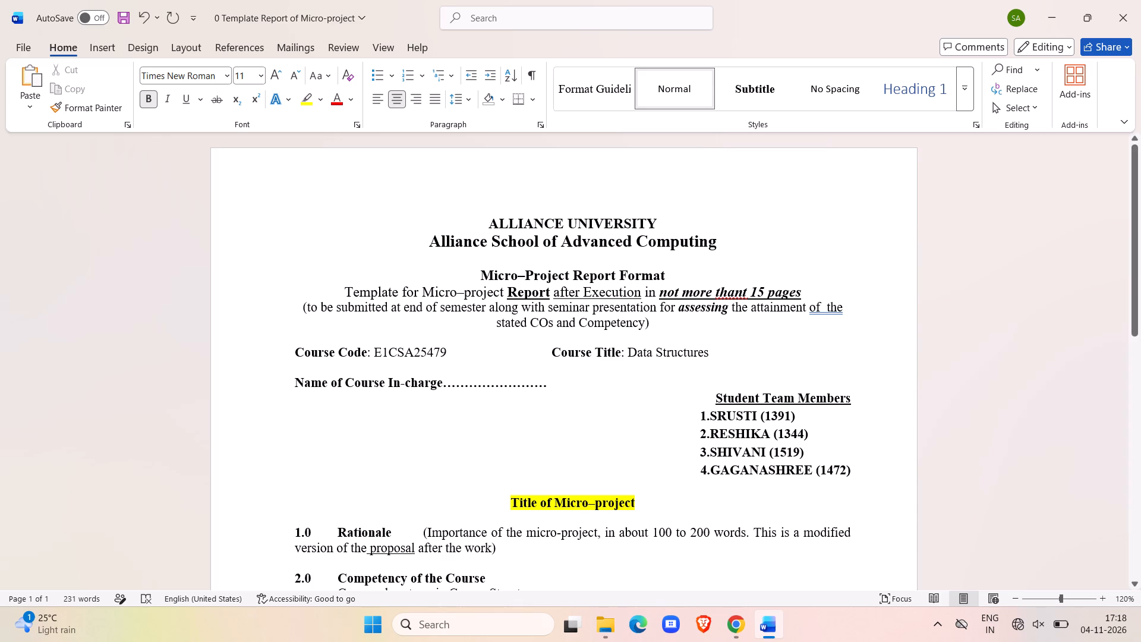
# Centre the "Student Team Members" heading and pad it with leading spaces to shift it over the member list.
pyautogui.click(714, 403)
pyautogui.press('BackSpace')
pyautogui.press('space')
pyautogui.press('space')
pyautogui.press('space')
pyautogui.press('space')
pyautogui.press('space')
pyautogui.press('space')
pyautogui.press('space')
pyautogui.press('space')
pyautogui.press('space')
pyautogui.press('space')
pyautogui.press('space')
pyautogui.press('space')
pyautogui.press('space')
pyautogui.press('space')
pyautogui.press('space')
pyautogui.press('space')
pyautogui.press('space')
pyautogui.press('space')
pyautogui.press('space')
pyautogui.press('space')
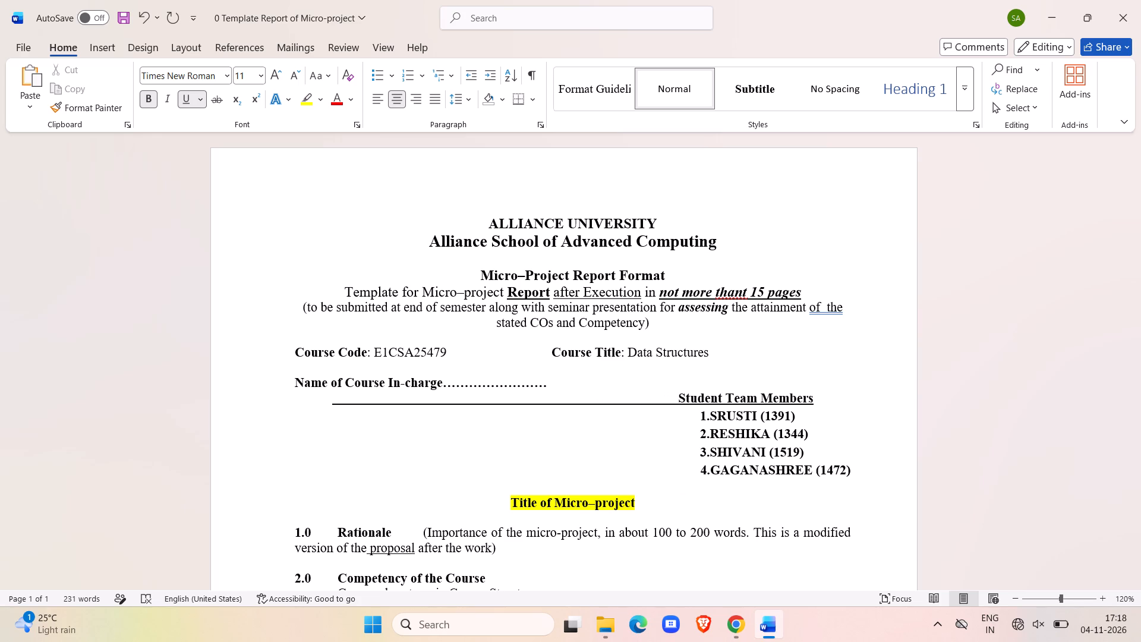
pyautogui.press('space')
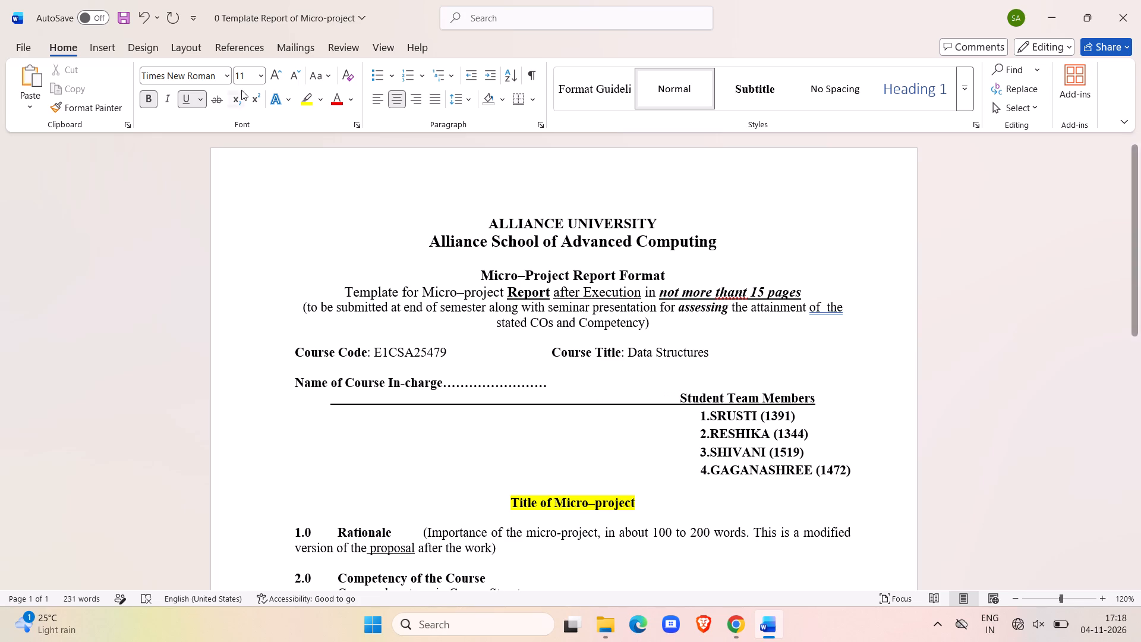
# Remove the underline from the whole "Student Team Members" heading line, including its leading spaces.
pyautogui.click(178, 97)
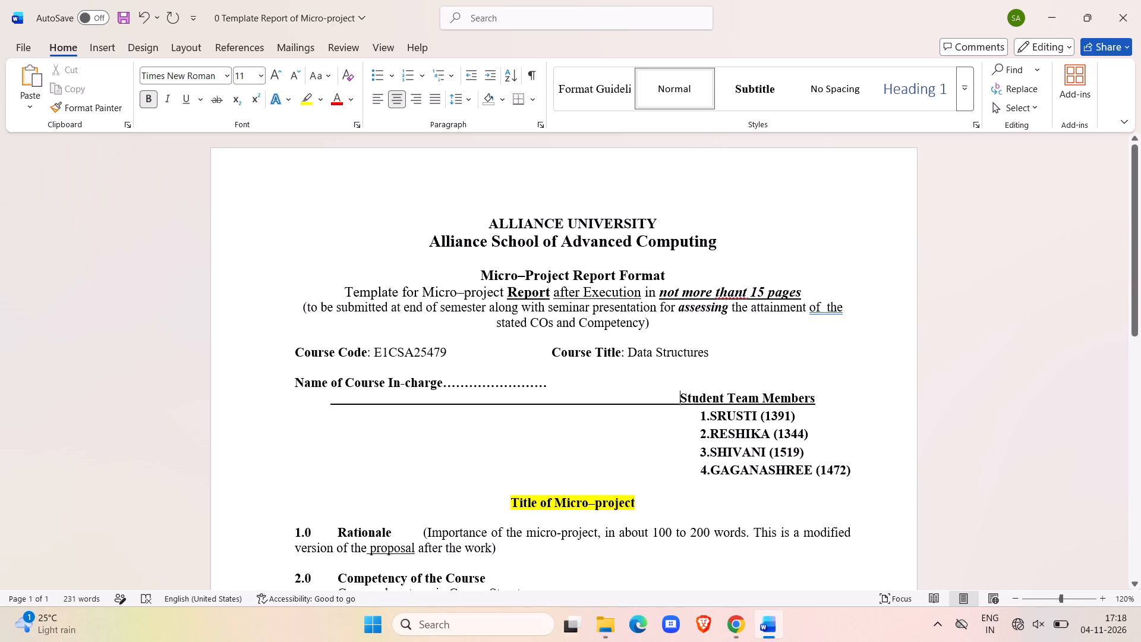
pyautogui.moveTo(329, 405); pyautogui.dragTo(821, 402)
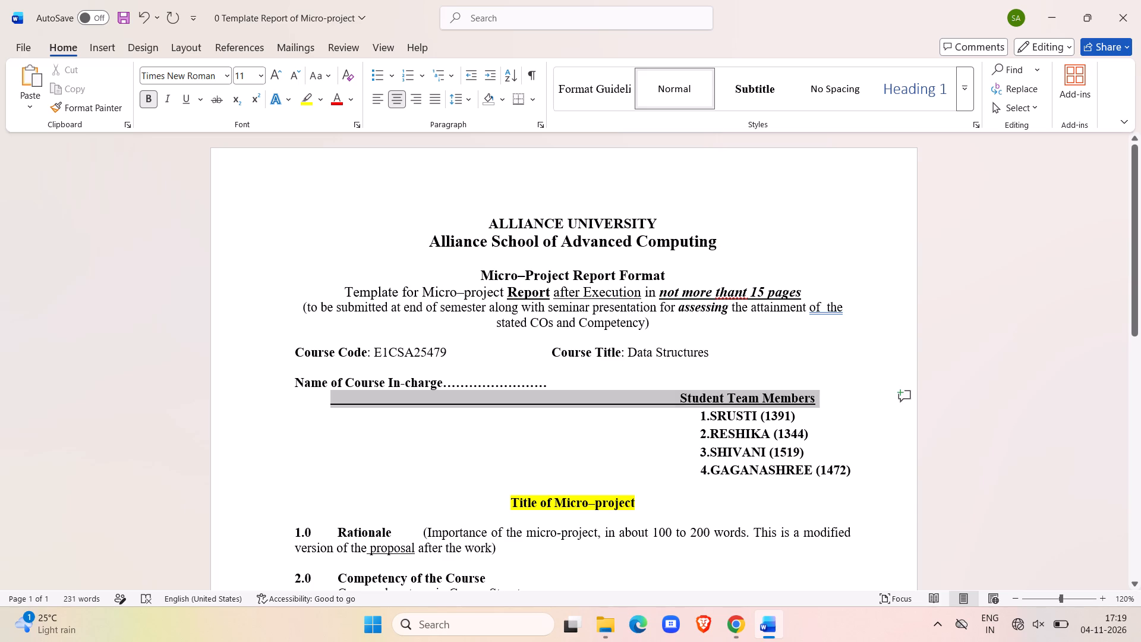
pyautogui.moveTo(821, 402); pyautogui.dragTo(817, 403)
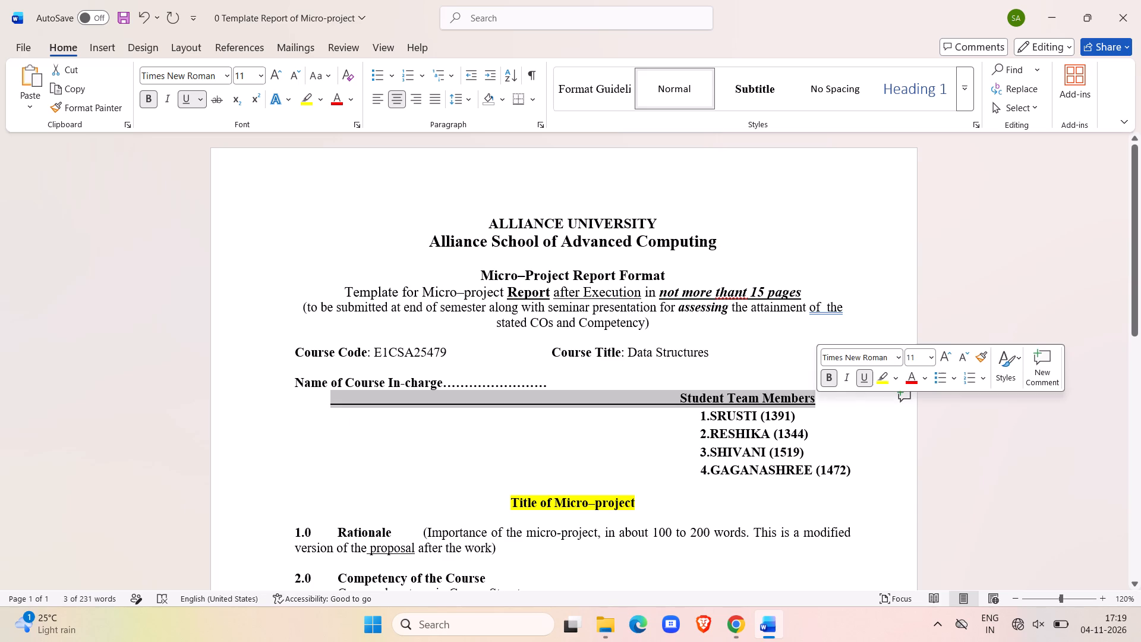
pyautogui.click(864, 377)
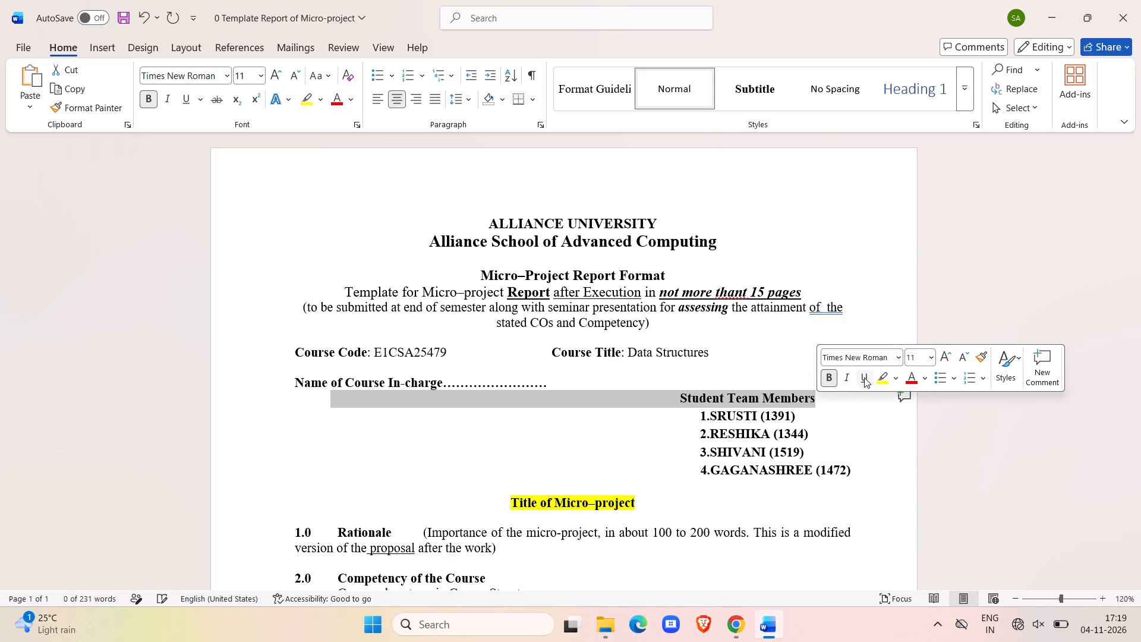
pyautogui.click(663, 362)
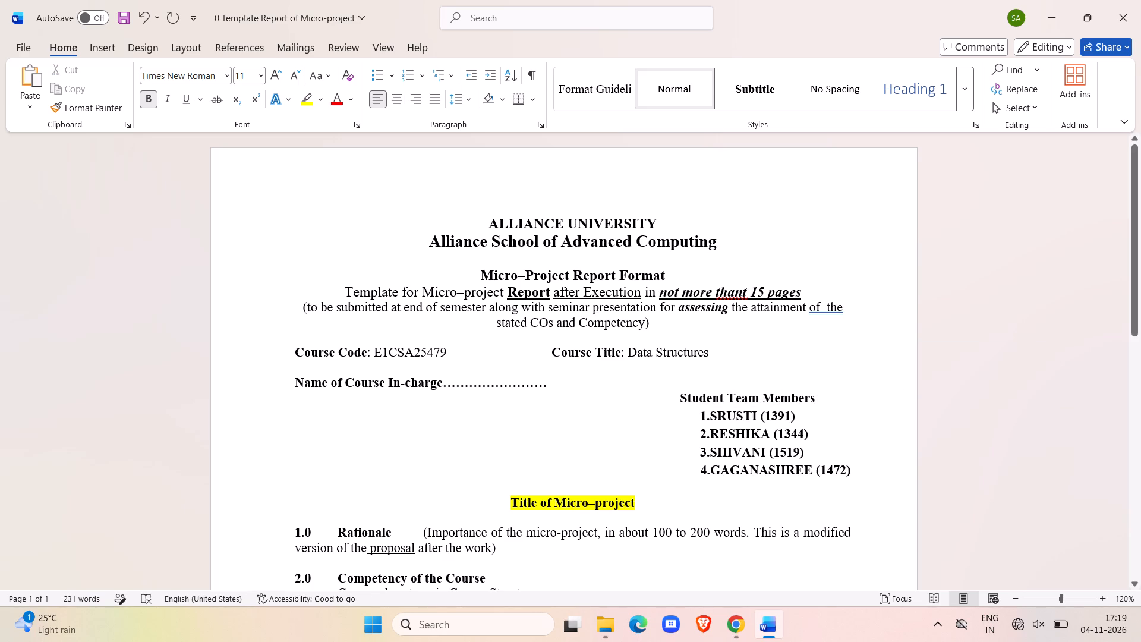
# Adjust the leading spaces before "Student Team Members" so the heading starts slightly before the numbered entries.
pyautogui.click(677, 399)
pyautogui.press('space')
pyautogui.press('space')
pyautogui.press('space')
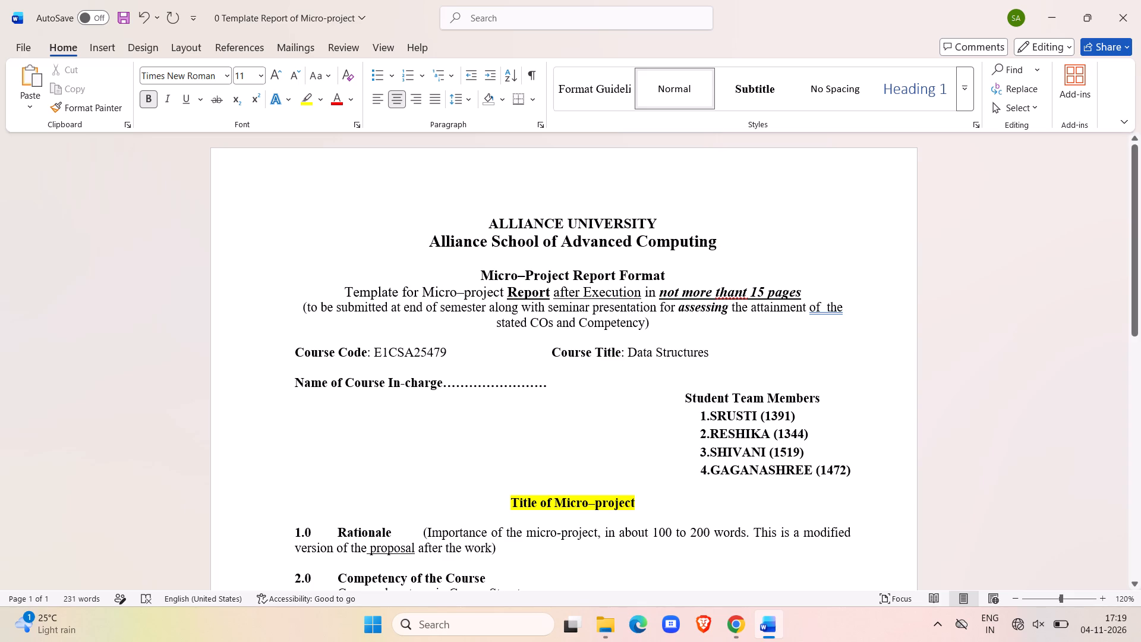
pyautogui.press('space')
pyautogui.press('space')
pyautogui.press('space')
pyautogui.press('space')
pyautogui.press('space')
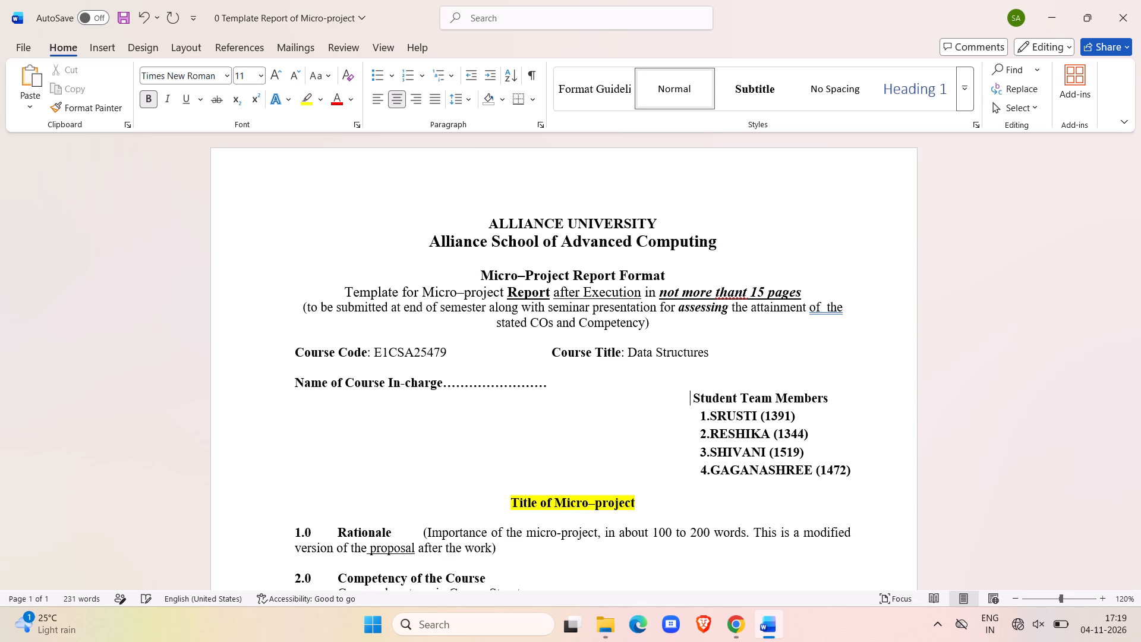
pyautogui.press('BackSpace')
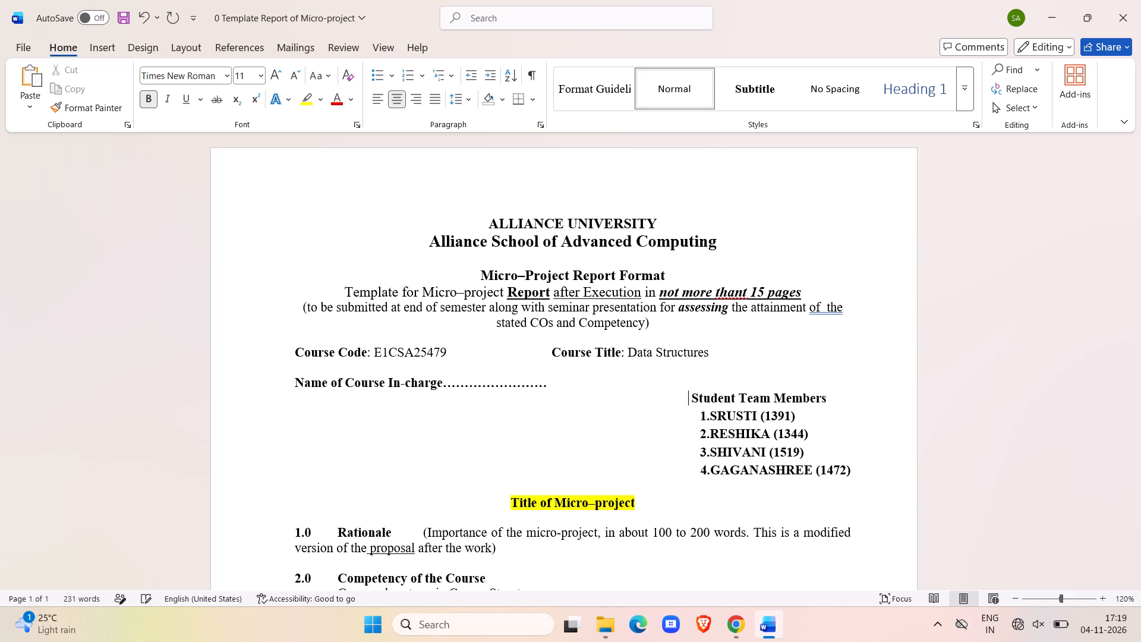
pyautogui.press('BackSpace')
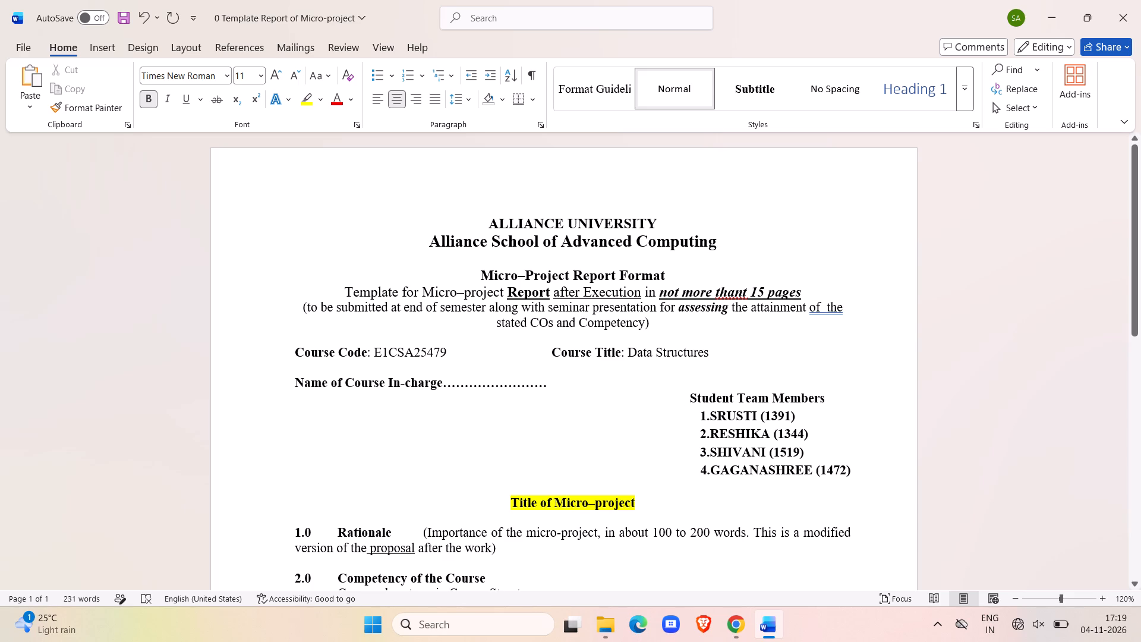
# Delete the dotted placeholder after "Name of Course In-charge".
pyautogui.moveTo(442, 386); pyautogui.dragTo(450, 385)
pyautogui.moveTo(450, 385); pyautogui.dragTo(554, 386)
pyautogui.press('BackSpace')
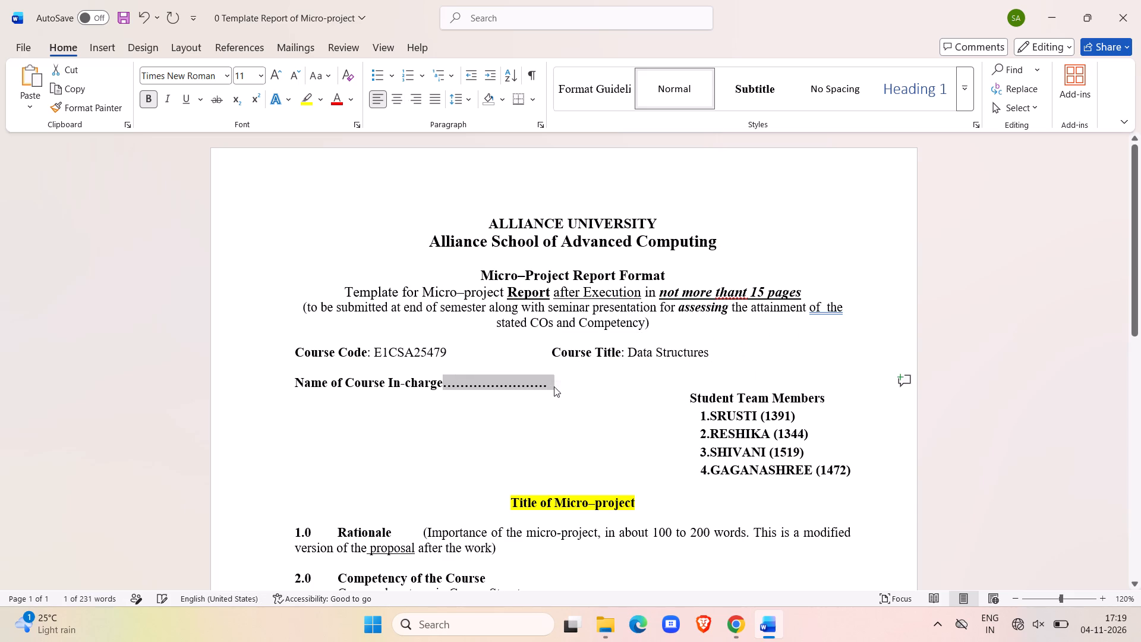
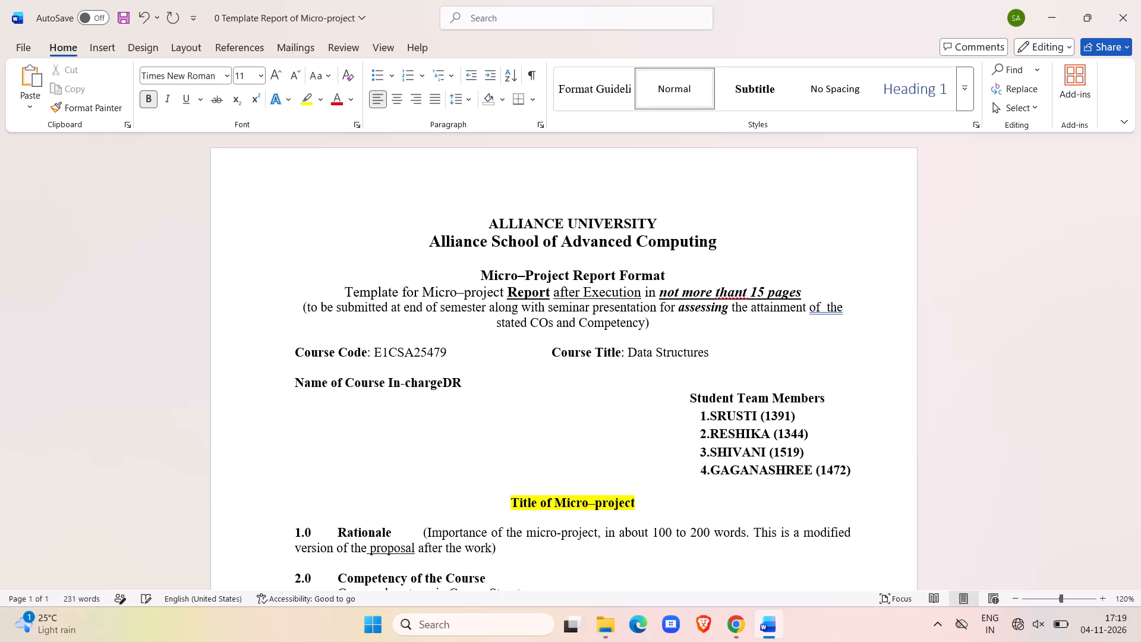
# Complete the "Name of Course In-charge" label with a colon and a space, followed by the title "DR.".
pyautogui.press('BackSpace')
pyautogui.press('BackSpace')
pyautogui.hotkey('shift', ':')
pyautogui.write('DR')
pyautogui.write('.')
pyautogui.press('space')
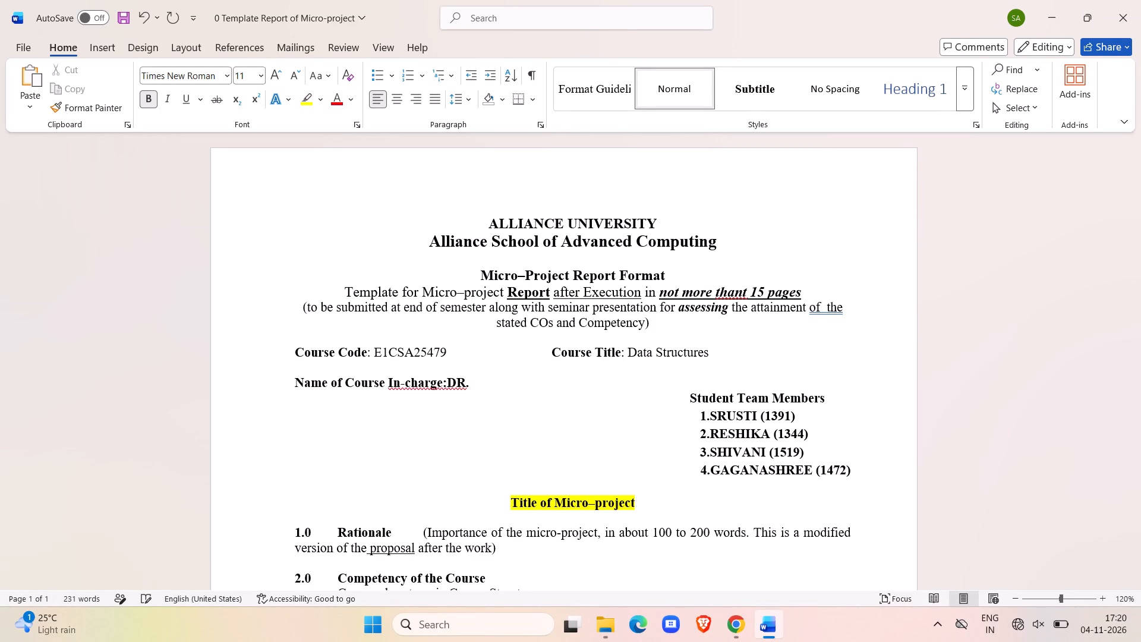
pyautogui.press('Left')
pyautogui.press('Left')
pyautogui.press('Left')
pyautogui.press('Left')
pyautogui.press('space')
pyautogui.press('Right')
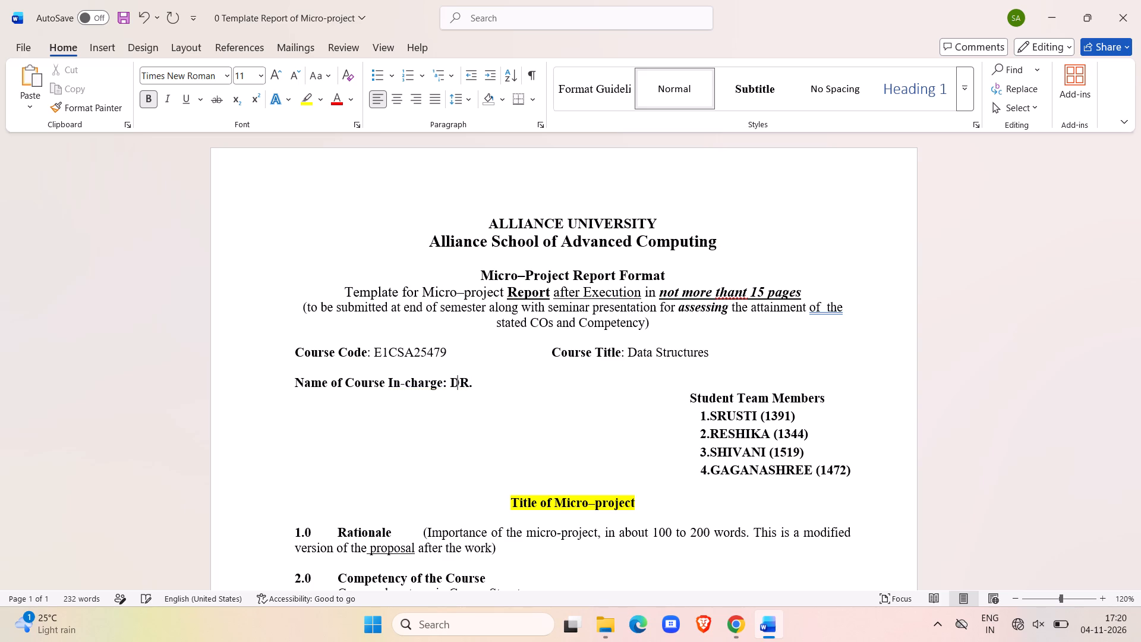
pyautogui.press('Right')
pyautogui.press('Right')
# Enter the course in-charge's initial and name in capitals after "DR.".
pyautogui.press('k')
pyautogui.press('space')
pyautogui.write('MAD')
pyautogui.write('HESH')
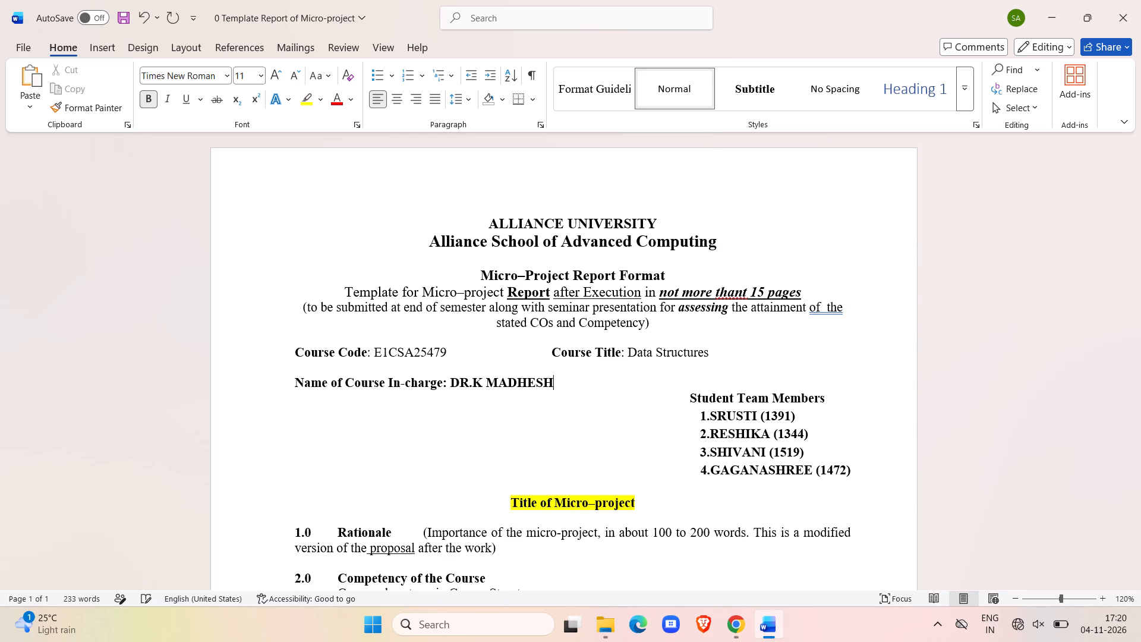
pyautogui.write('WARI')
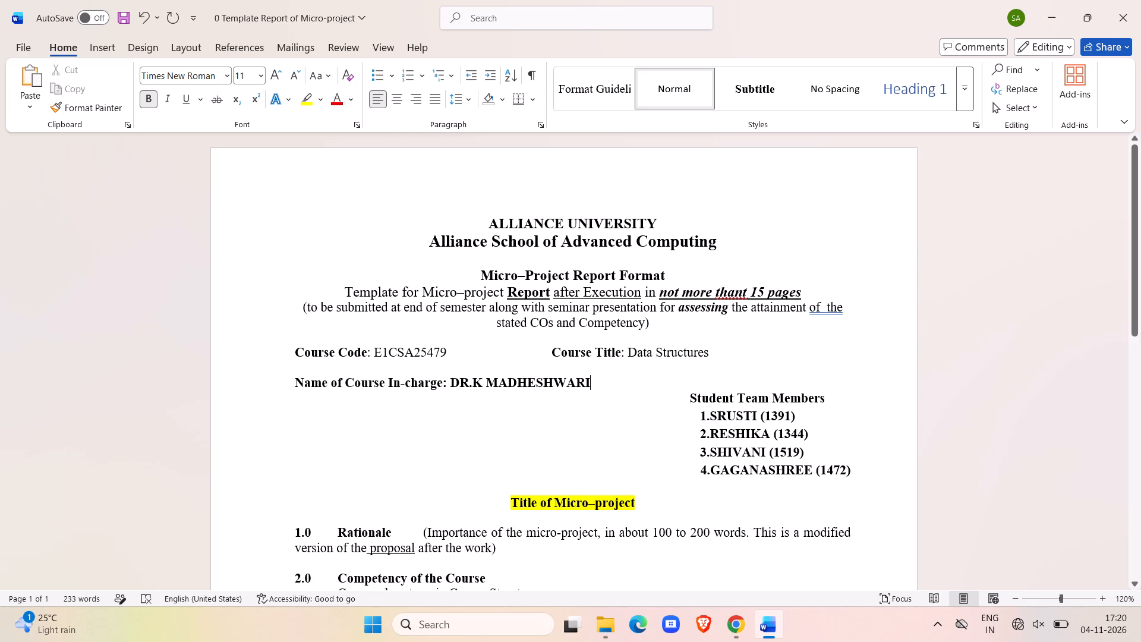
# Delete the highlighted "Title of Micro–project" placeholder above the Rationale section.
pyautogui.click(510, 506)
pyautogui.moveTo(510, 506); pyautogui.dragTo(636, 506)
pyautogui.press('BackSpace')
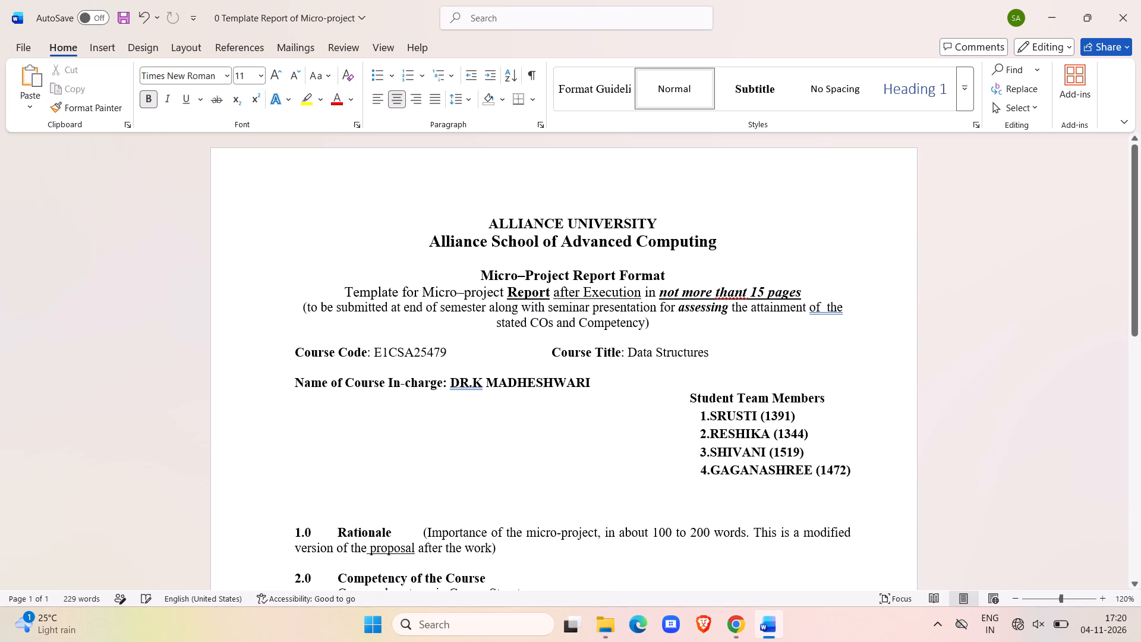
# Insert a space between "DR." and the initial in the course in-charge line.
pyautogui.click(471, 383)
pyautogui.press('space')
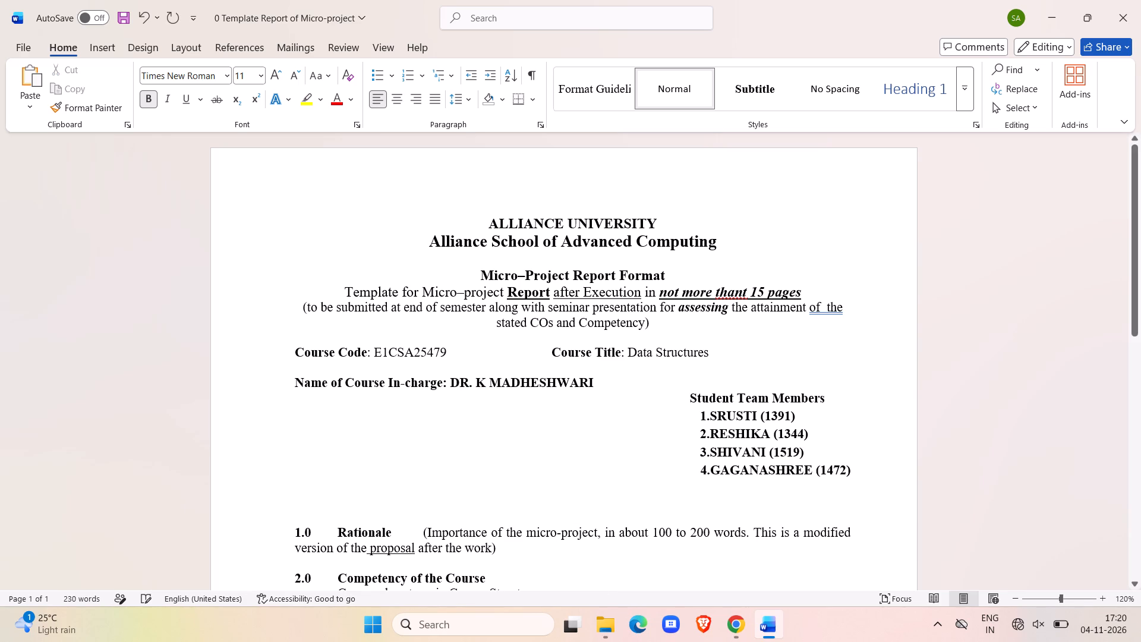
# Remove the empty line under the team list and enter the centred project title "PARKING LOT MANAGEMENT SYSTEM".
pyautogui.click(562, 493)
pyautogui.press('BackSpace')
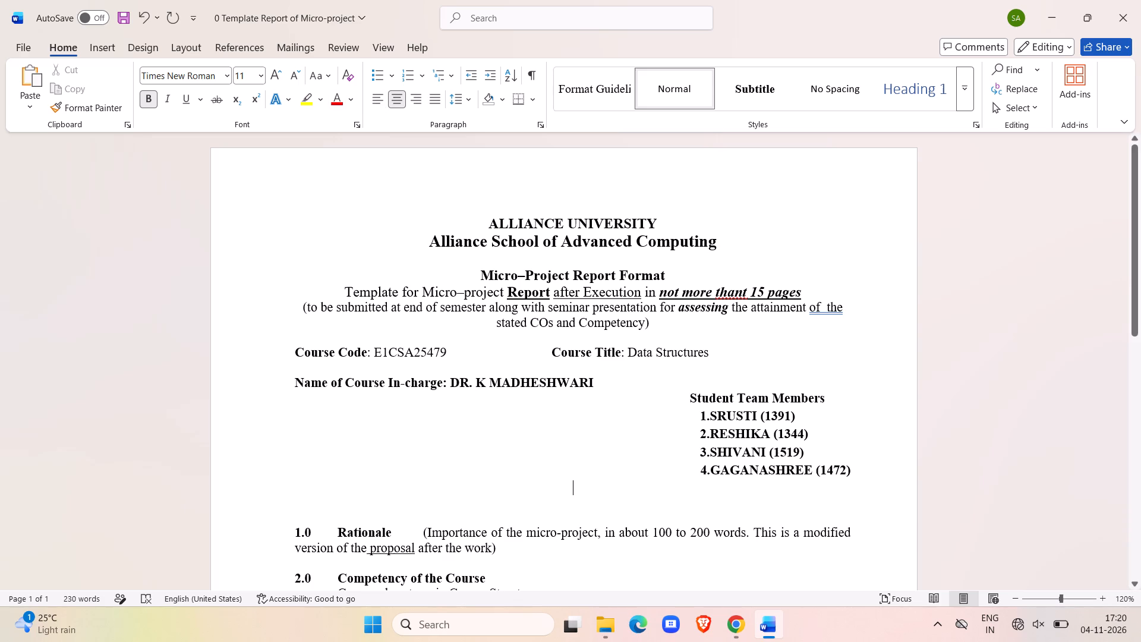
pyautogui.write('PARKING LOT')
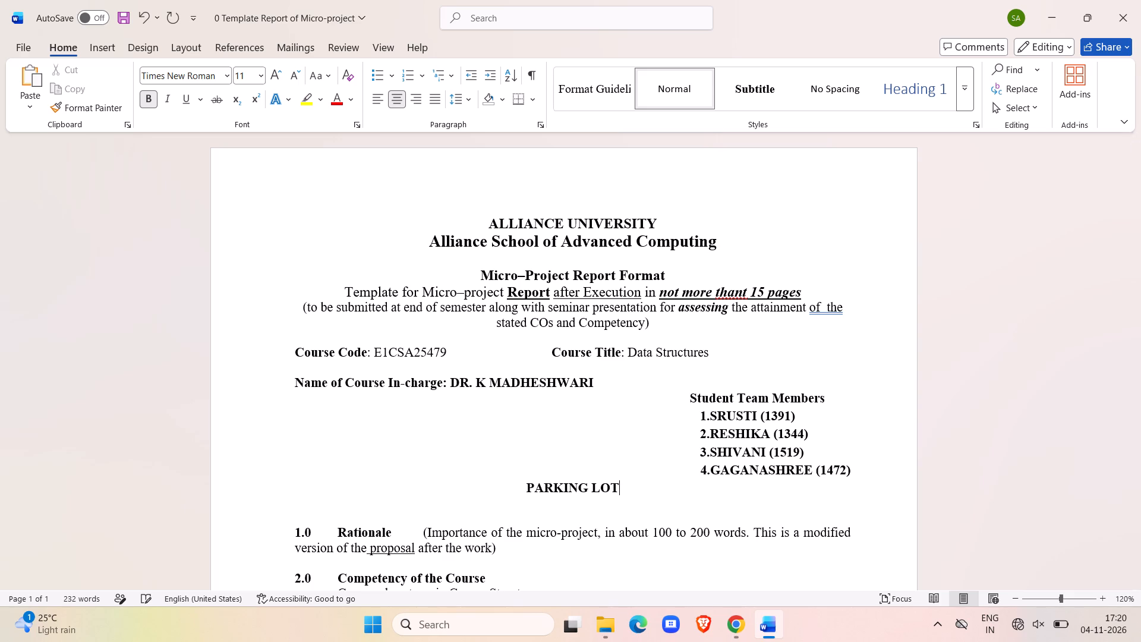
pyautogui.press('space')
pyautogui.write('MANAGEMENT SYSTEM')
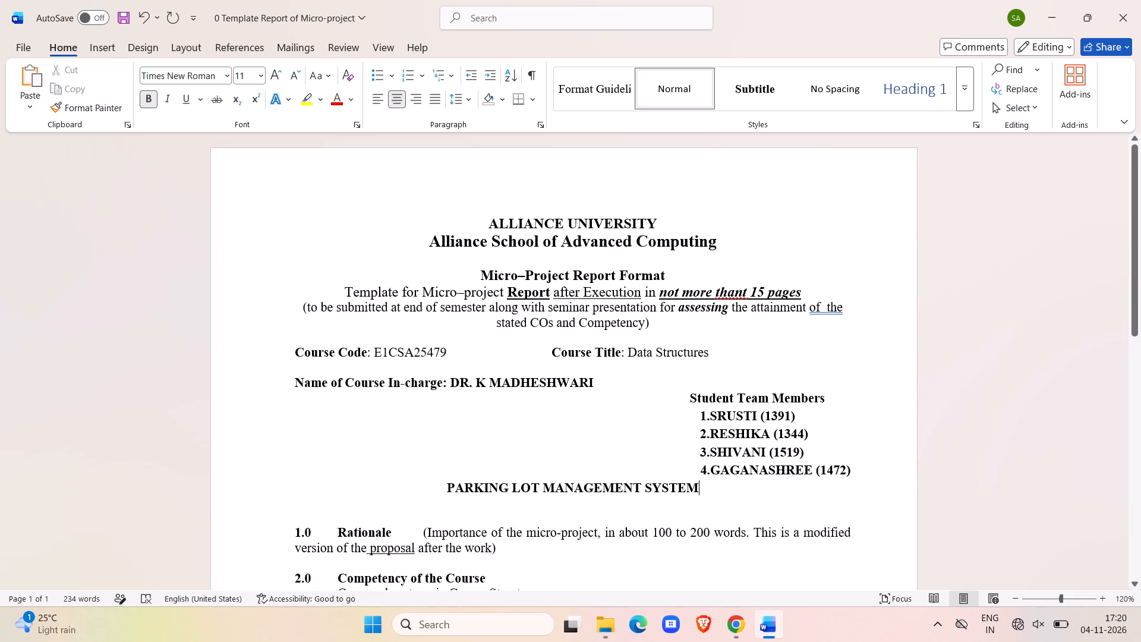
# Insert a blank line between the last team member and the project title.
pyautogui.click(878, 471)
pyautogui.press('Return')
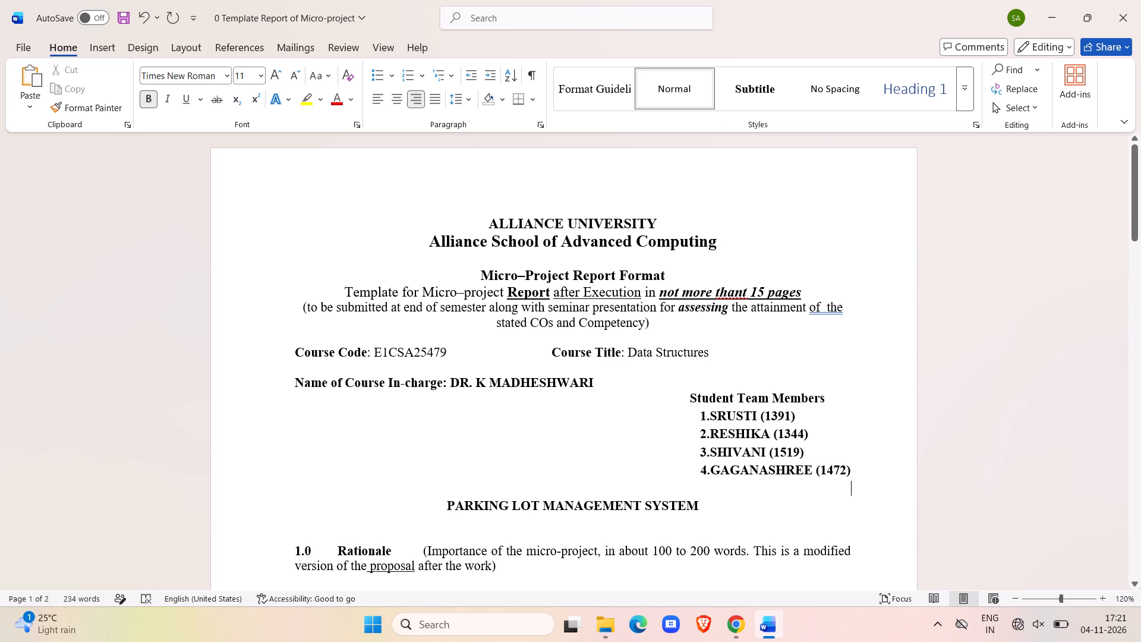
# Delete the bracketed guidance text beside the 1.0 Rationale heading and start a new line below the heading.
pyautogui.moveTo(424, 548); pyautogui.dragTo(507, 564)
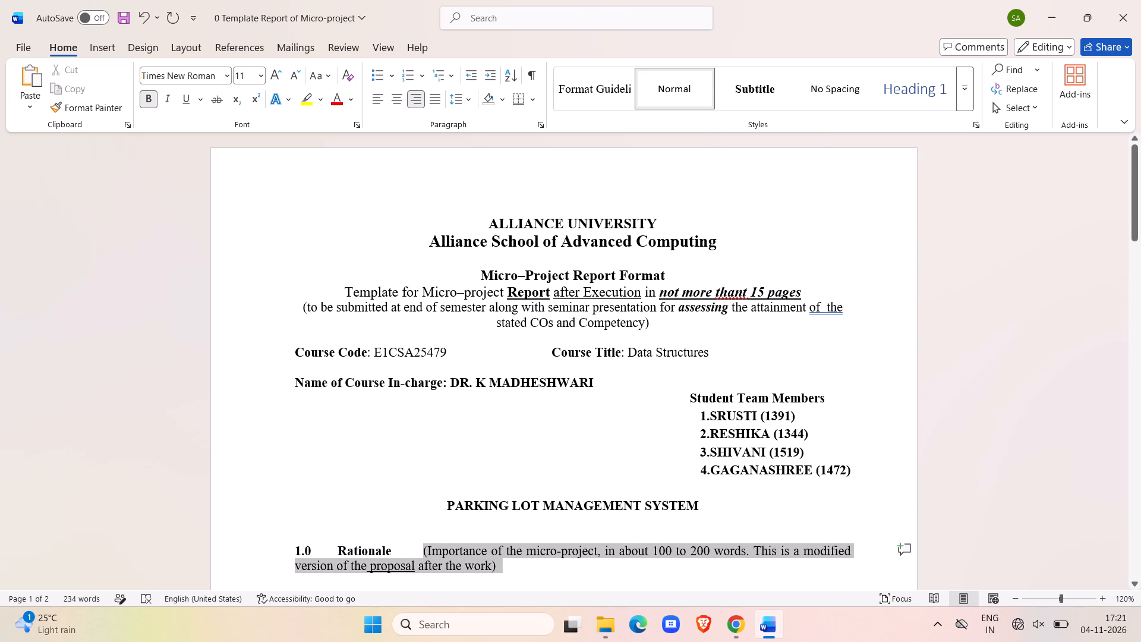
pyautogui.moveTo(507, 564); pyautogui.dragTo(508, 564)
pyautogui.press('BackSpace')
pyautogui.press('Return')
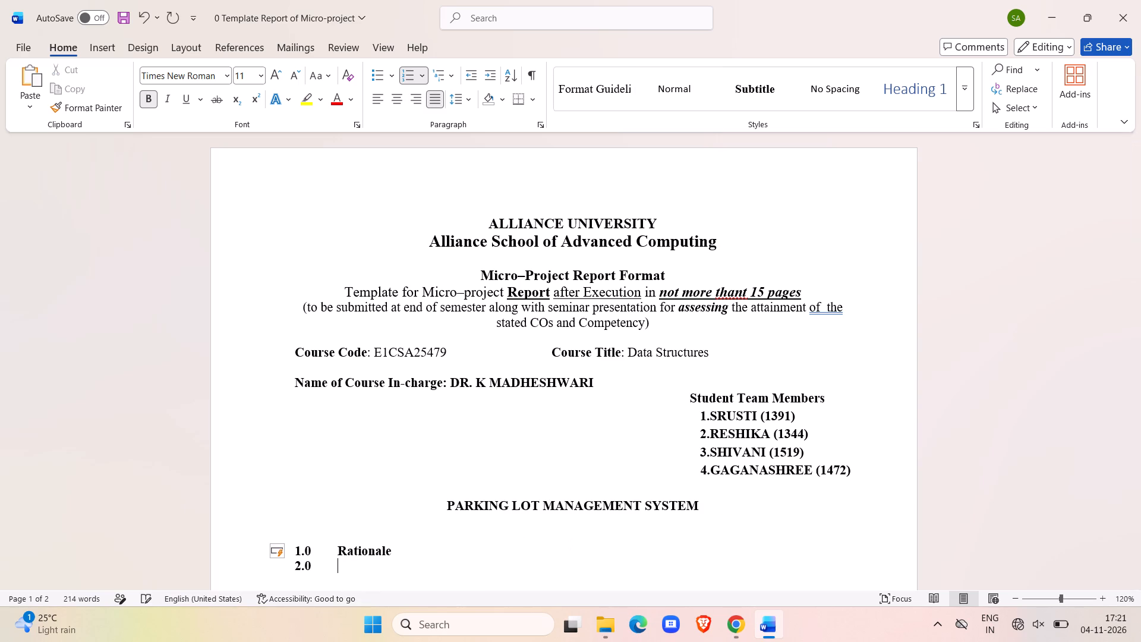
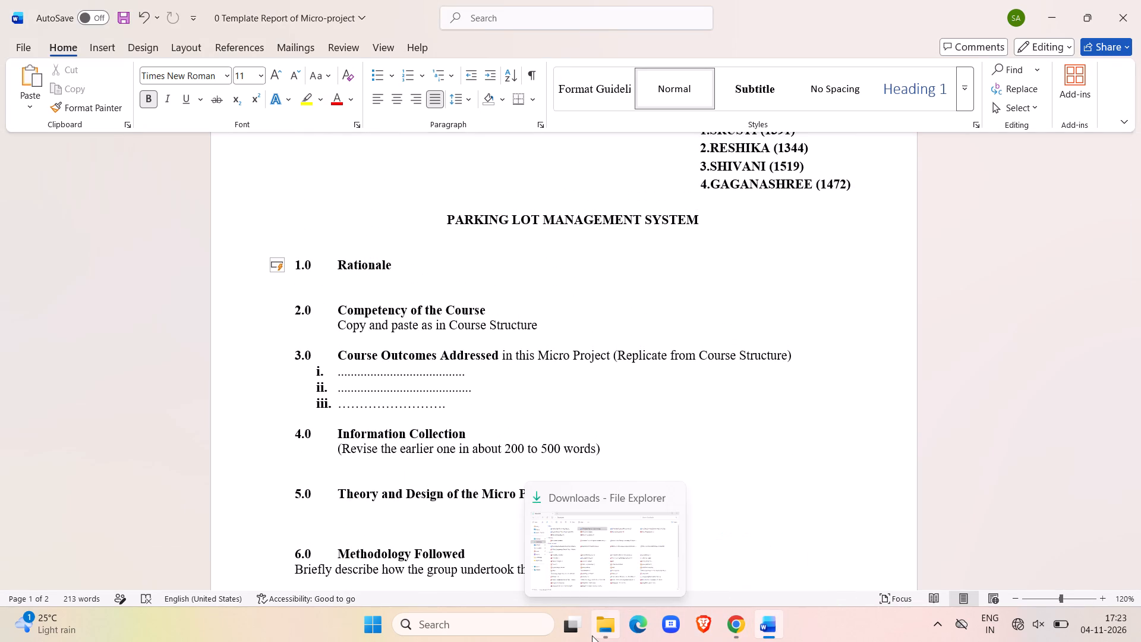
# Open the existing parking lot_Microproject_Report_ document from the Downloads folder.
pyautogui.click(594, 568)
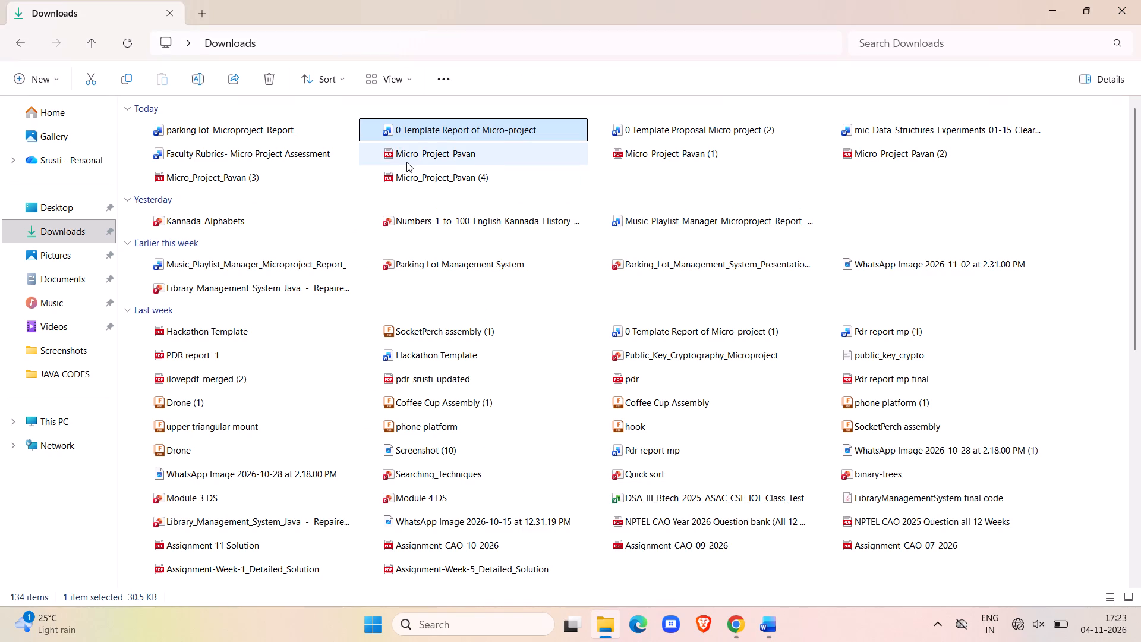
pyautogui.doubleClick(241, 135)
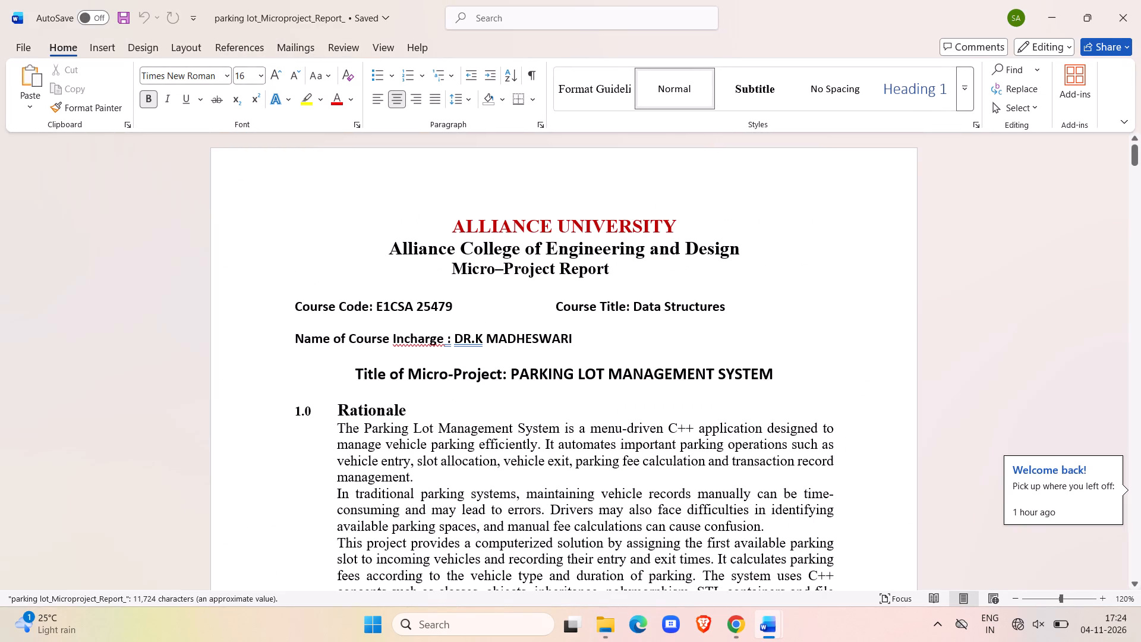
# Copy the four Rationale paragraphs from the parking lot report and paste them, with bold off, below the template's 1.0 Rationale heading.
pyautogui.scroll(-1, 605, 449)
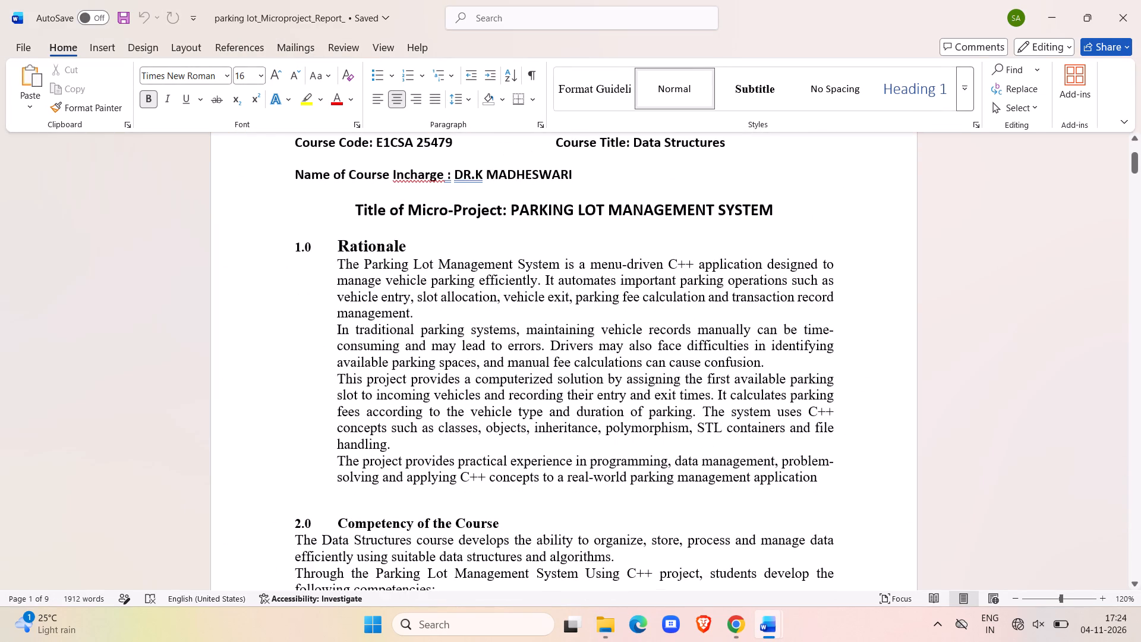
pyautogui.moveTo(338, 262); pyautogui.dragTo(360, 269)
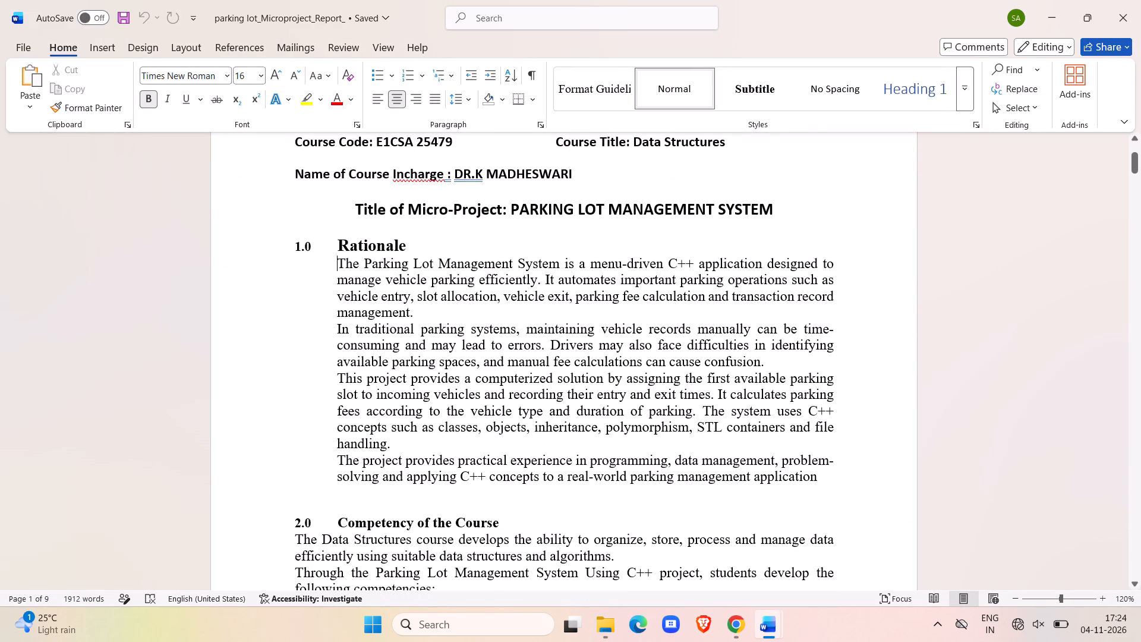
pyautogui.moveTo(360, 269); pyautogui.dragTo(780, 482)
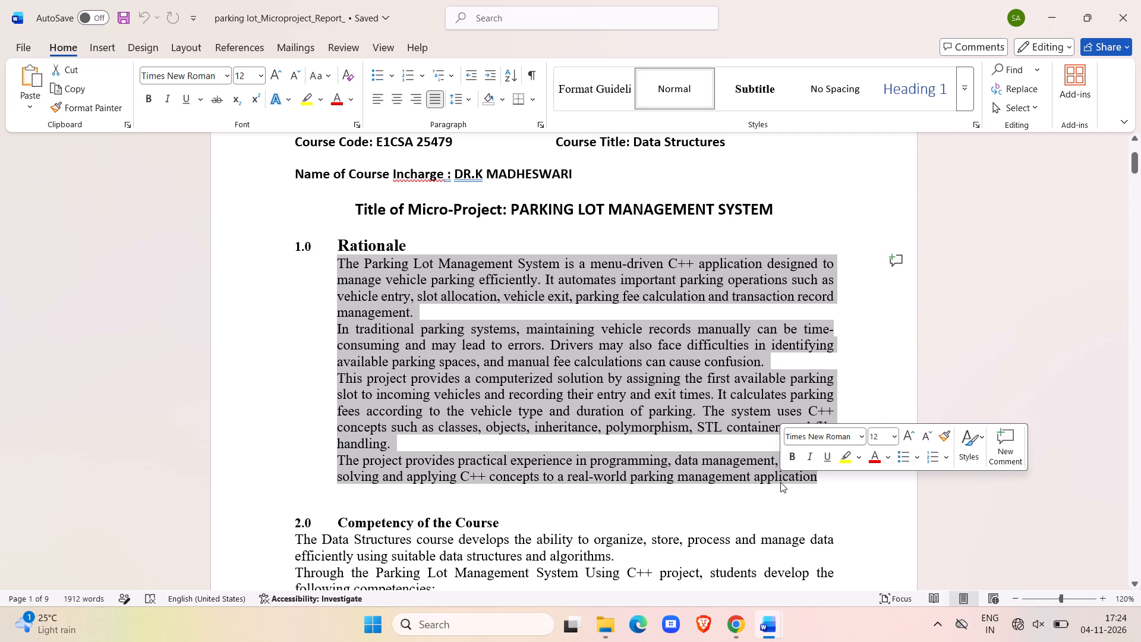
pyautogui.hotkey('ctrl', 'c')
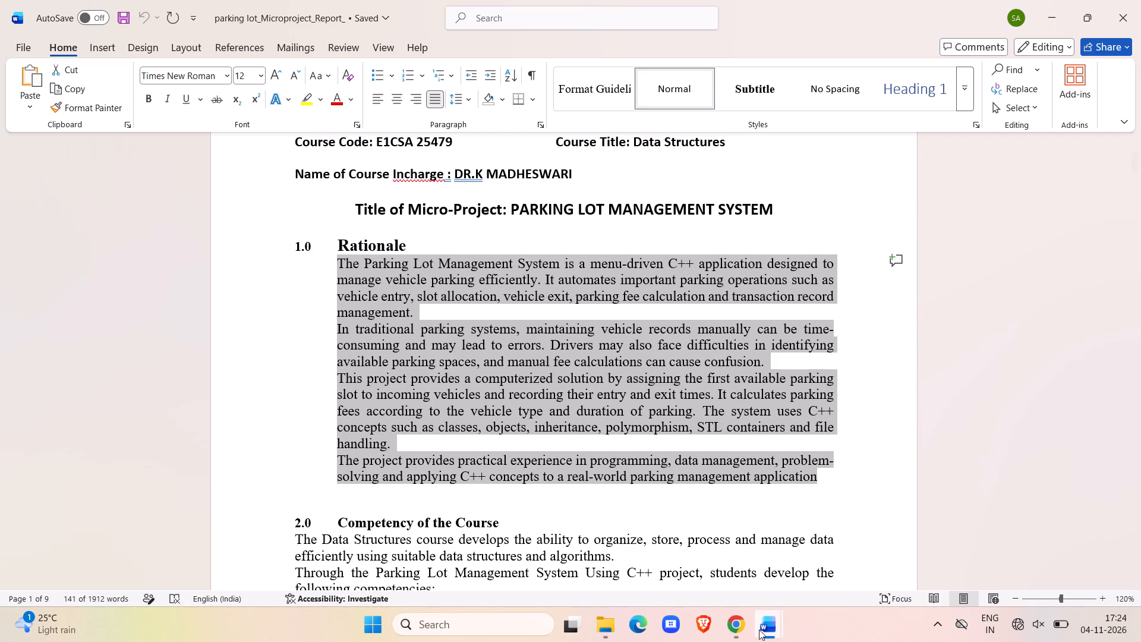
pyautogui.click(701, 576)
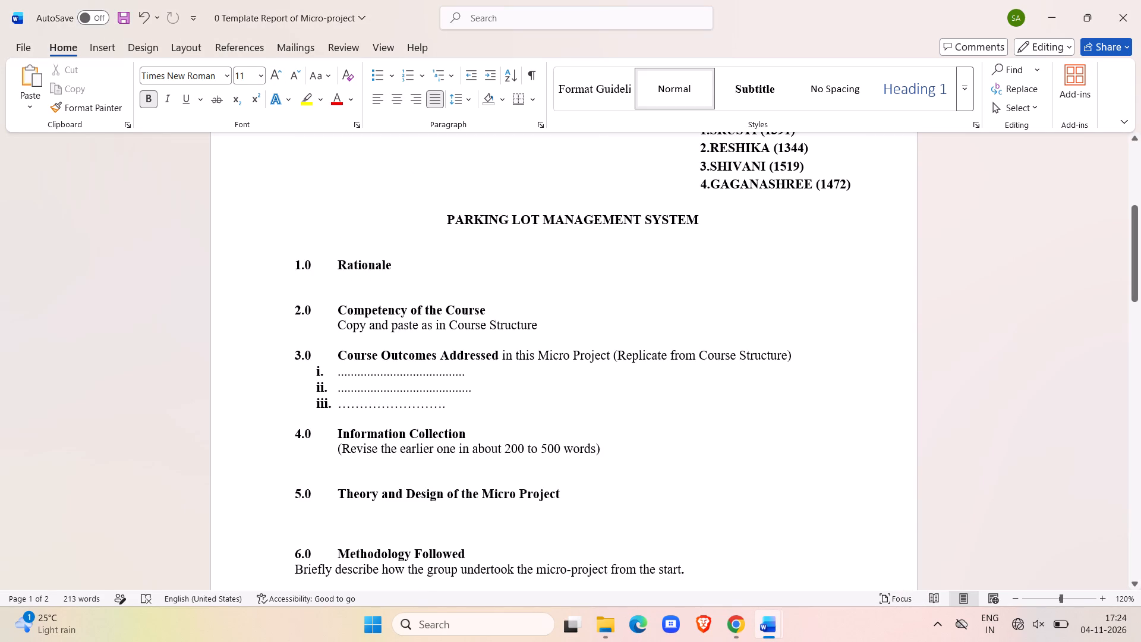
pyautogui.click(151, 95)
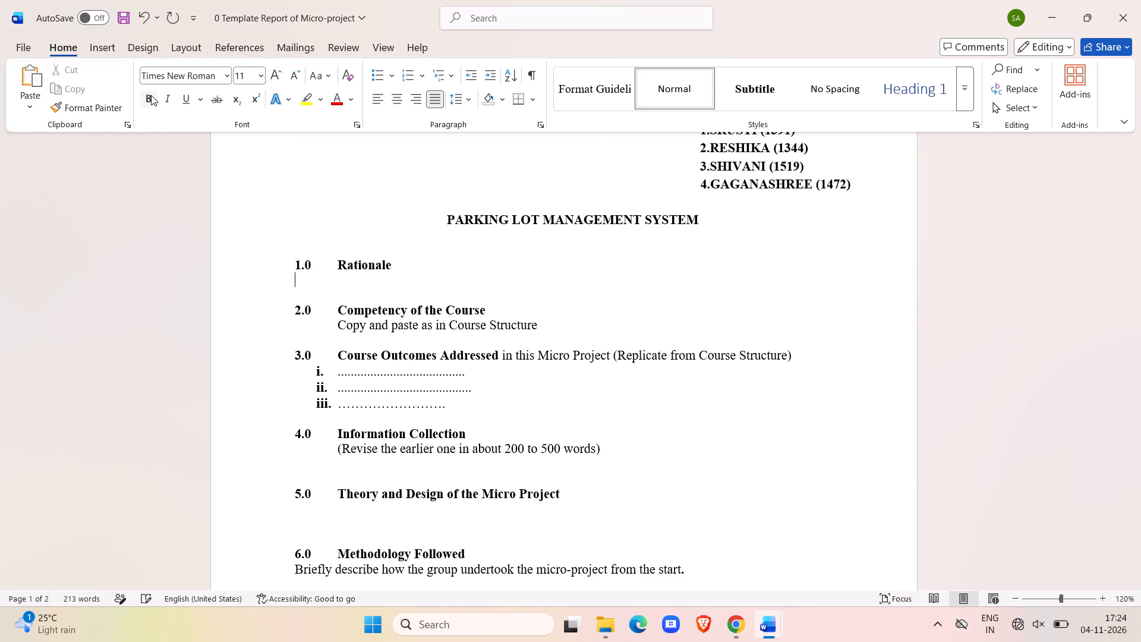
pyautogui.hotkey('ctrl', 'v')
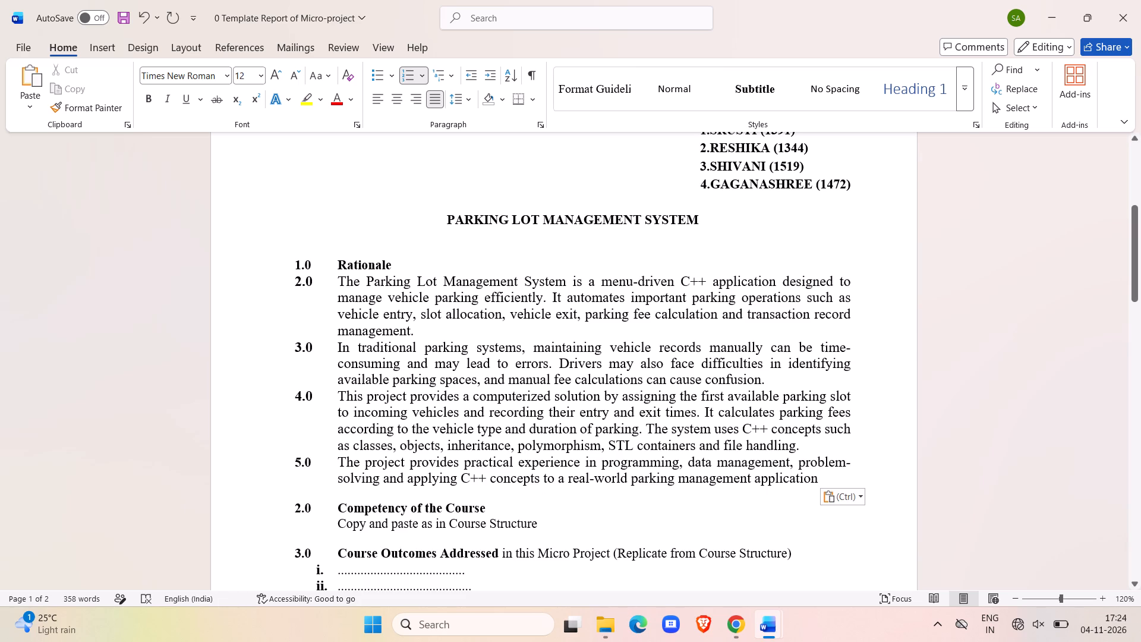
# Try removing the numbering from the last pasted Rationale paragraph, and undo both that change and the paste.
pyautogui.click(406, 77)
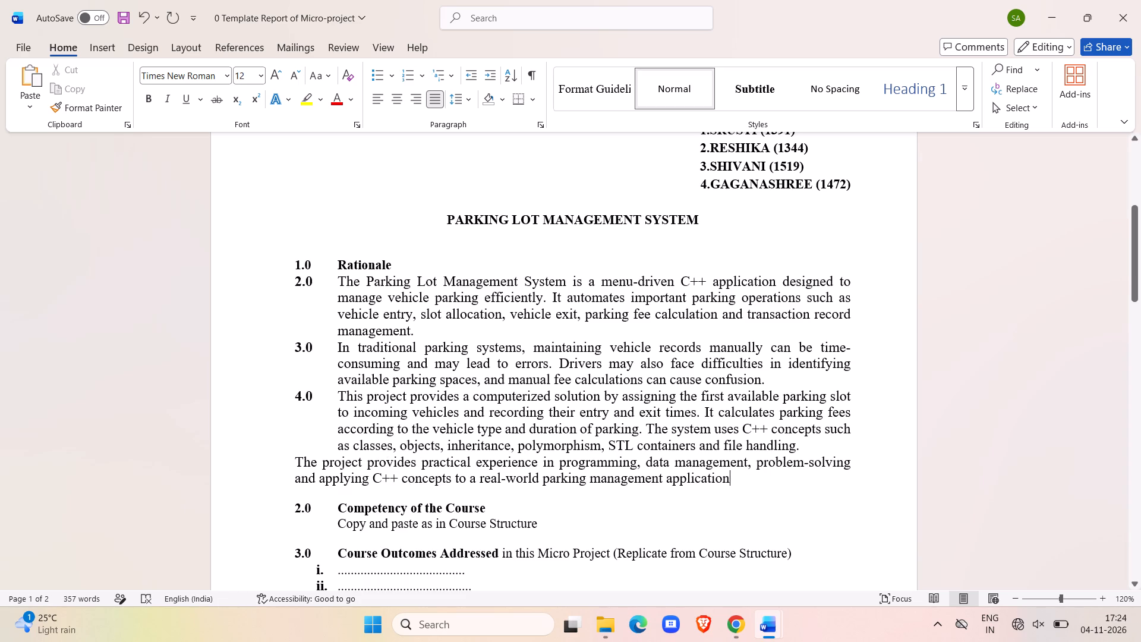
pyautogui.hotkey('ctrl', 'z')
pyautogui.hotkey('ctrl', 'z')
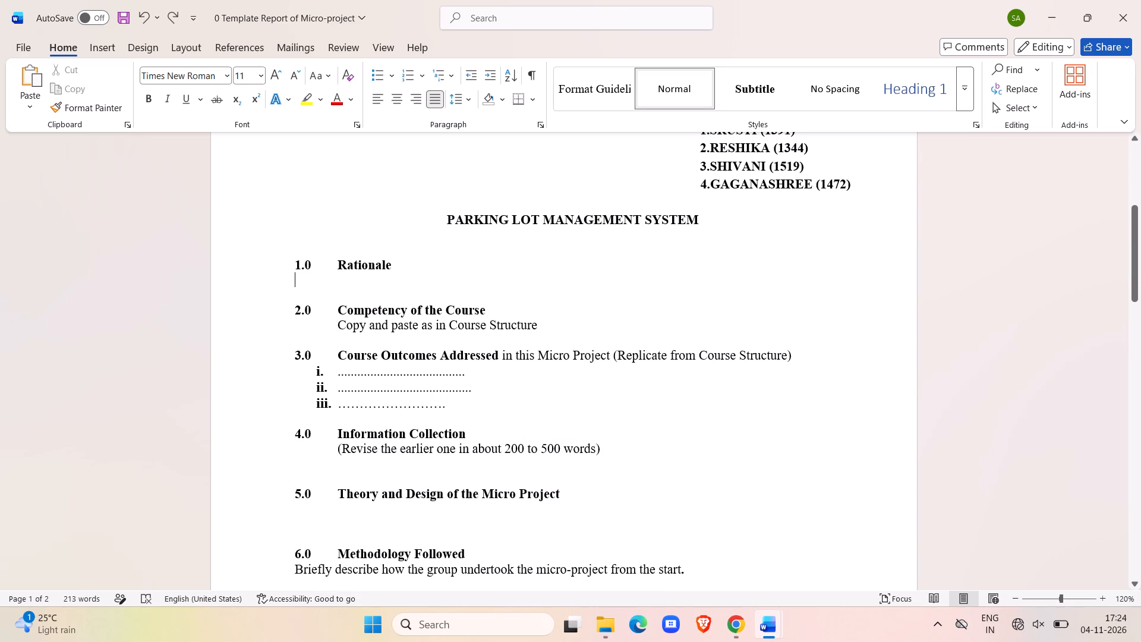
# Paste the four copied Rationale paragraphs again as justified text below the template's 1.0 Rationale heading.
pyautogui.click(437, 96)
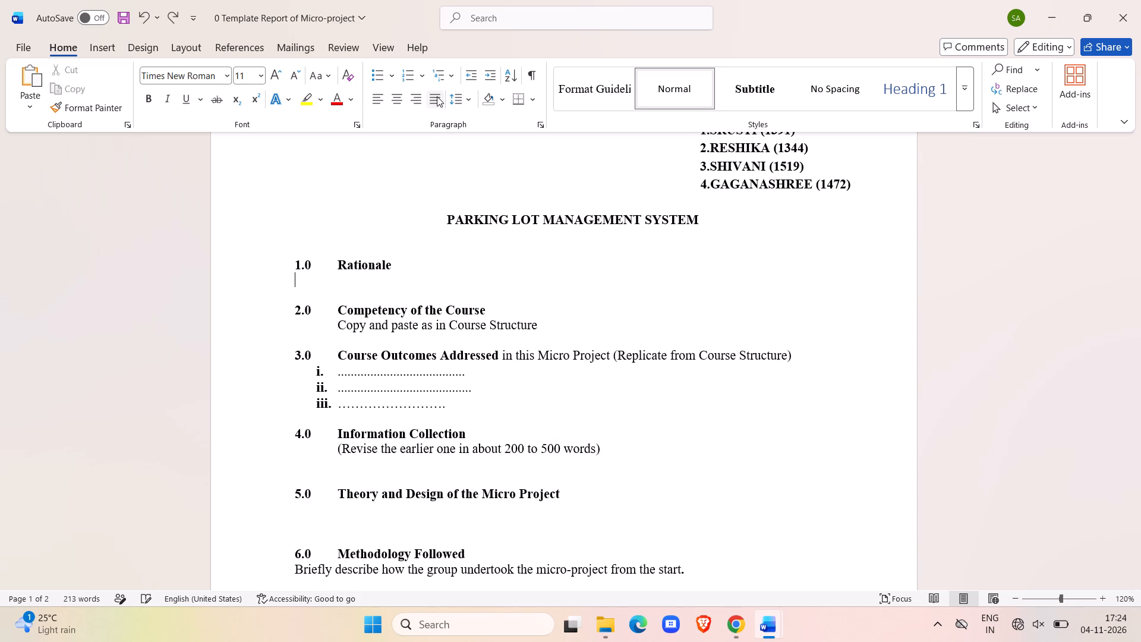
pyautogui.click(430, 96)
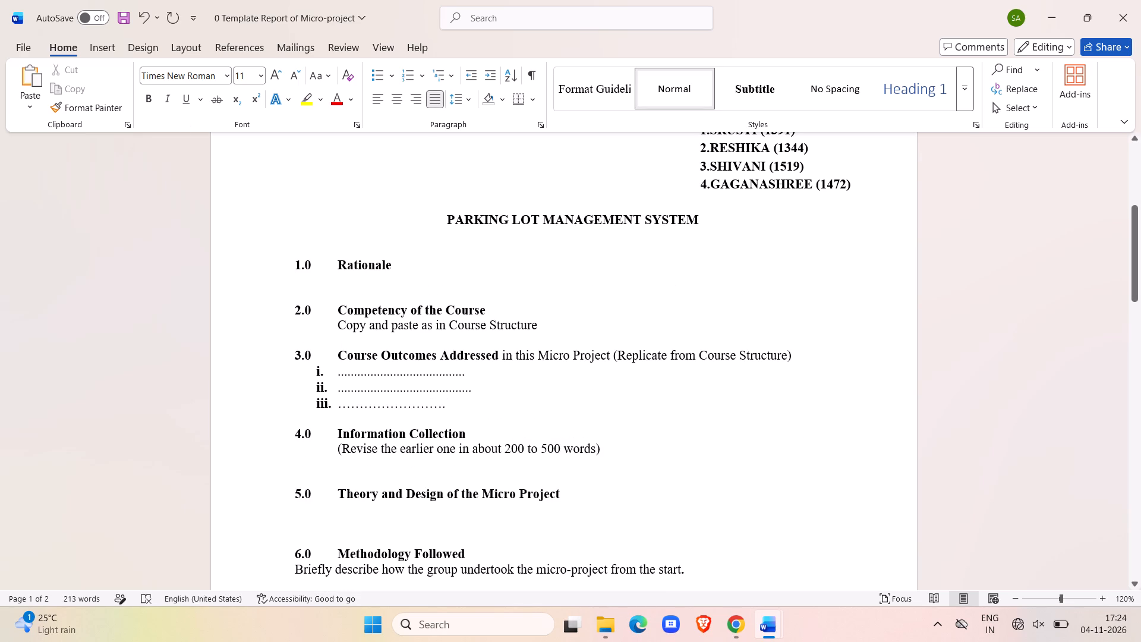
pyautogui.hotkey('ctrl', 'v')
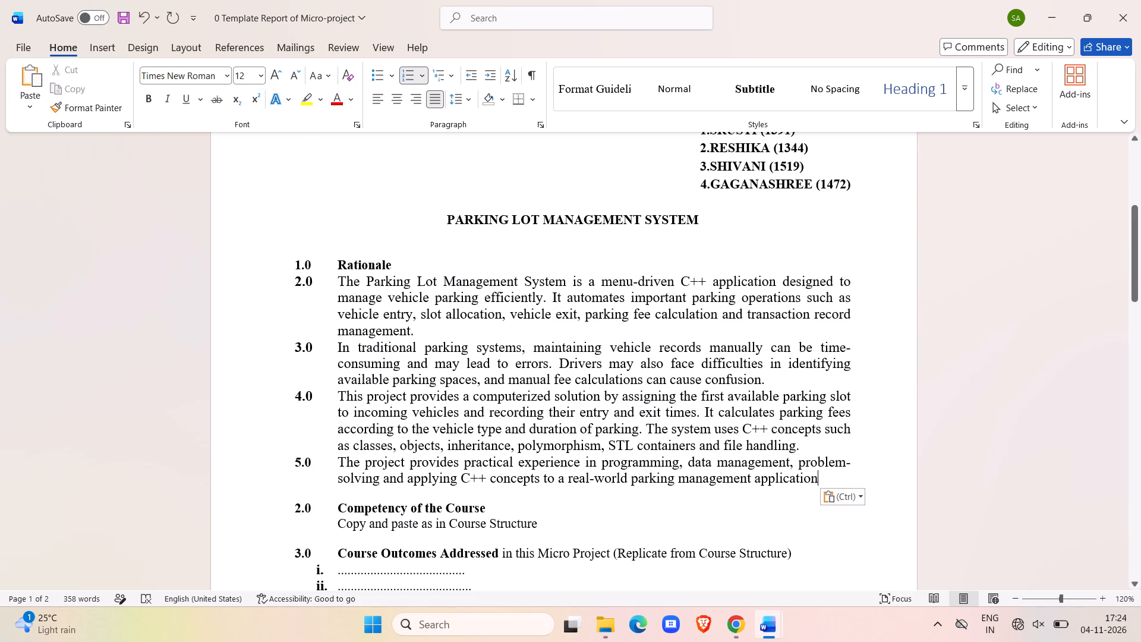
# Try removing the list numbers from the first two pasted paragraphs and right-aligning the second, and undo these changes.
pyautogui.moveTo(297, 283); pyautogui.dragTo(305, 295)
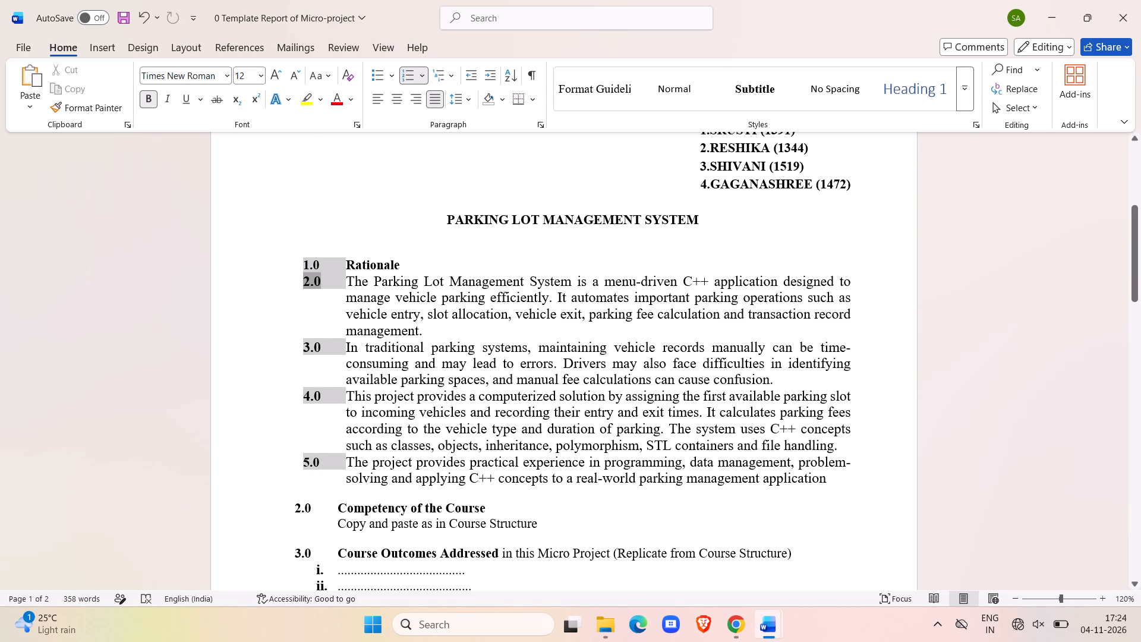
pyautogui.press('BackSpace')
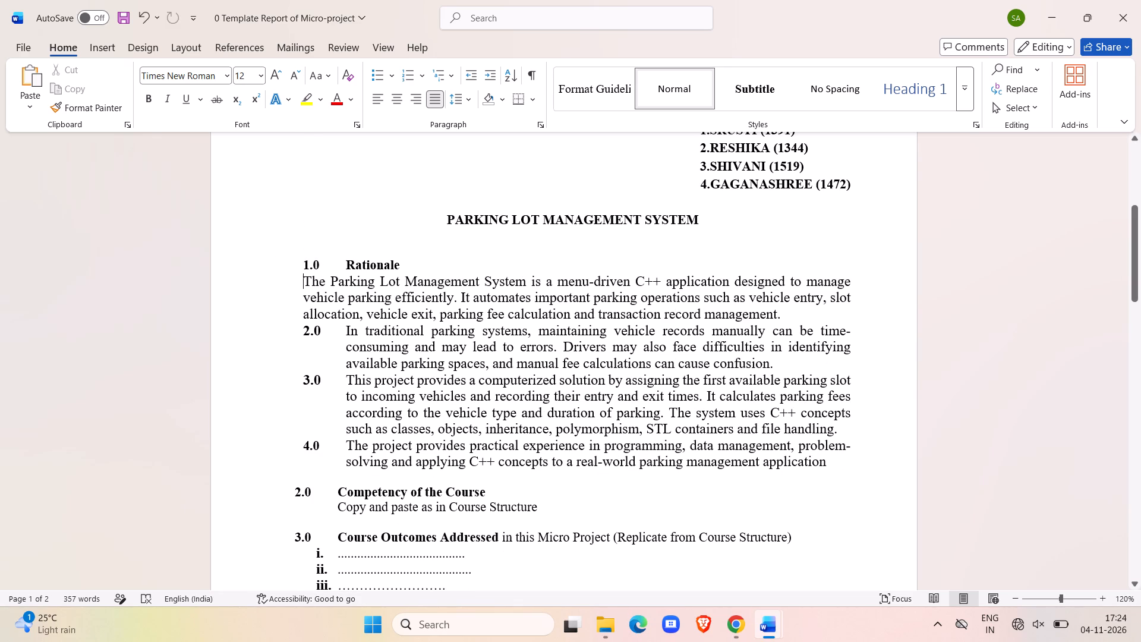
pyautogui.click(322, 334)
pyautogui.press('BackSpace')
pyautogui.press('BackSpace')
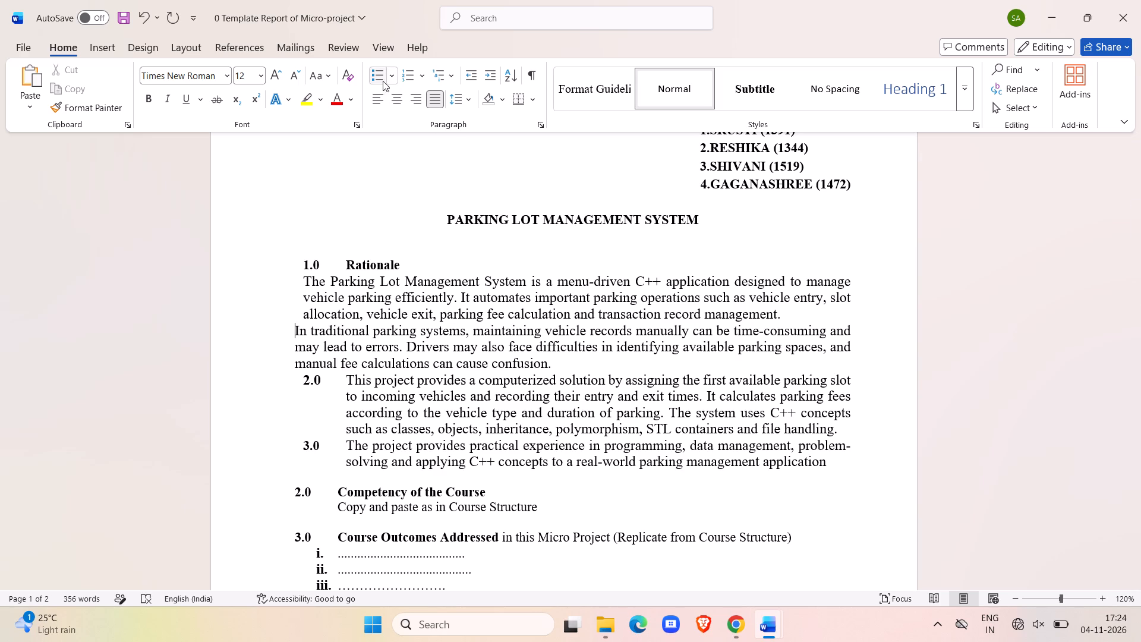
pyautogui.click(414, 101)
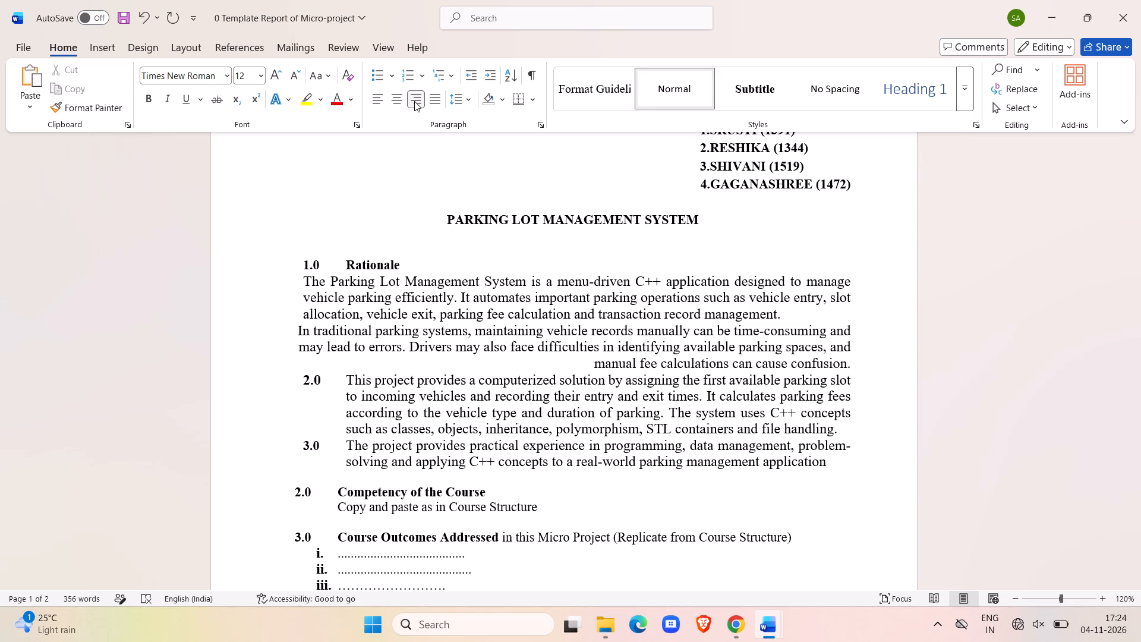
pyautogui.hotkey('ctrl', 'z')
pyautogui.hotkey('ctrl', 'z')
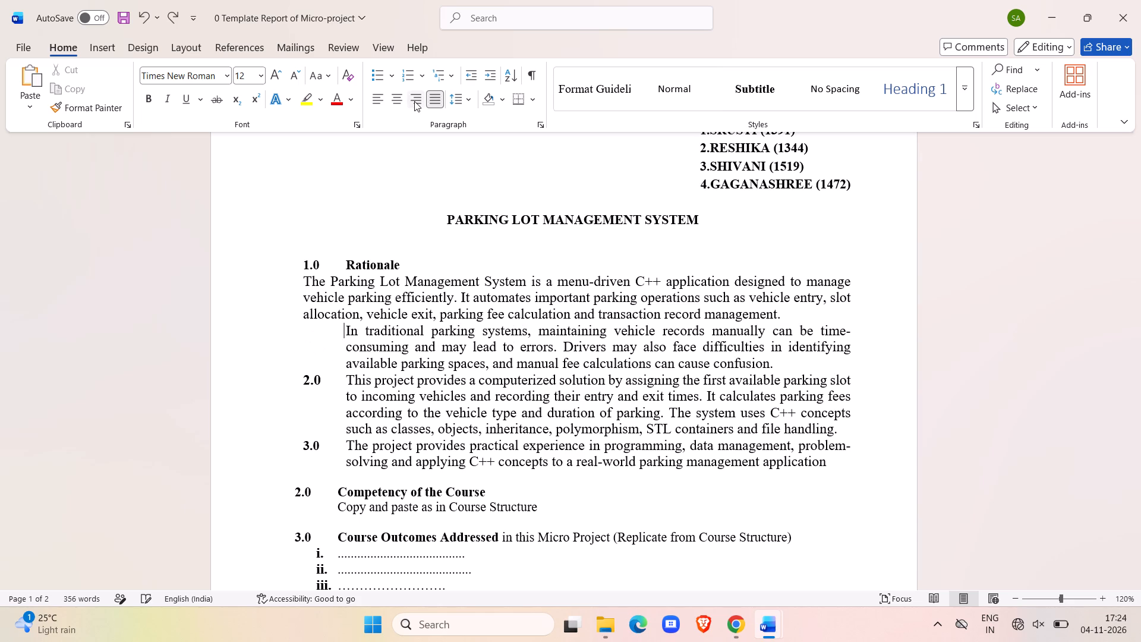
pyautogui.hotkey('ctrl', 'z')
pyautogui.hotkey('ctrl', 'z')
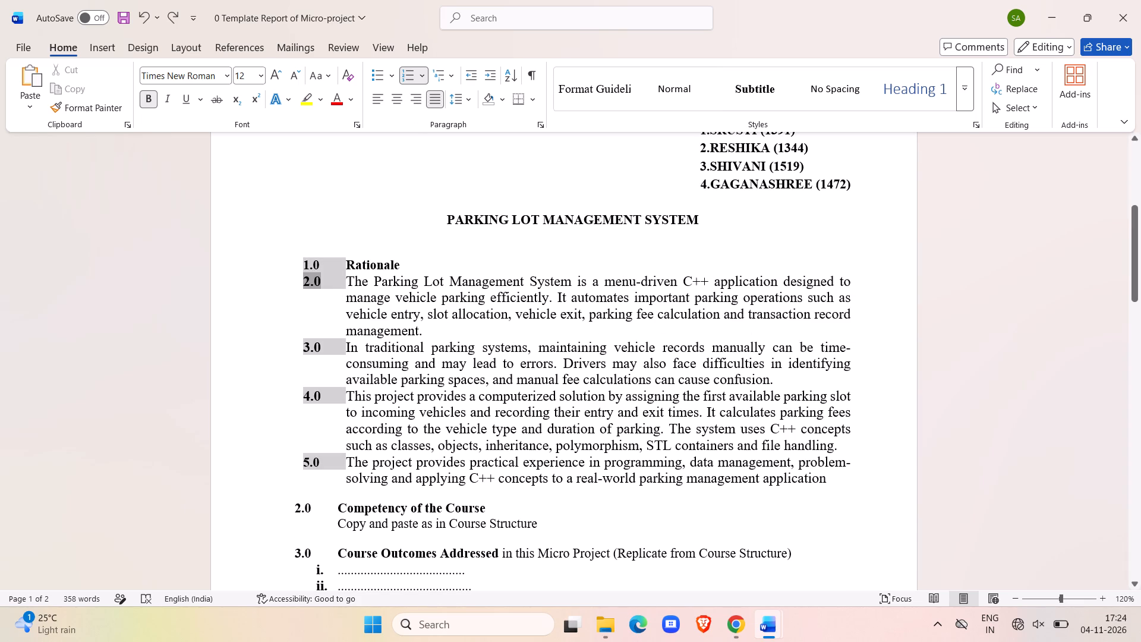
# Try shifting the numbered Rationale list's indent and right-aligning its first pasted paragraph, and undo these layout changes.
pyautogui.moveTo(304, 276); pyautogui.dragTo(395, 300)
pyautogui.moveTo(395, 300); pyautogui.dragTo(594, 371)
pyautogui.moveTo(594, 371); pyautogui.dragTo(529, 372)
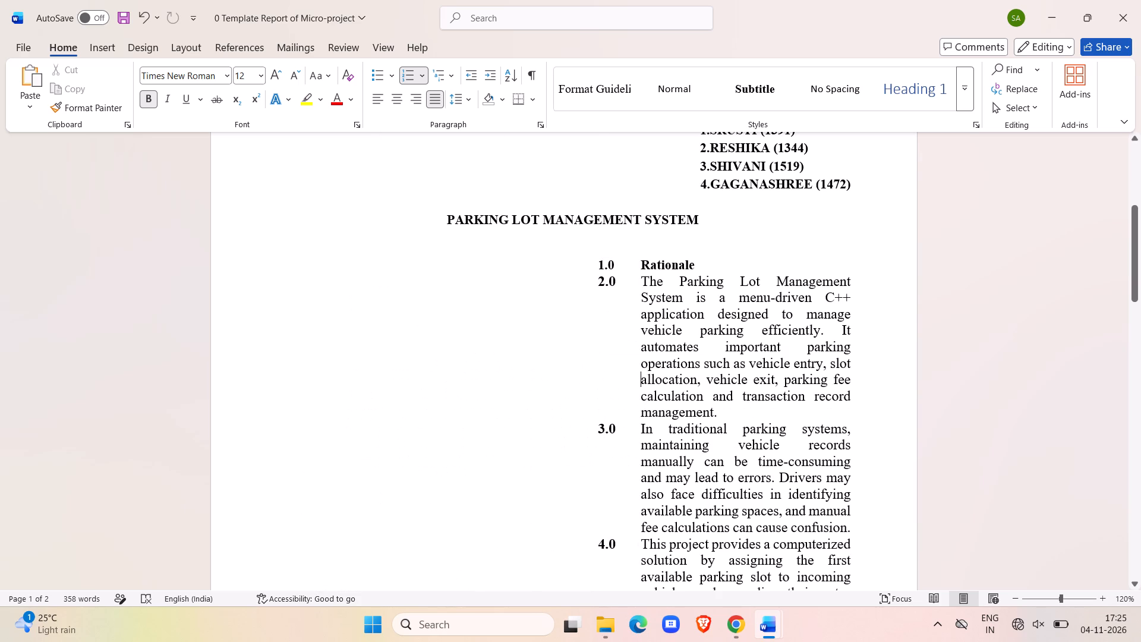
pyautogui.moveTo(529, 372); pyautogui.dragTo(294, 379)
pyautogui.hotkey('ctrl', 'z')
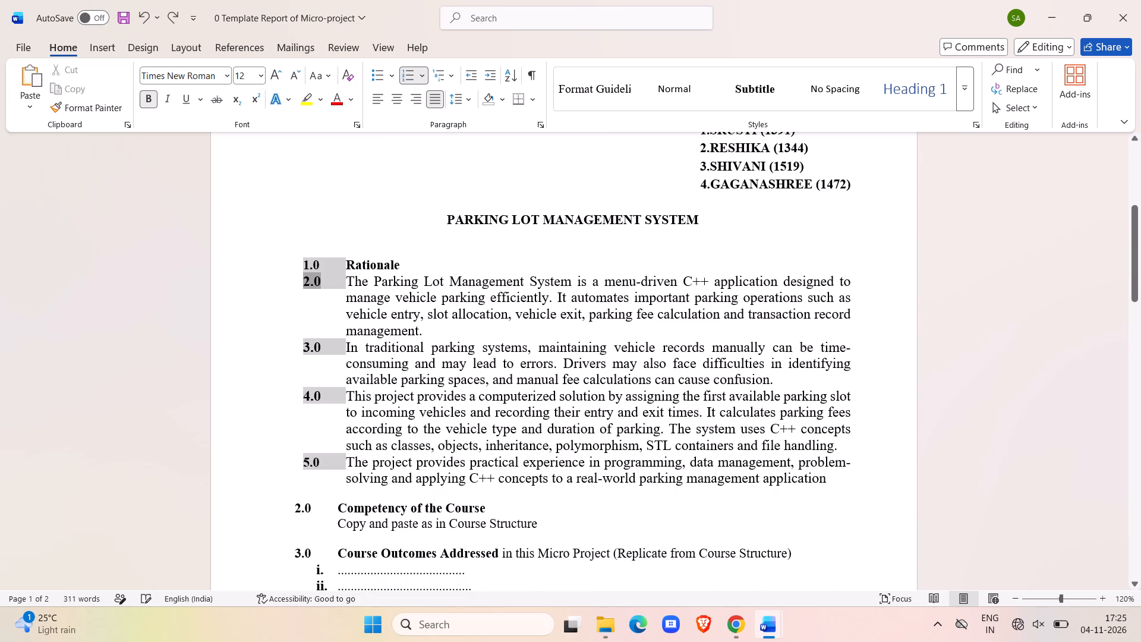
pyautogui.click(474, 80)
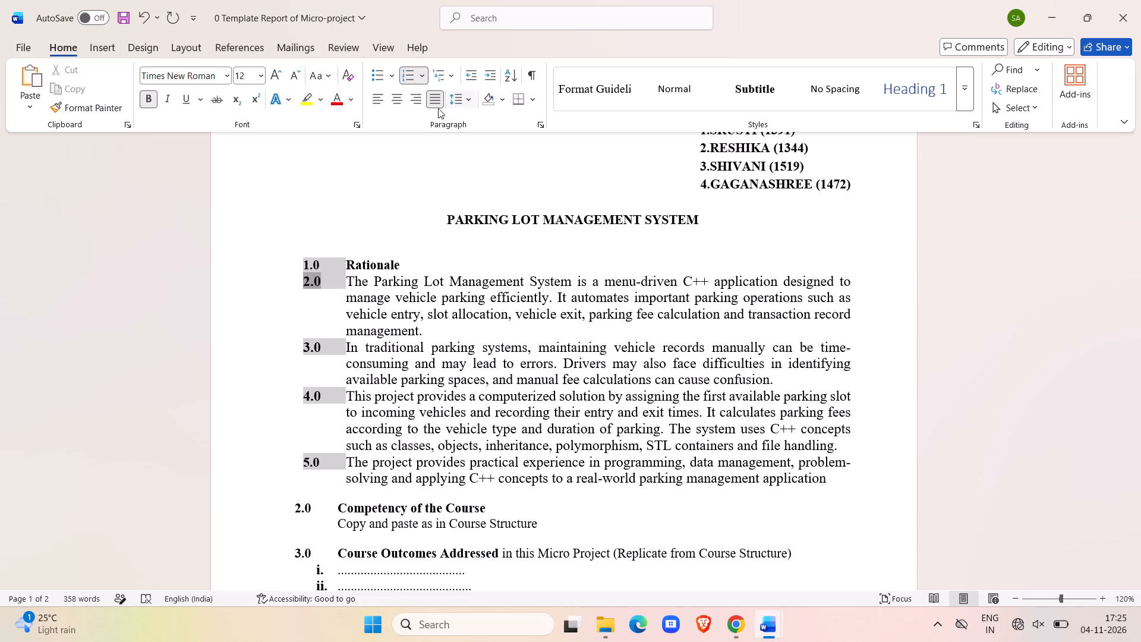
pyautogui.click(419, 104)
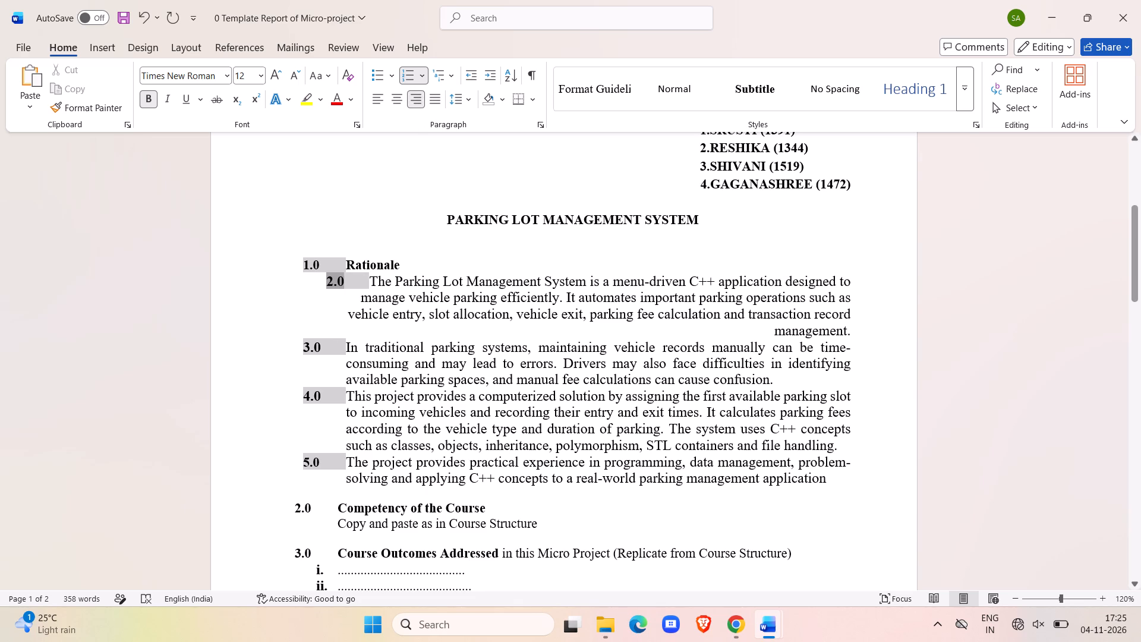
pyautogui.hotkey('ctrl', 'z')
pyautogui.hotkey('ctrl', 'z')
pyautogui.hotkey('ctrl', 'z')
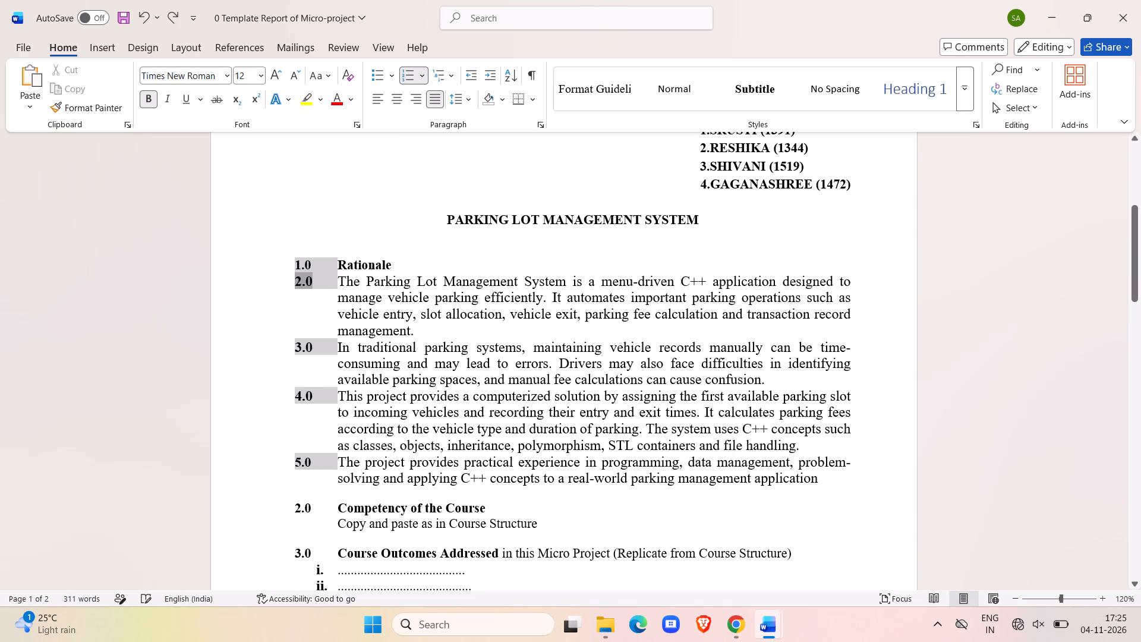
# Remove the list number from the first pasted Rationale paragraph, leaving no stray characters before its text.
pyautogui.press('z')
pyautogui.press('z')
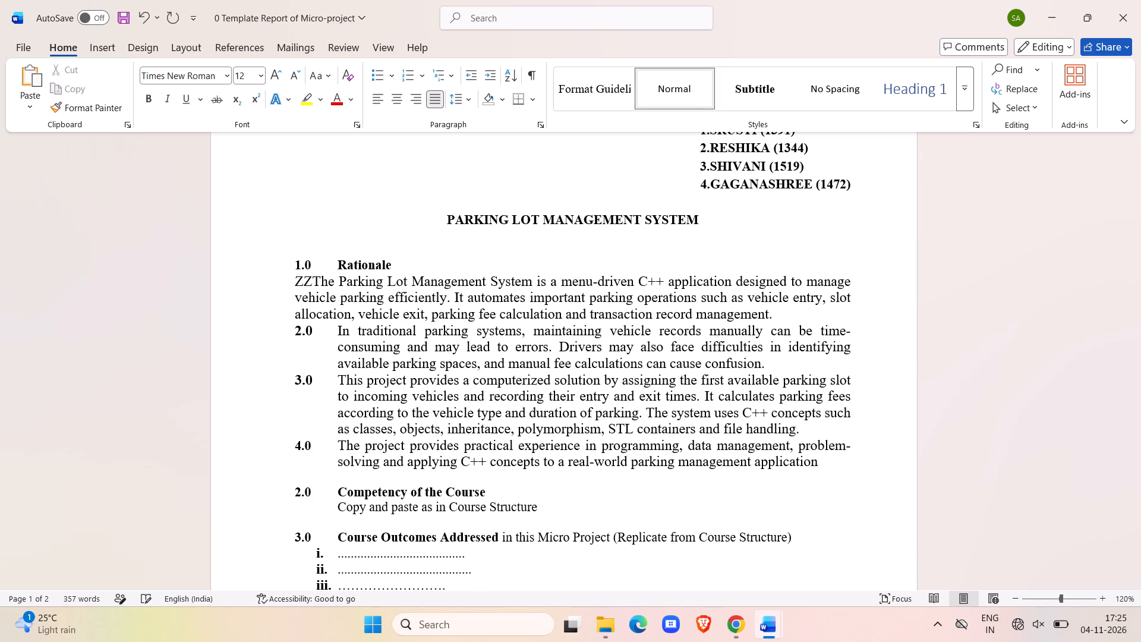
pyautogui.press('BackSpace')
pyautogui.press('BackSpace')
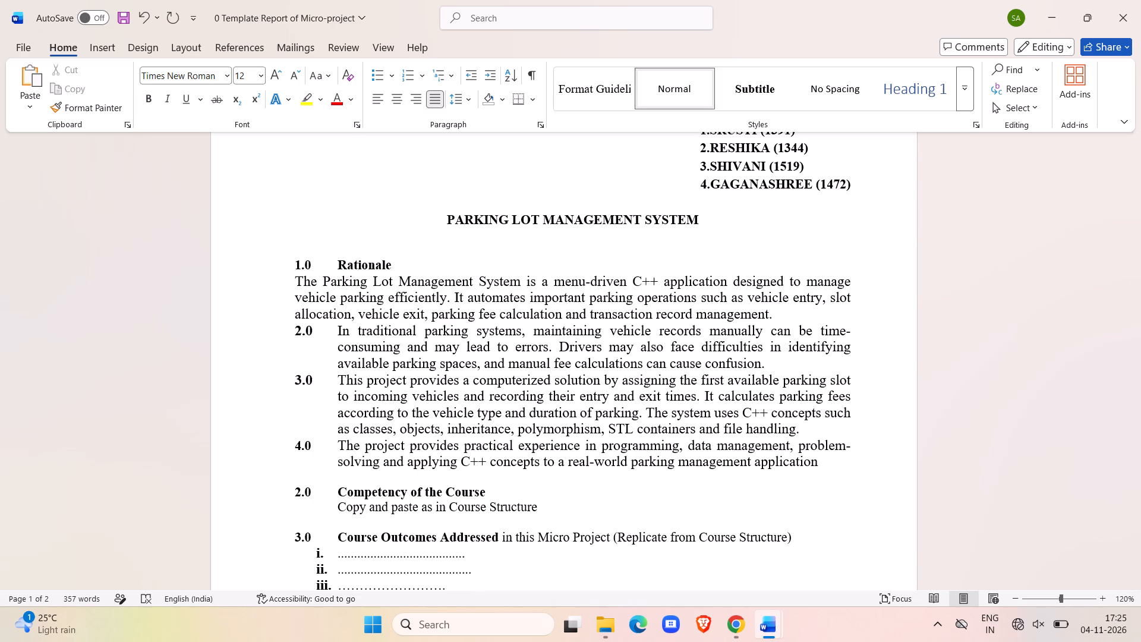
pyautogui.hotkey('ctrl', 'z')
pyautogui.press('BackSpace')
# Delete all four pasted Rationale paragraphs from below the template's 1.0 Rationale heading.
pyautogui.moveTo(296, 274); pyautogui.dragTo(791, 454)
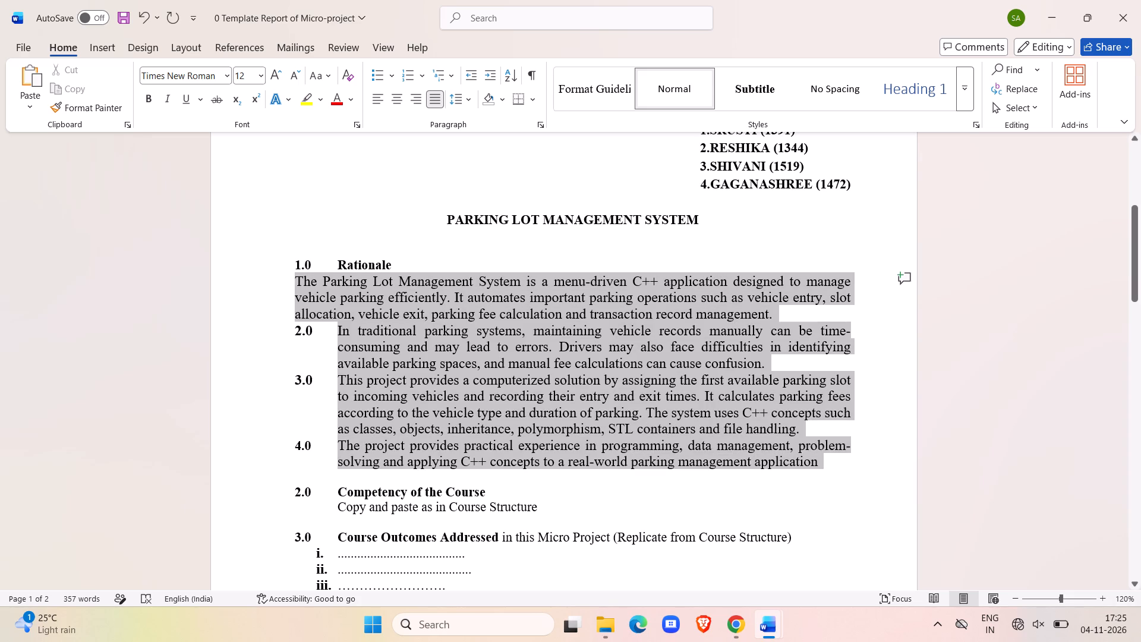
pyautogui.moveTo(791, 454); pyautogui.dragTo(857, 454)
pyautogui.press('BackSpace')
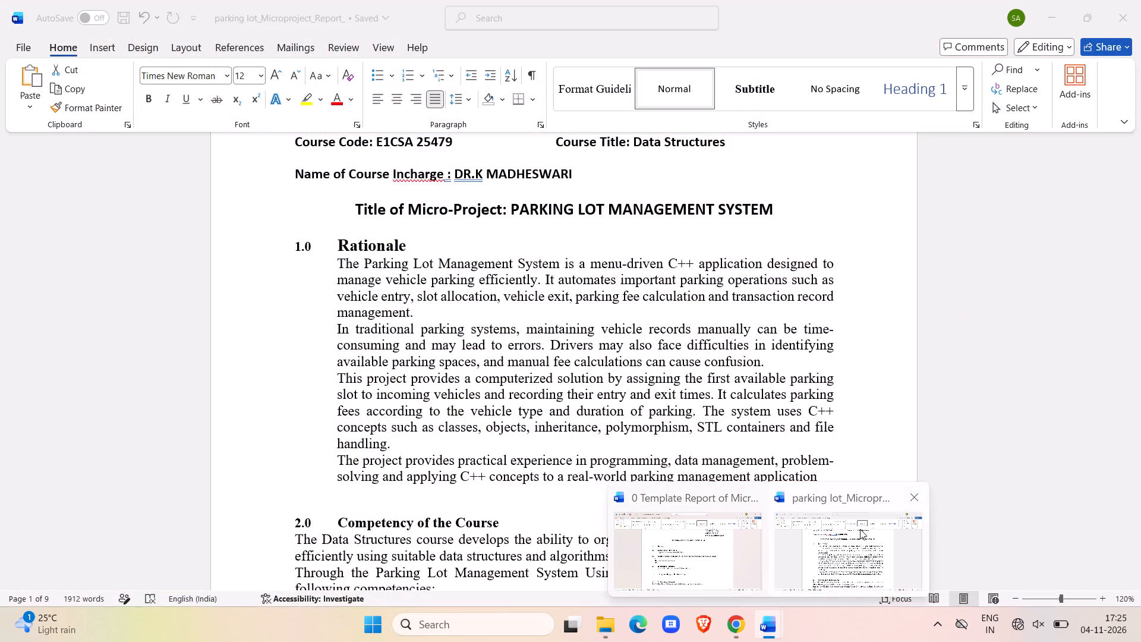
# Look through the sections that follow the Rationale in the existing parking lot report.
pyautogui.click(860, 529)
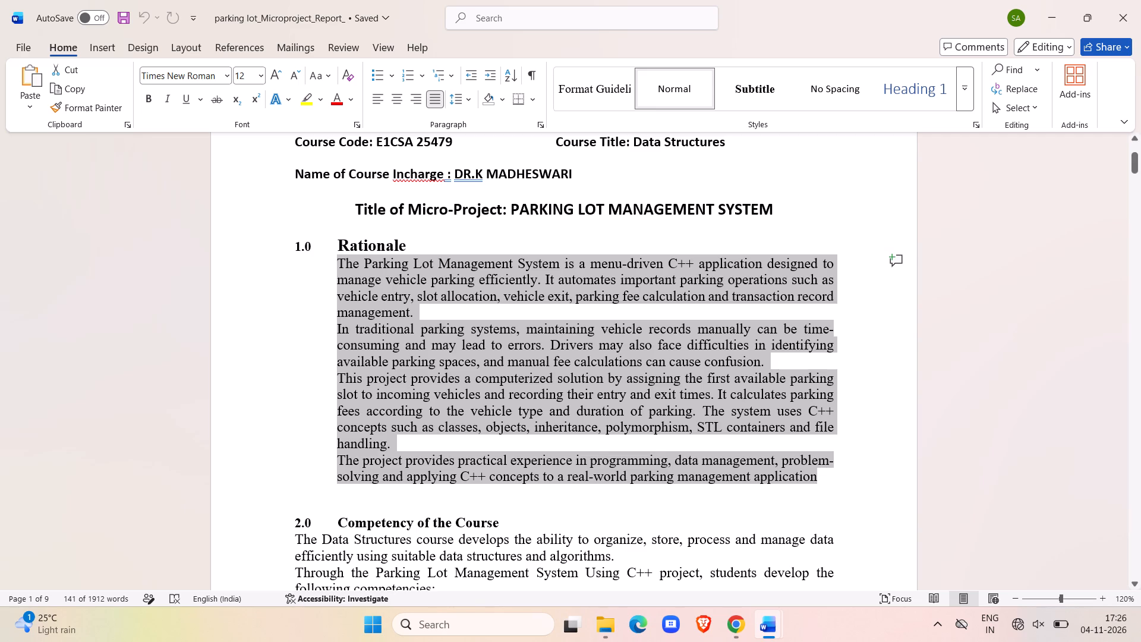
pyautogui.scroll(-4, 691, 419)
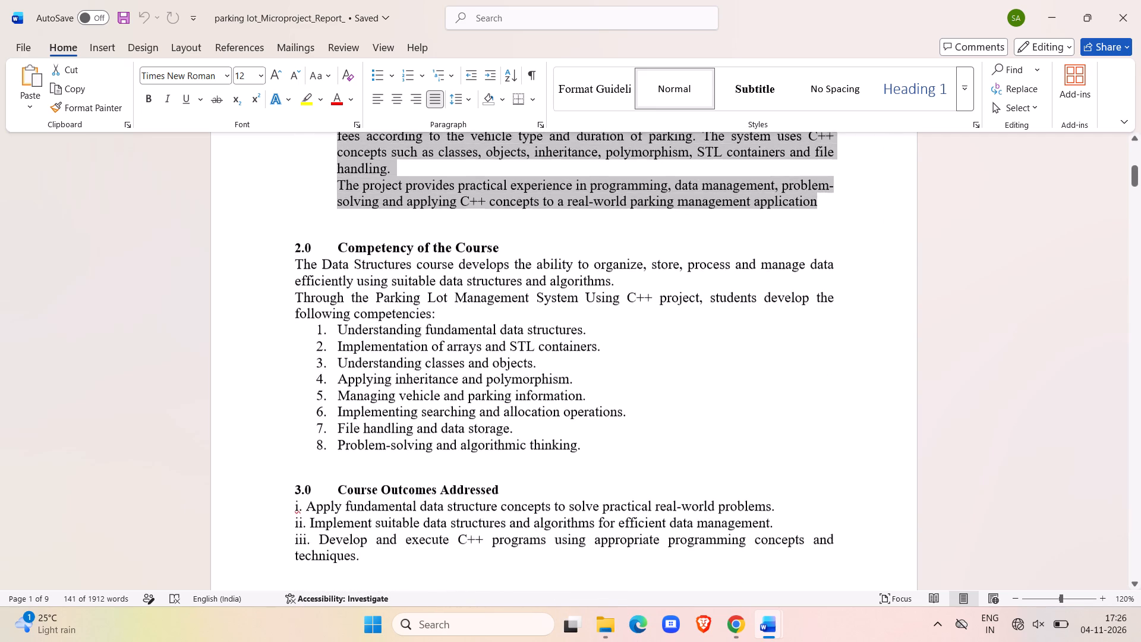
pyautogui.scroll(-4, 691, 419)
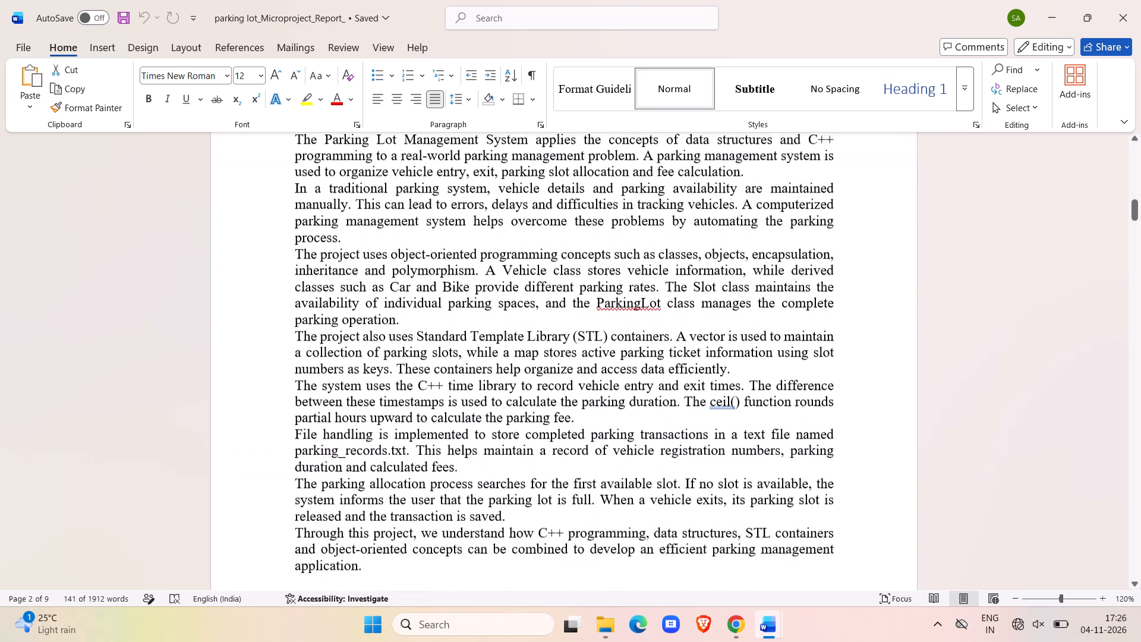
pyautogui.scroll(-1, 691, 419)
pyautogui.scroll(7, 691, 419)
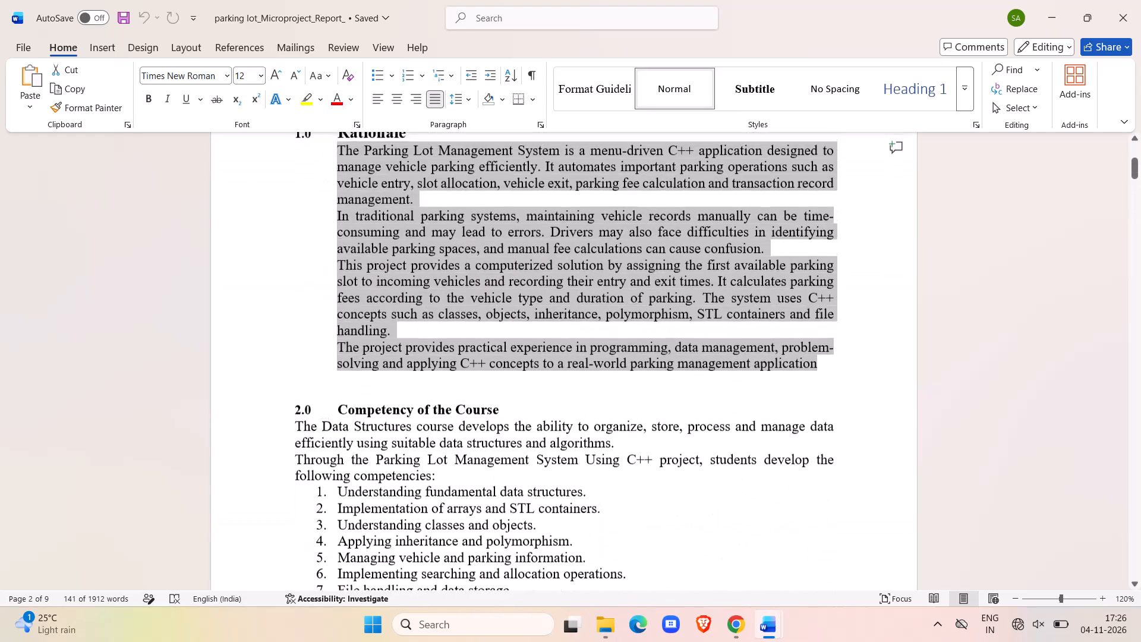
pyautogui.scroll(4, 691, 419)
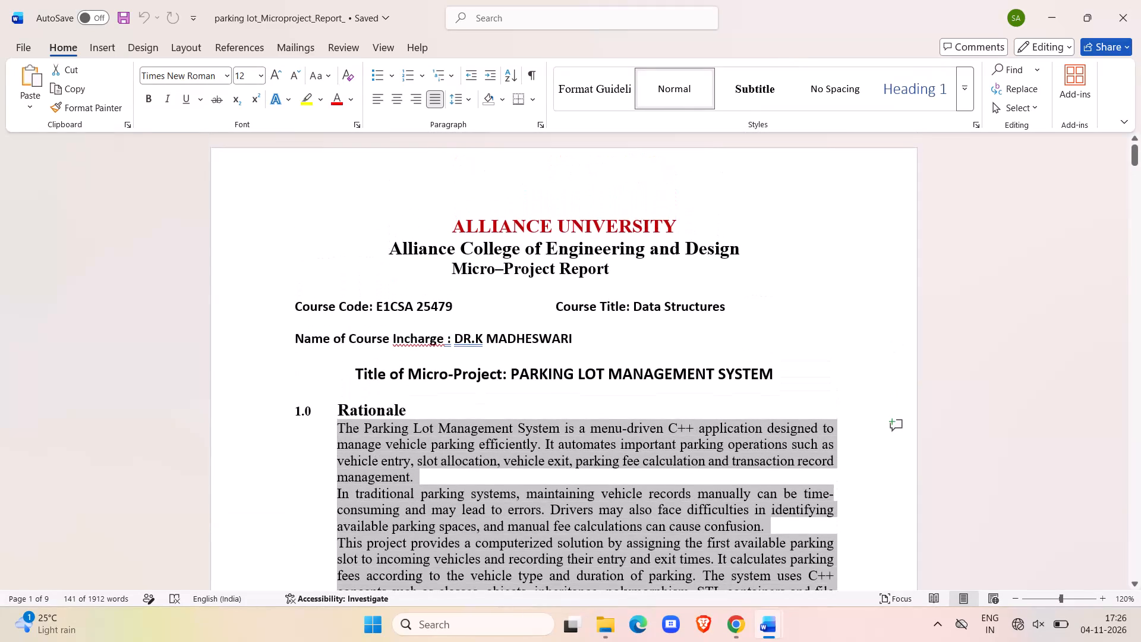
# Copy the four Rationale paragraphs from the existing parking lot report and paste them under the template's 1.0 Rationale heading.
pyautogui.click(458, 406)
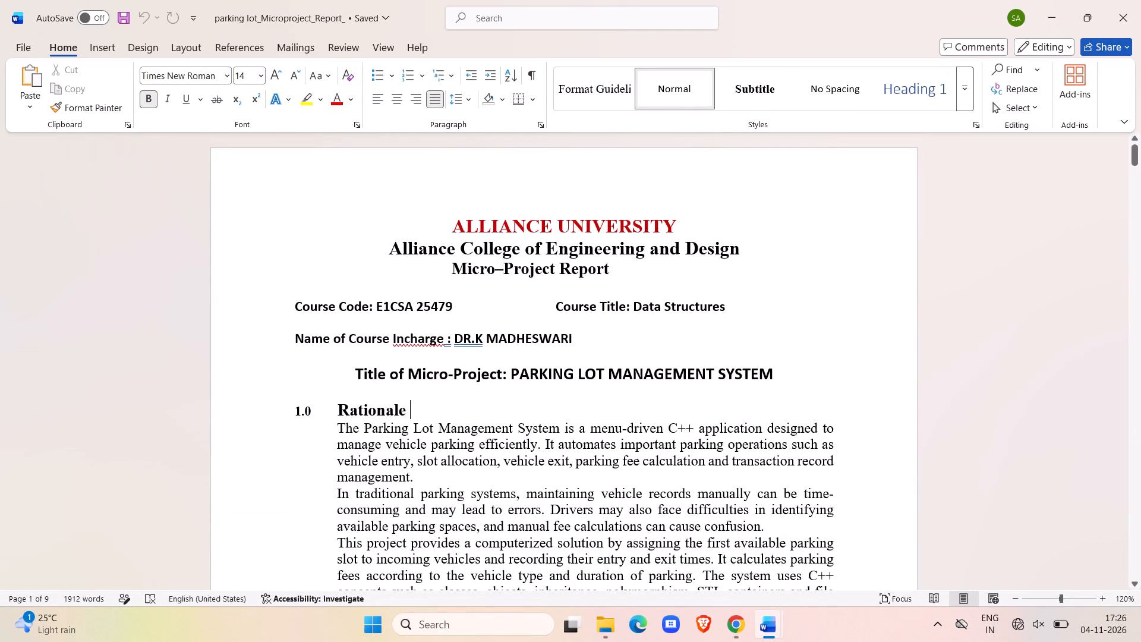
pyautogui.moveTo(340, 429); pyautogui.dragTo(721, 617)
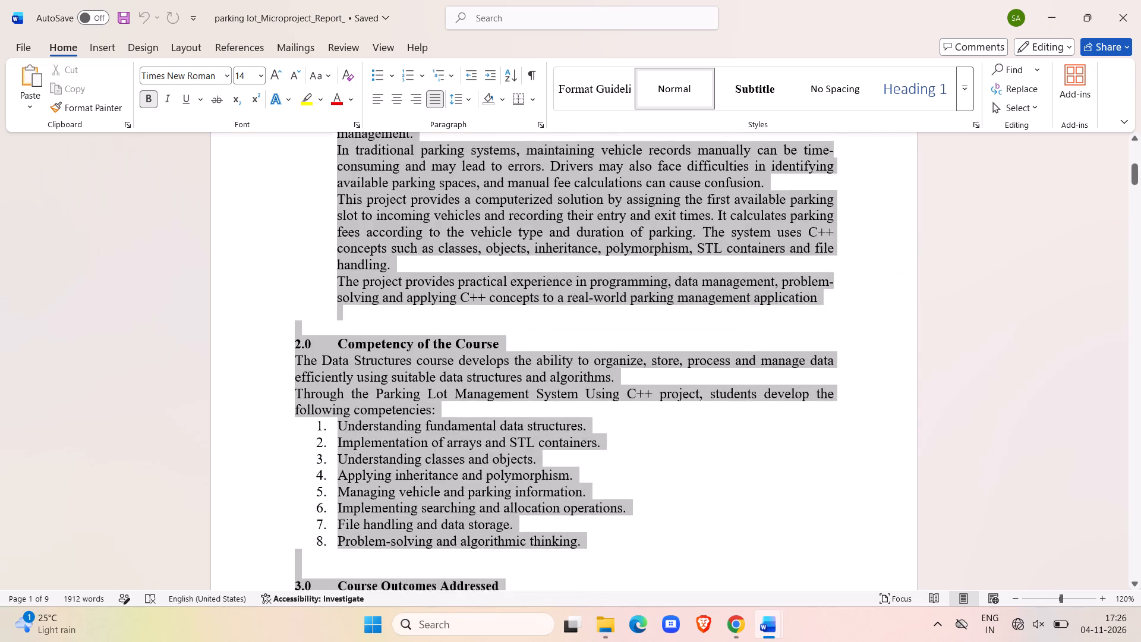
pyautogui.moveTo(721, 617); pyautogui.dragTo(659, 90)
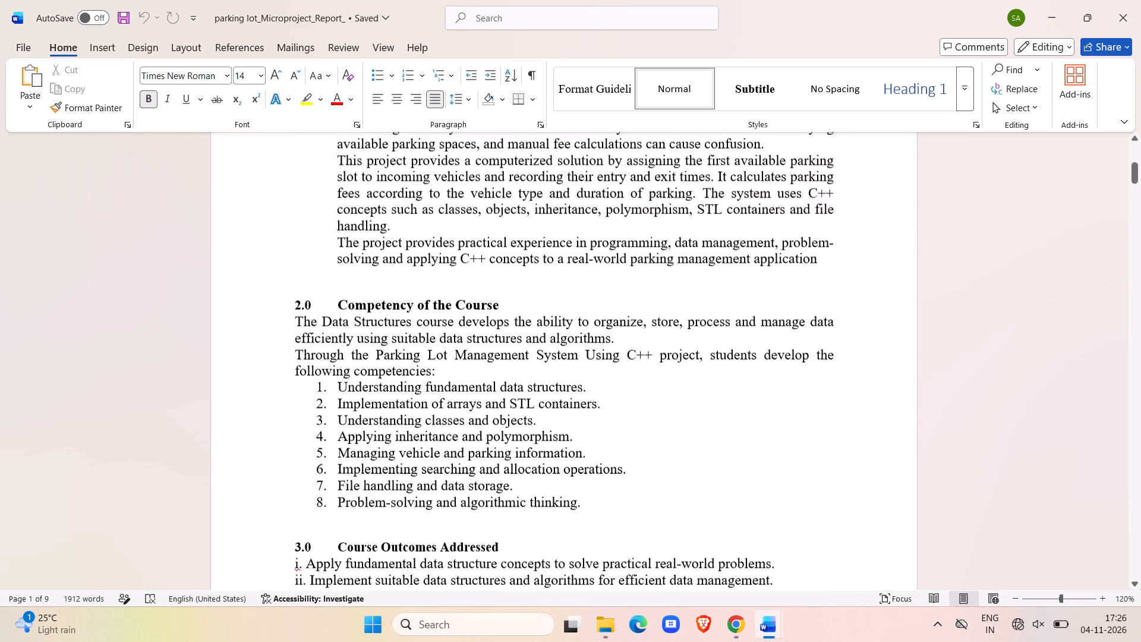
pyautogui.moveTo(659, 90); pyautogui.dragTo(942, 482)
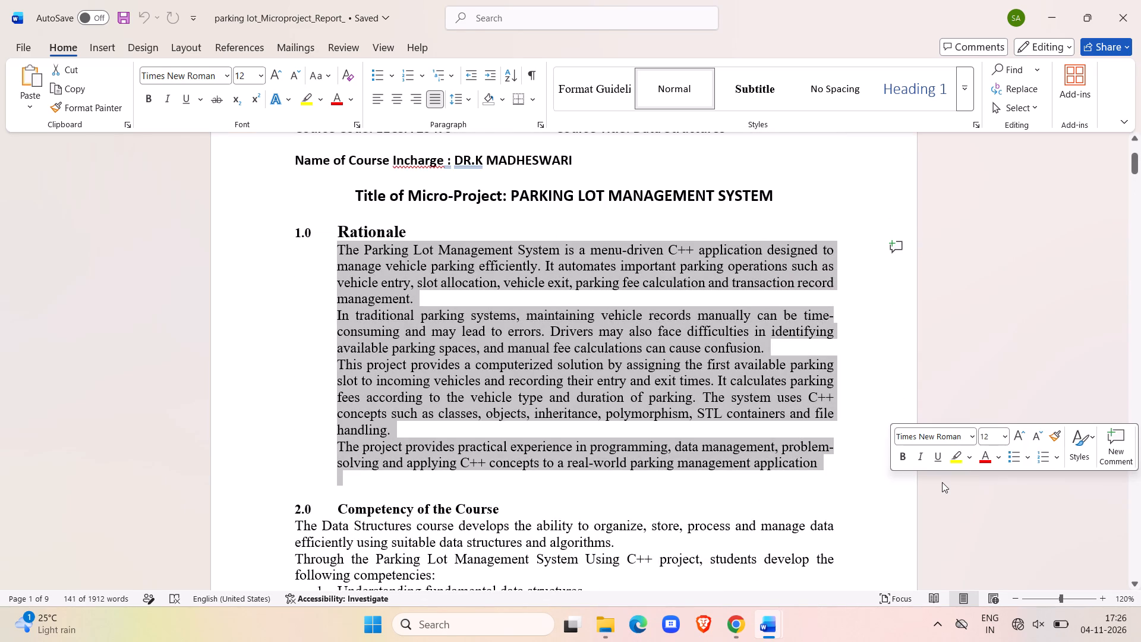
pyautogui.hotkey('ctrl', 'c')
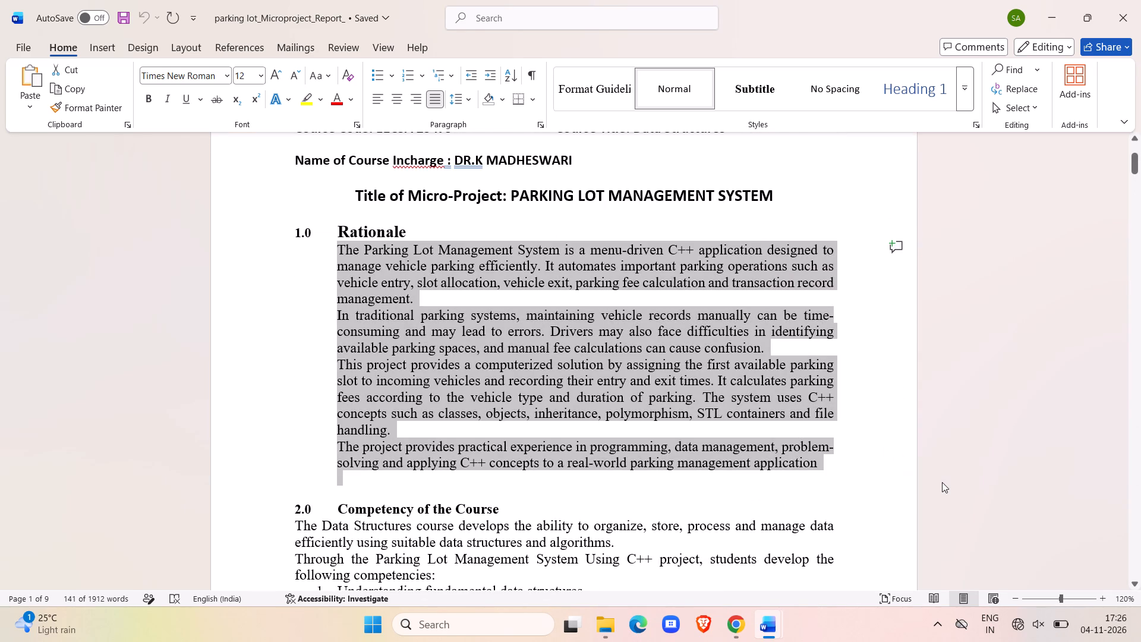
pyautogui.click(699, 567)
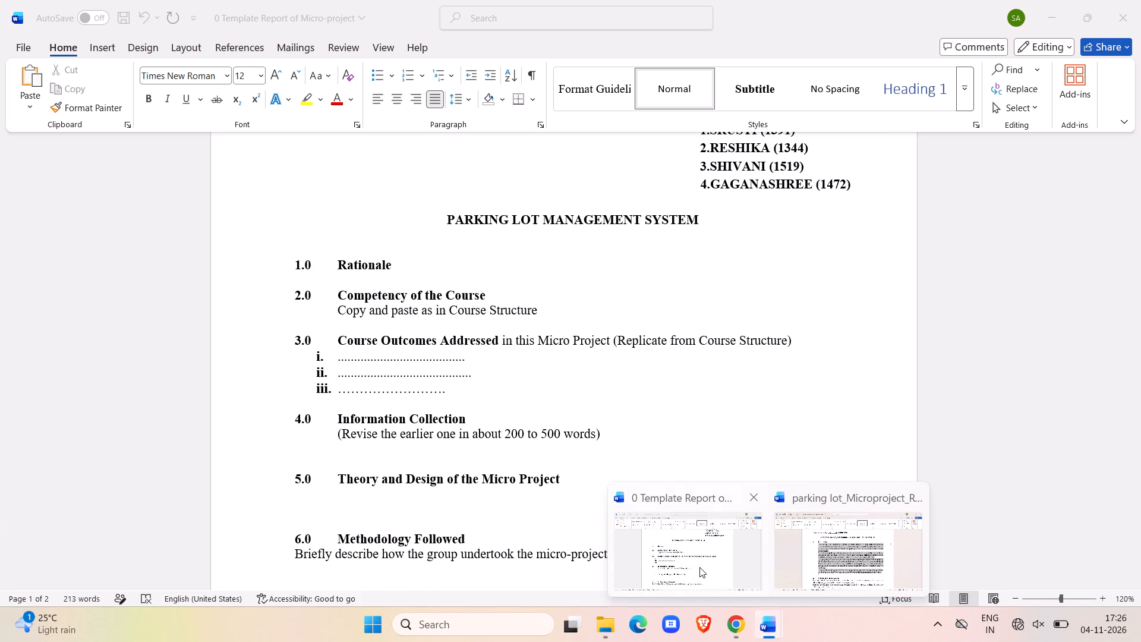
pyautogui.hotkey('ctrl', 'v')
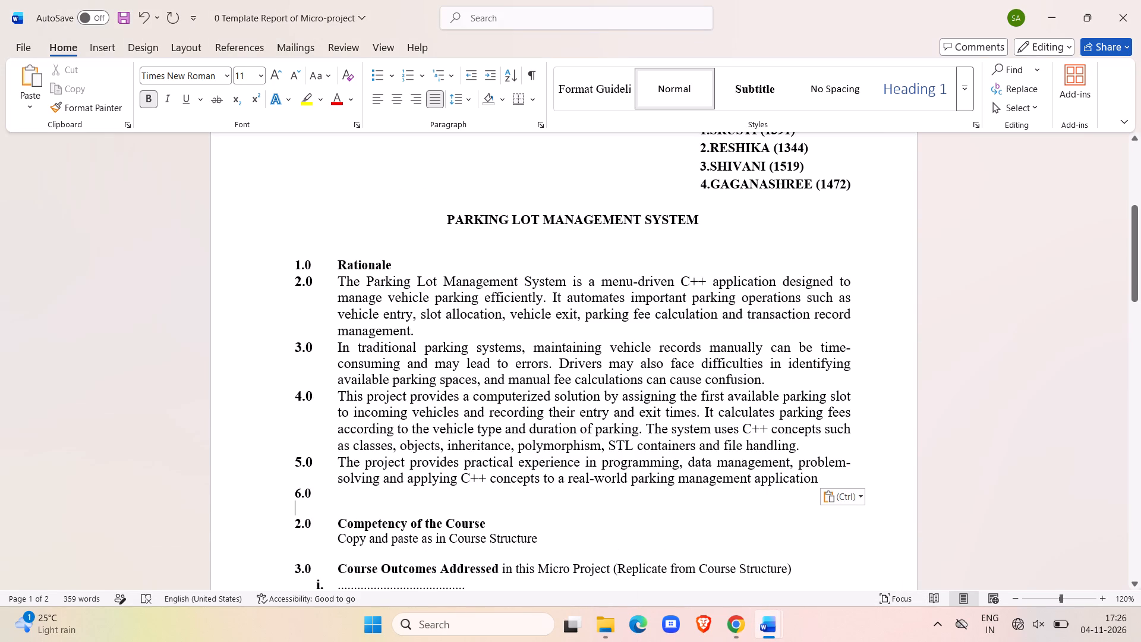
# Remove the list number from the empty line below the pasted Rationale paragraphs.
pyautogui.click(316, 497)
pyautogui.press('BackSpace')
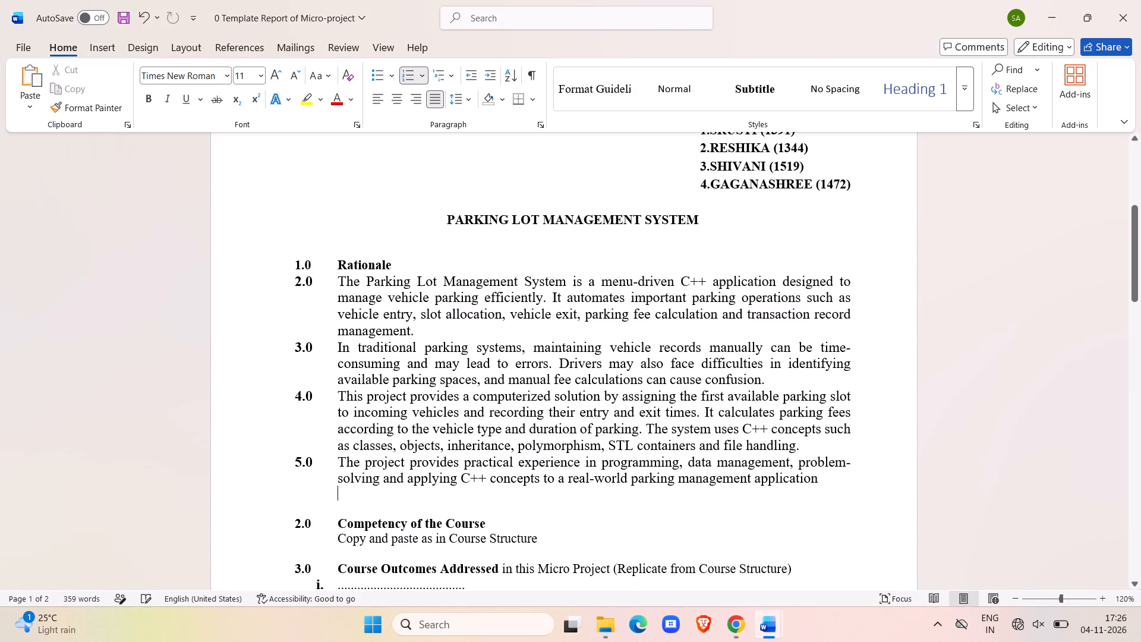
pyautogui.press('BackSpace')
# Remove the list numbers from the four pasted Rationale paragraphs, working from the last paragraph up to the first.
pyautogui.press('Up')
pyautogui.press('Up')
pyautogui.press('BackSpace')
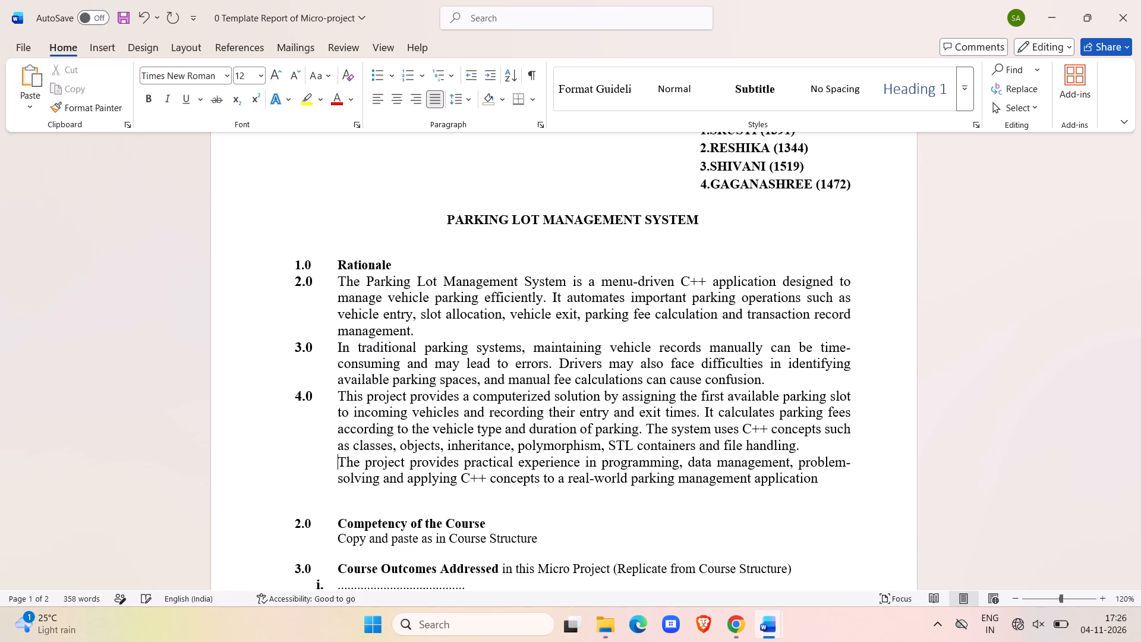
pyautogui.press('Up')
pyautogui.press('Up')
pyautogui.press('Up')
pyautogui.press('Up')
pyautogui.press('BackSpace')
pyautogui.press('Up')
pyautogui.press('Up')
pyautogui.press('Up')
pyautogui.press('BackSpace')
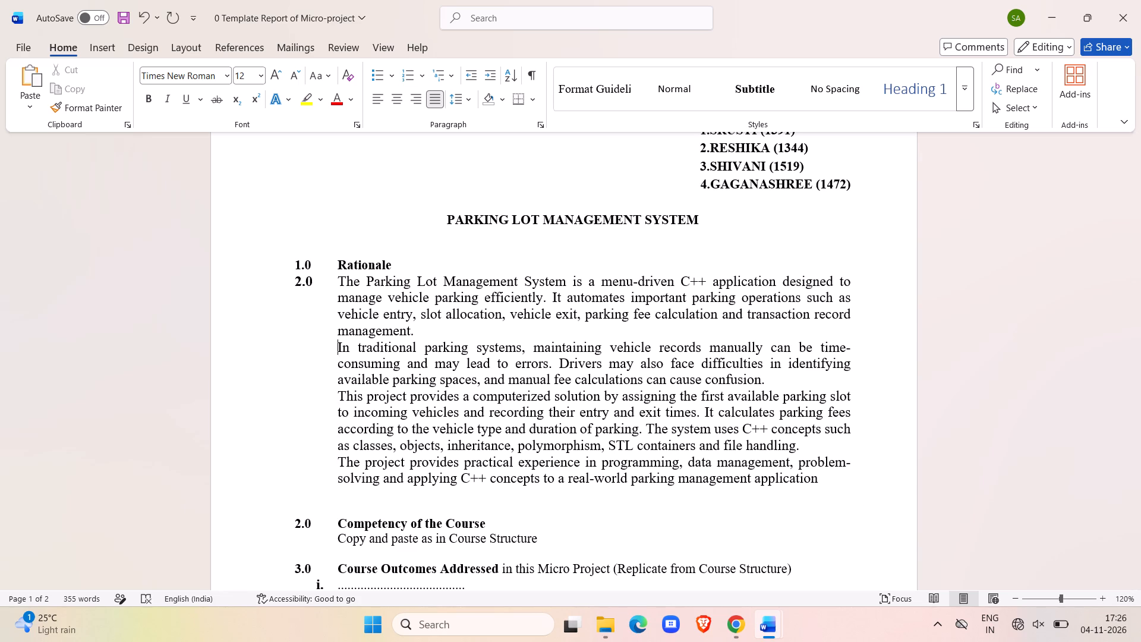
pyautogui.press('Up')
pyautogui.press('Up')
pyautogui.press('Up')
pyautogui.press('Up')
pyautogui.press('BackSpace')
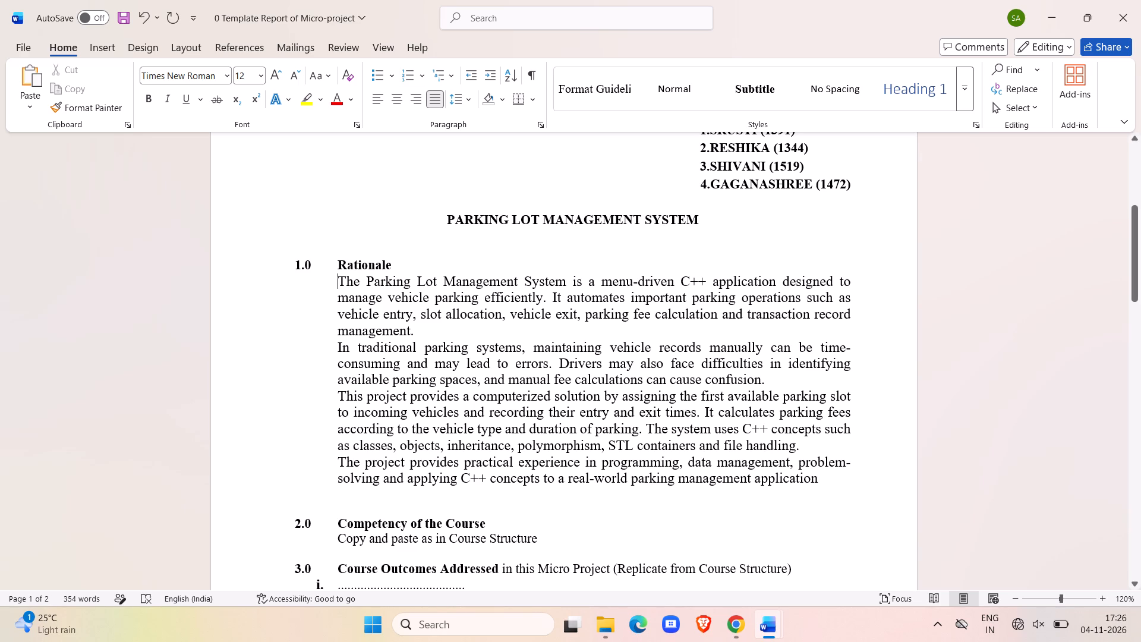
# Delete the placeholder "Copy and paste as in Course Structure" under the template's 2.0 Competency of the Course heading.
pyautogui.scroll(-1, 509, 496)
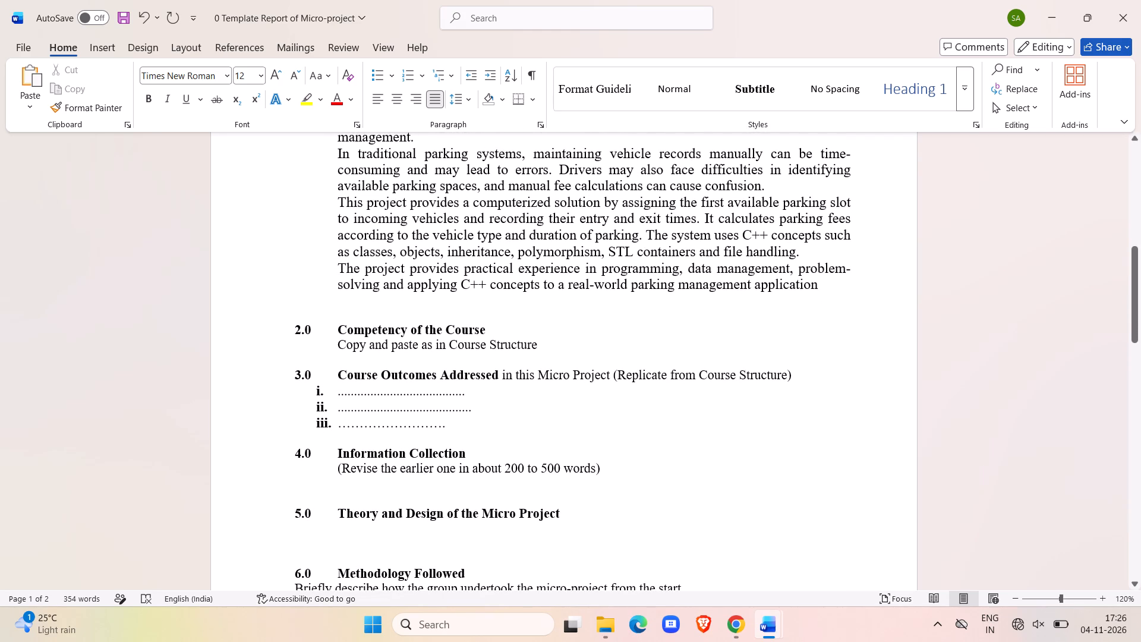
pyautogui.moveTo(336, 347); pyautogui.dragTo(478, 341)
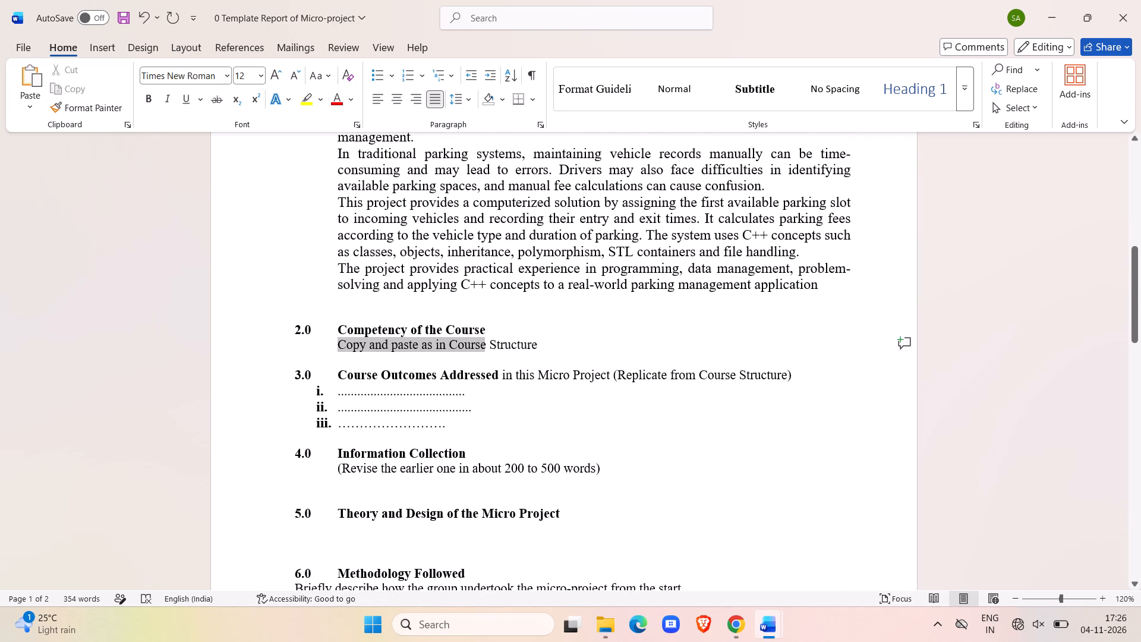
pyautogui.moveTo(478, 341); pyautogui.dragTo(535, 343)
pyautogui.press('BackSpace')
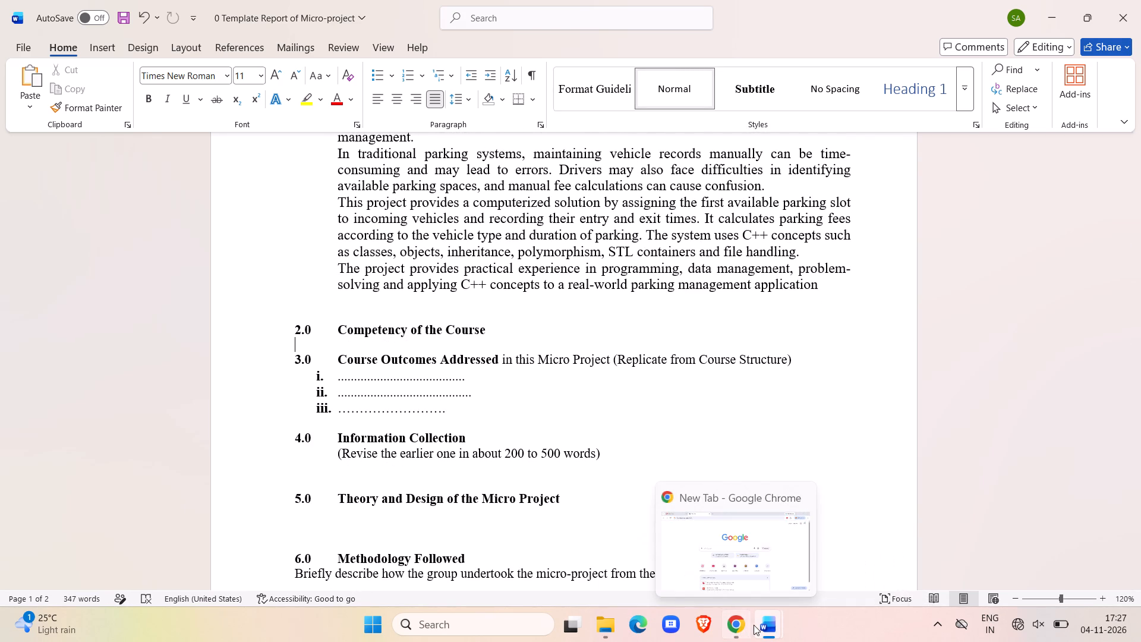
# Copy the Competency of the Course text, including its eight-item numbered list, from the existing parking lot report.
pyautogui.click(818, 567)
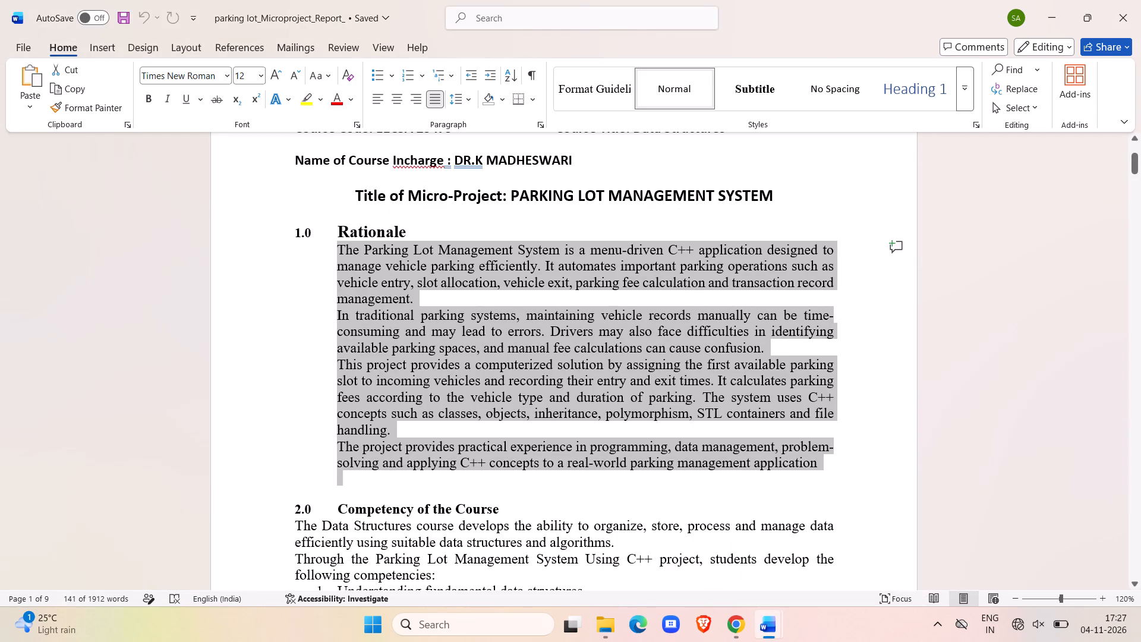
pyautogui.scroll(-2, 553, 500)
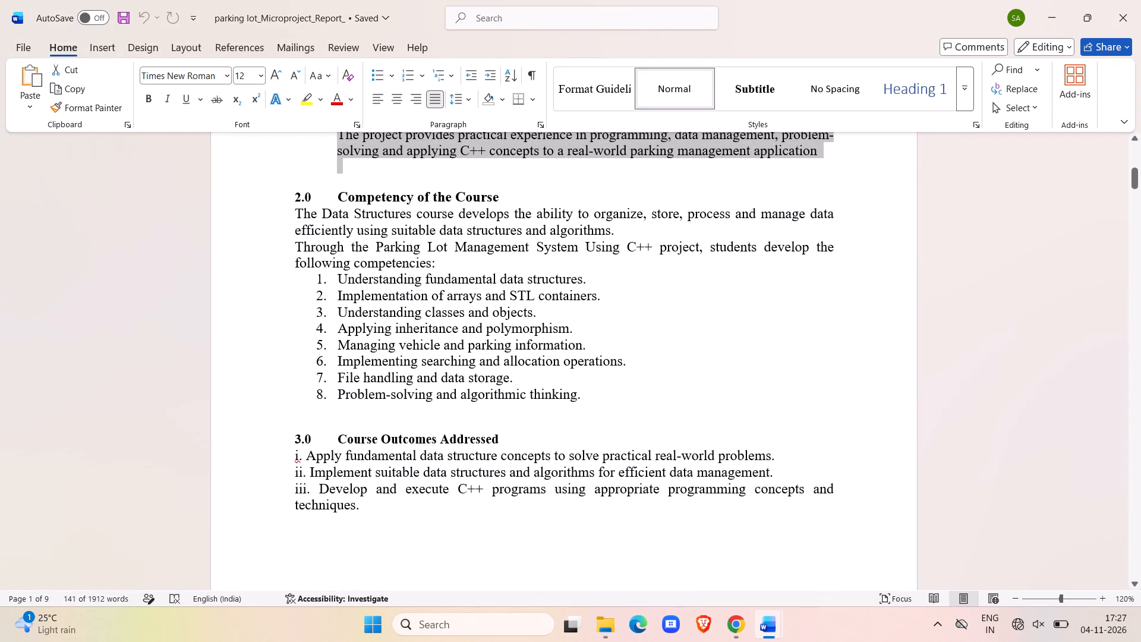
pyautogui.moveTo(295, 212); pyautogui.dragTo(601, 412)
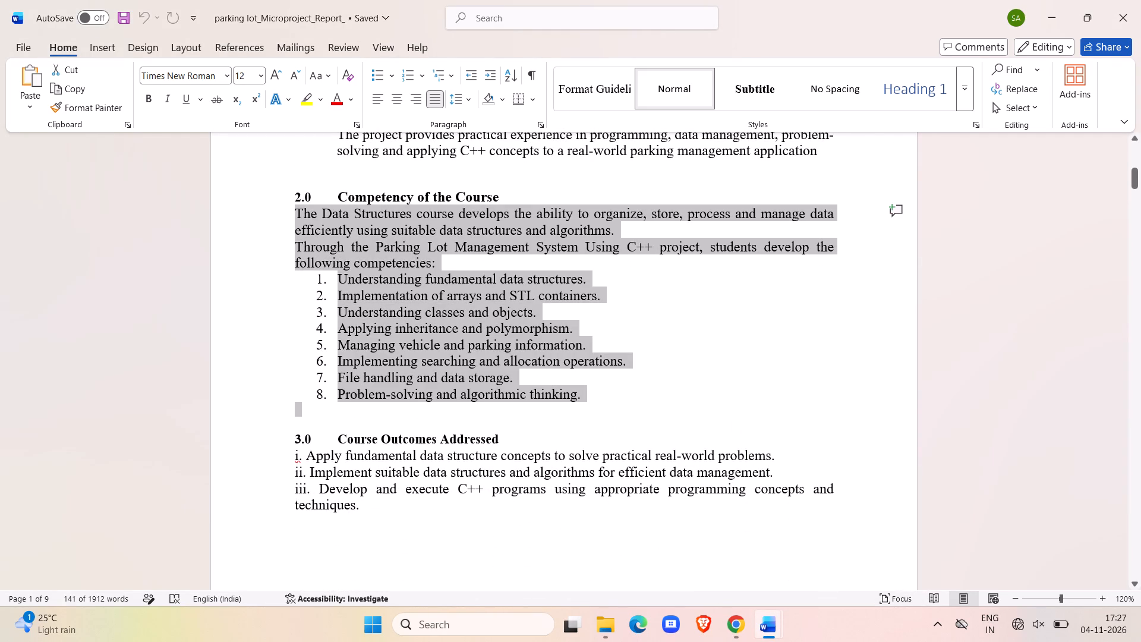
pyautogui.moveTo(601, 412); pyautogui.dragTo(600, 410)
pyautogui.hotkey('ctrl', 'c')
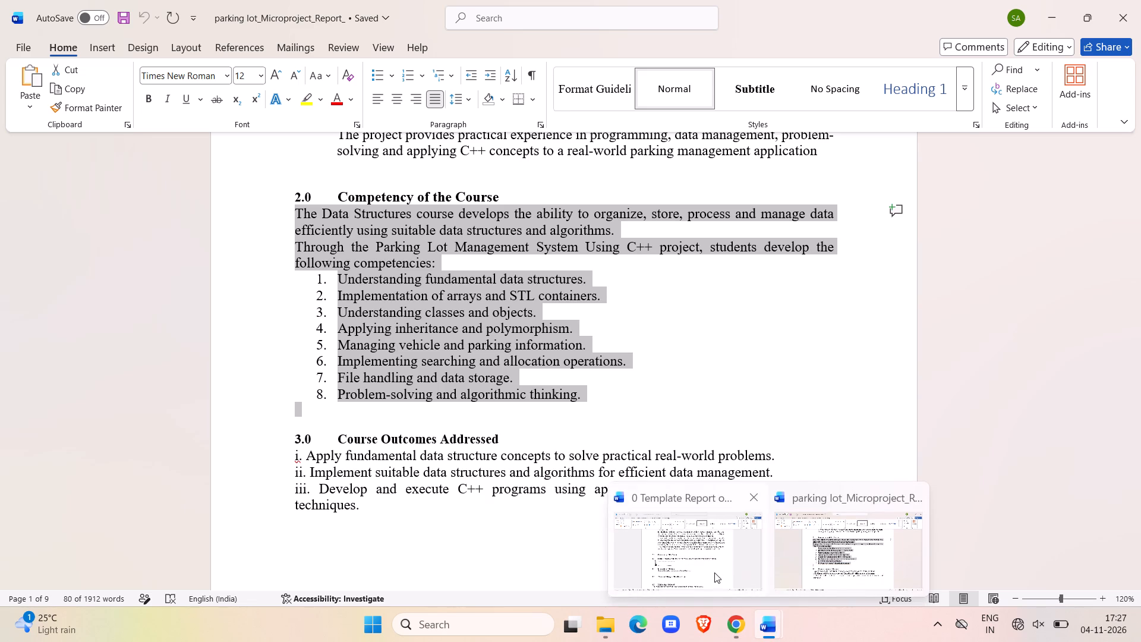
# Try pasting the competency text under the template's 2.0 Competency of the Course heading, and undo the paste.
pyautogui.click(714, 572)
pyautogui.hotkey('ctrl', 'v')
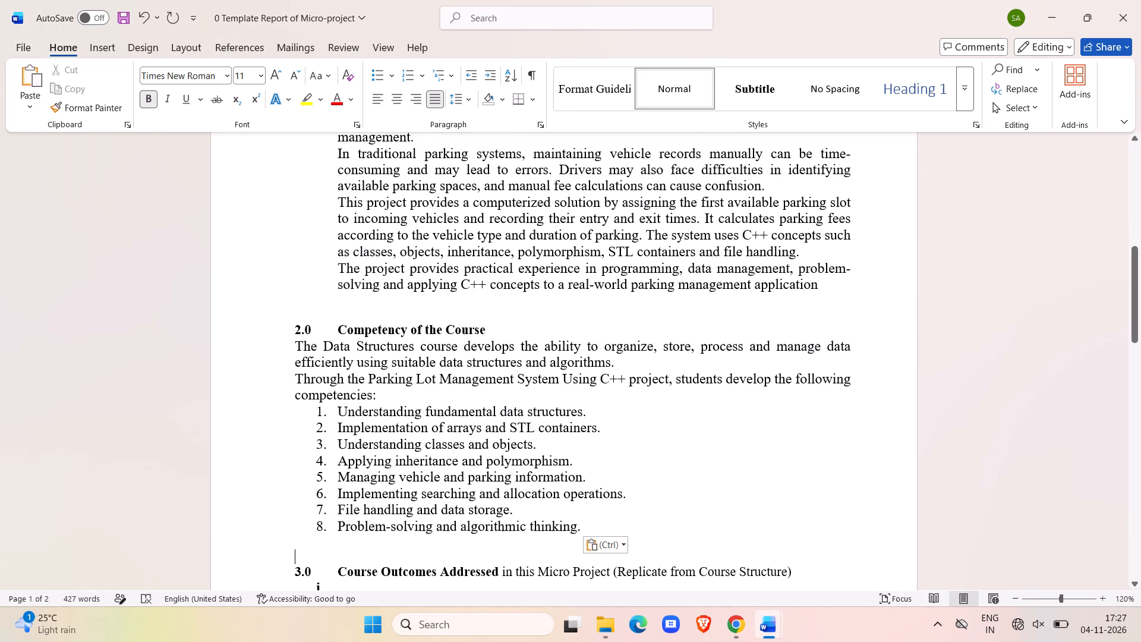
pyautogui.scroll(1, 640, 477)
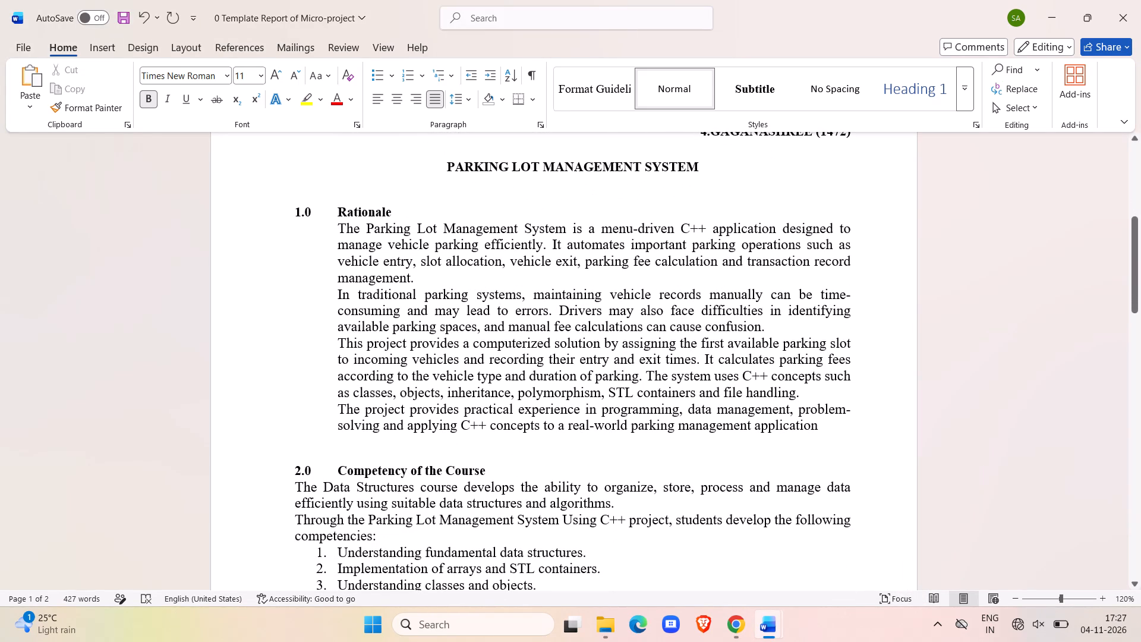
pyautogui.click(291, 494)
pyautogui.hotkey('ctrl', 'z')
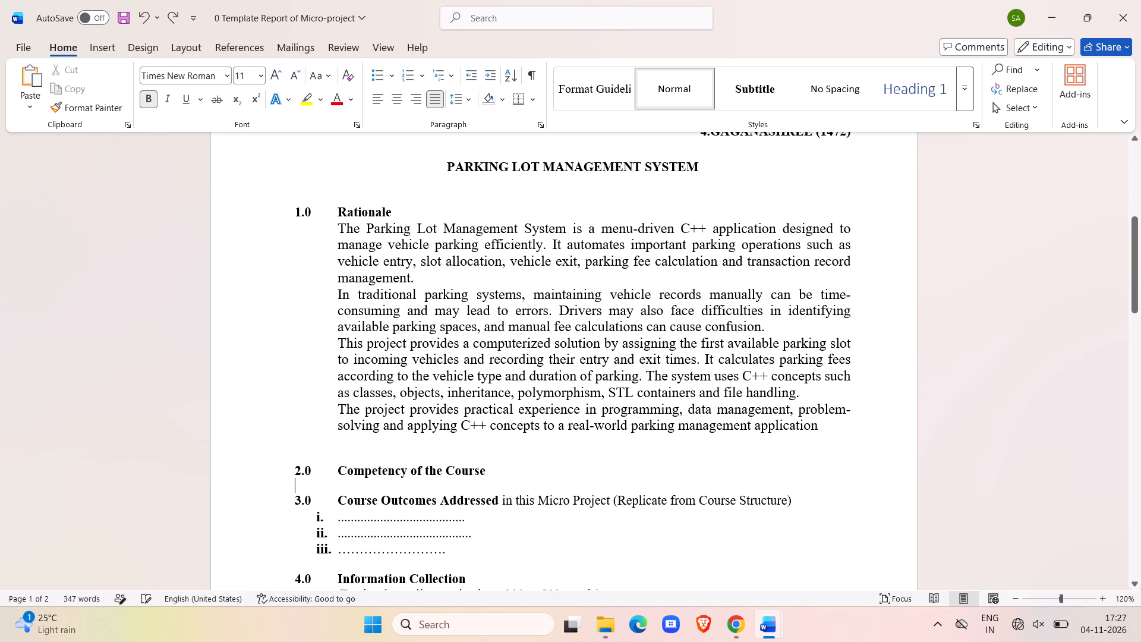
# Paste the copied competency text under the 2.0 Competency of the Course heading, starting its first line beneath the heading words.
pyautogui.click(335, 228)
pyautogui.click(342, 483)
pyautogui.press('space')
pyautogui.press('space')
pyautogui.press('space')
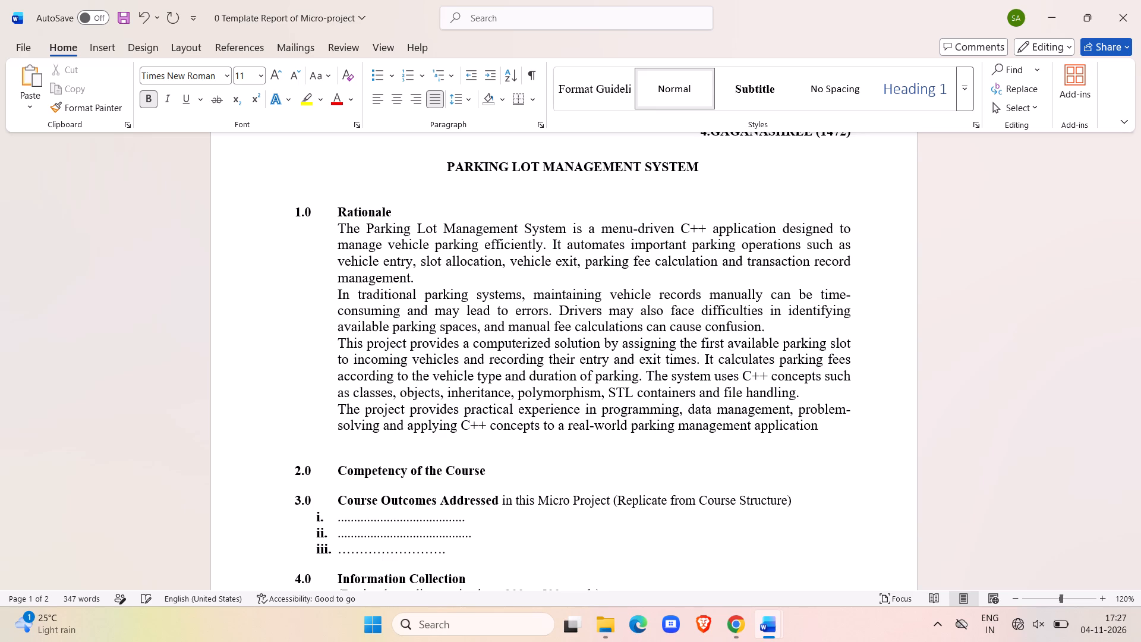
pyautogui.press('space')
pyautogui.press('space')
pyautogui.press('BackSpace')
pyautogui.press('BackSpace')
pyautogui.press('BackSpace')
pyautogui.press('BackSpace')
pyautogui.press('BackSpace')
pyautogui.press('BackSpace')
pyautogui.press('BackSpace')
pyautogui.press('BackSpace')
pyautogui.press('BackSpace')
pyautogui.hotkey('ctrl', 'v')
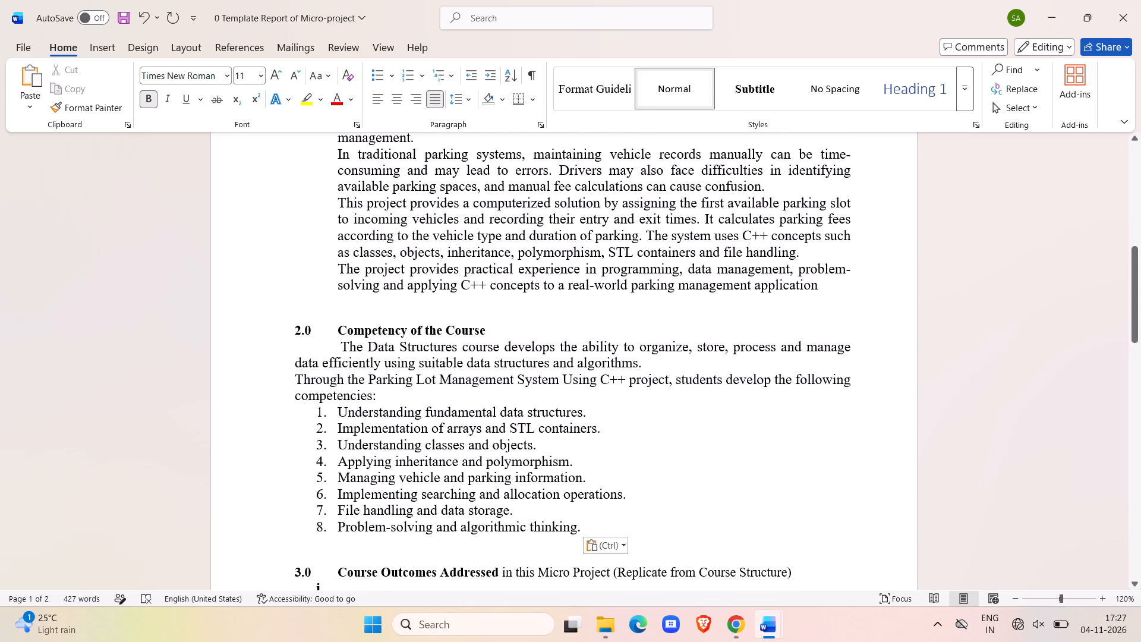
# Try to indent the second line of the first competency paragraph by adding spaces before "data efficiently".
pyautogui.click(296, 372)
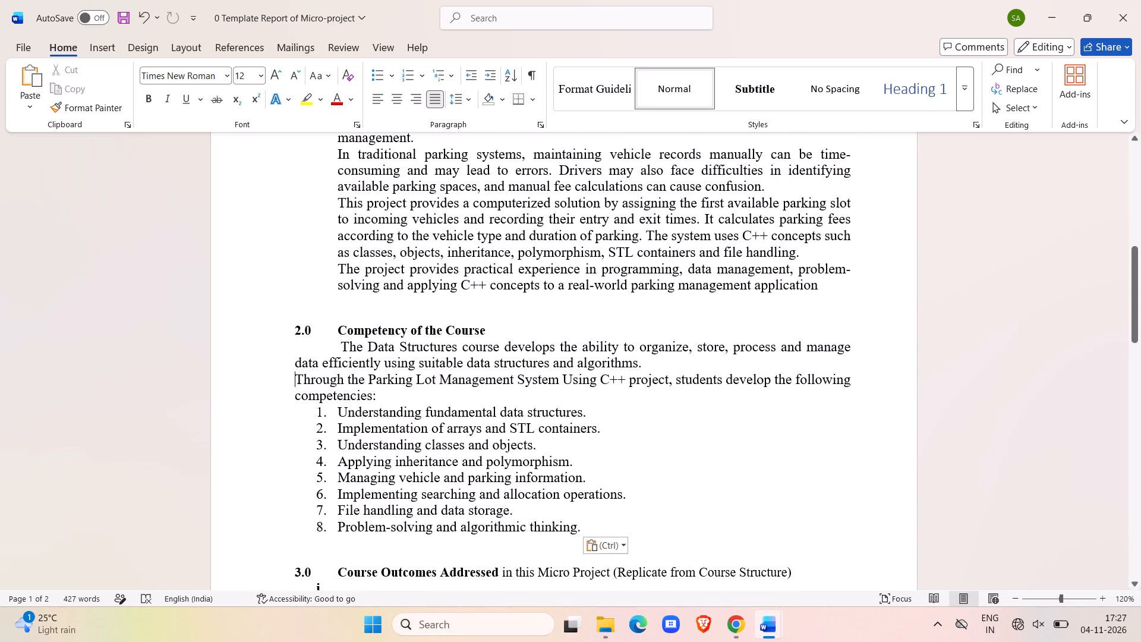
pyautogui.click(295, 361)
pyautogui.press('space')
pyautogui.press('space')
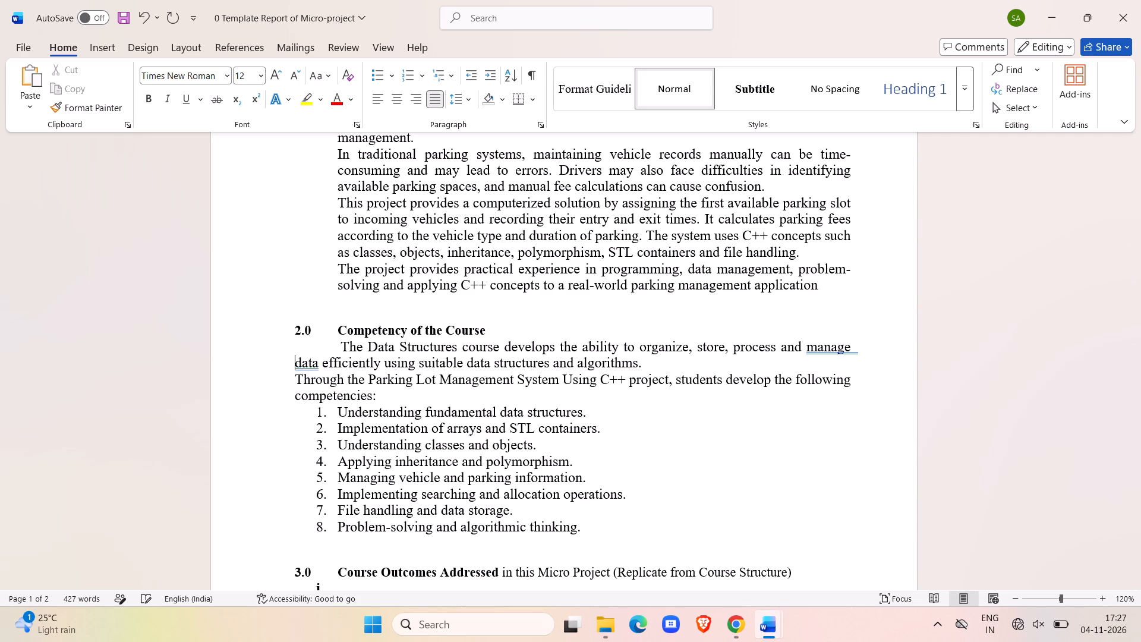
pyautogui.press('space')
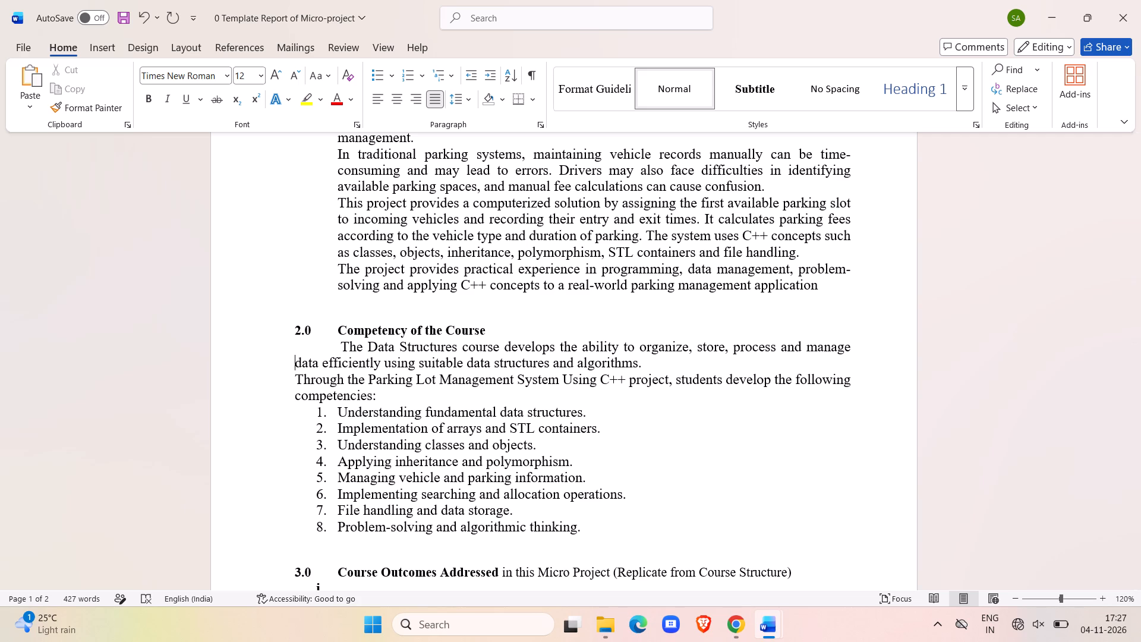
pyautogui.click(295, 361)
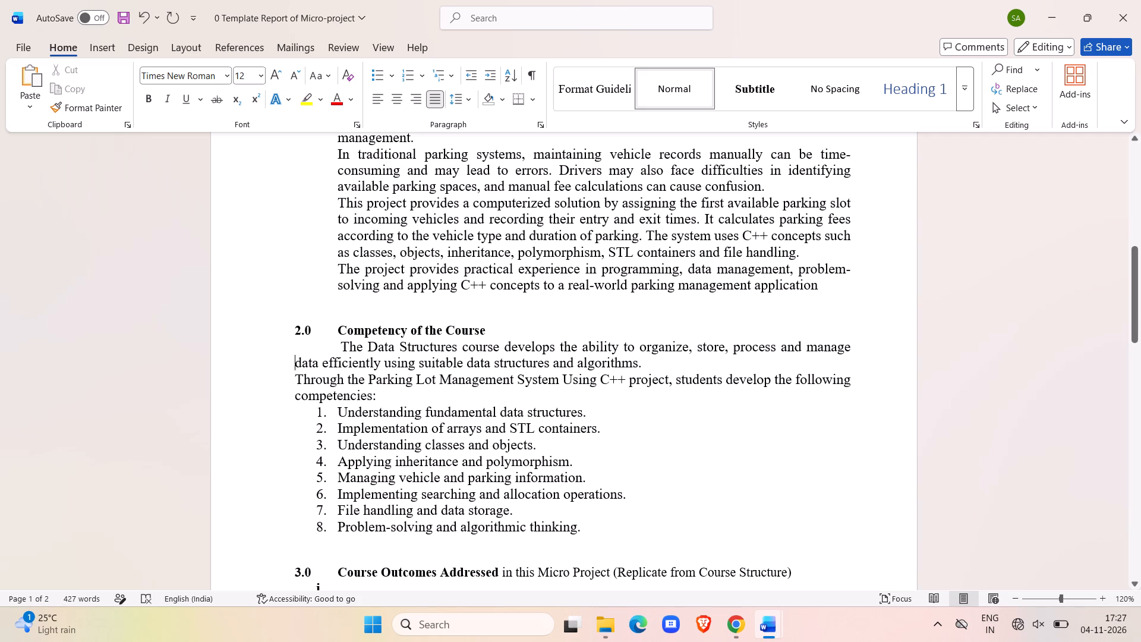
pyautogui.press('space')
pyautogui.press('space')
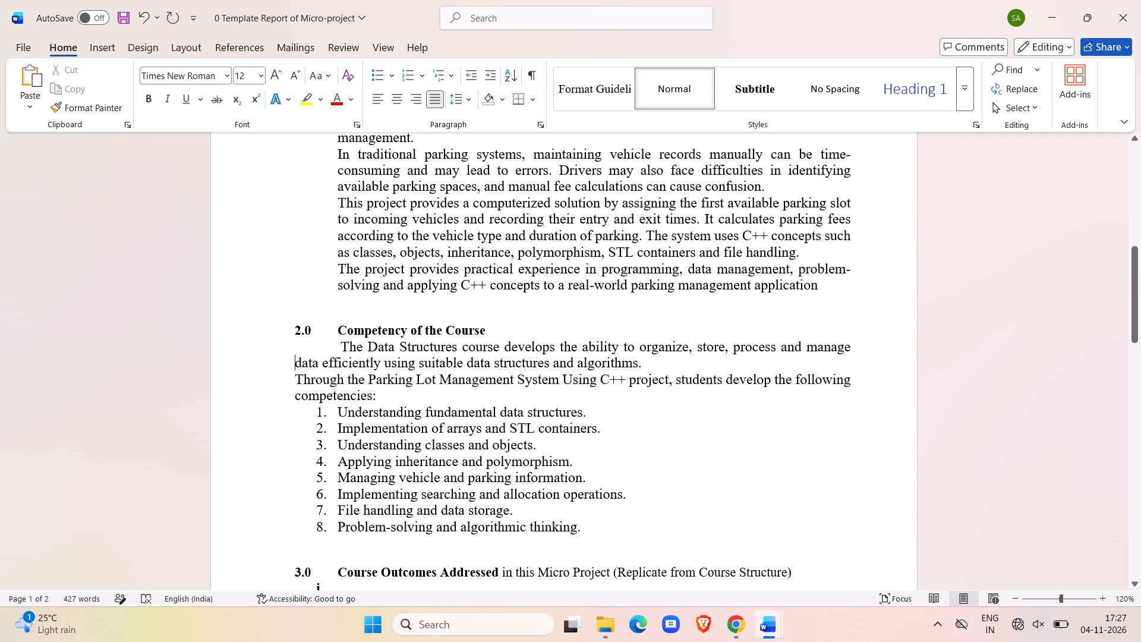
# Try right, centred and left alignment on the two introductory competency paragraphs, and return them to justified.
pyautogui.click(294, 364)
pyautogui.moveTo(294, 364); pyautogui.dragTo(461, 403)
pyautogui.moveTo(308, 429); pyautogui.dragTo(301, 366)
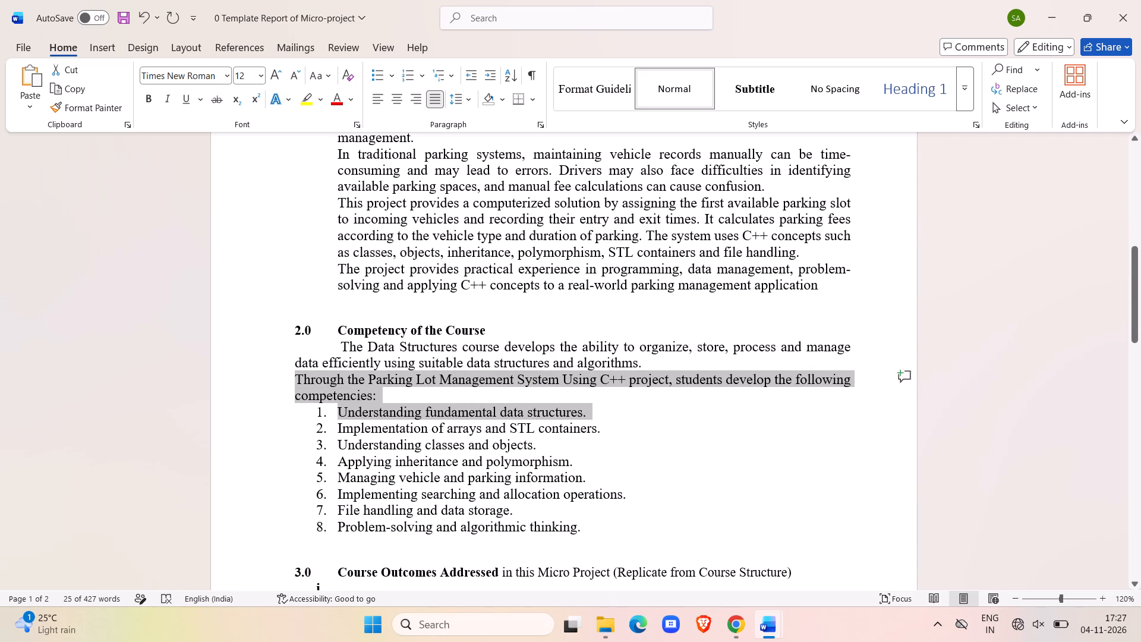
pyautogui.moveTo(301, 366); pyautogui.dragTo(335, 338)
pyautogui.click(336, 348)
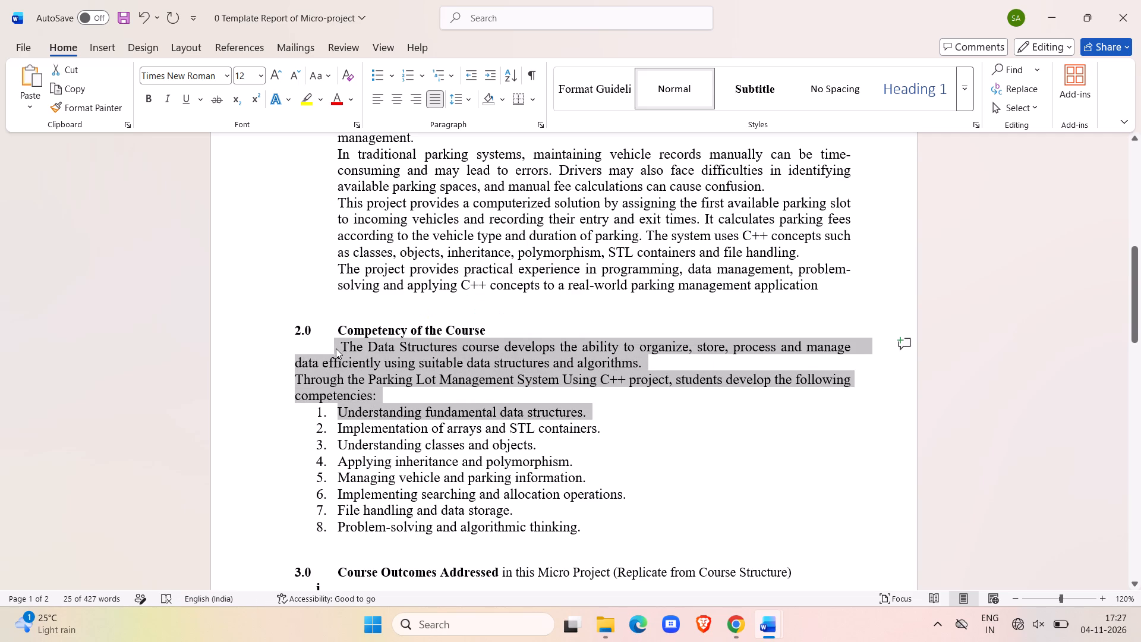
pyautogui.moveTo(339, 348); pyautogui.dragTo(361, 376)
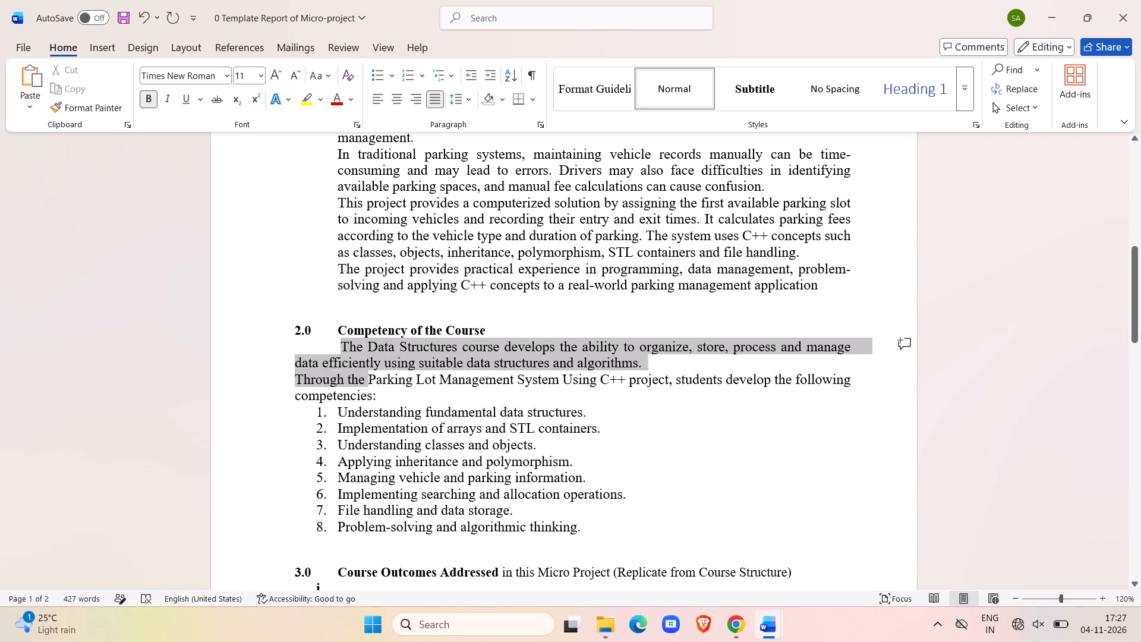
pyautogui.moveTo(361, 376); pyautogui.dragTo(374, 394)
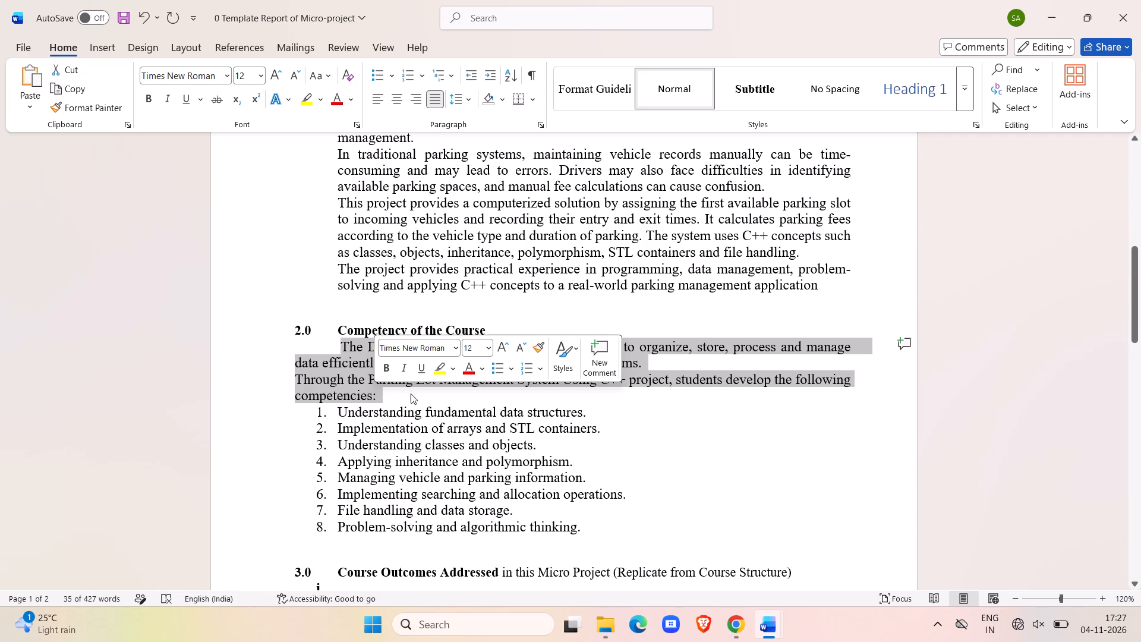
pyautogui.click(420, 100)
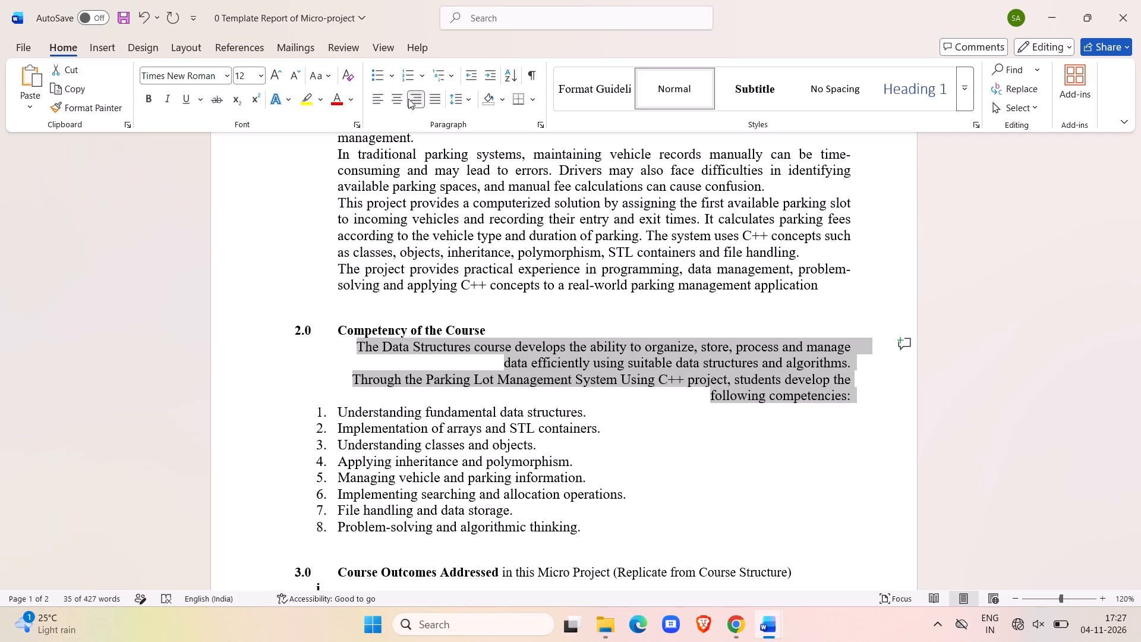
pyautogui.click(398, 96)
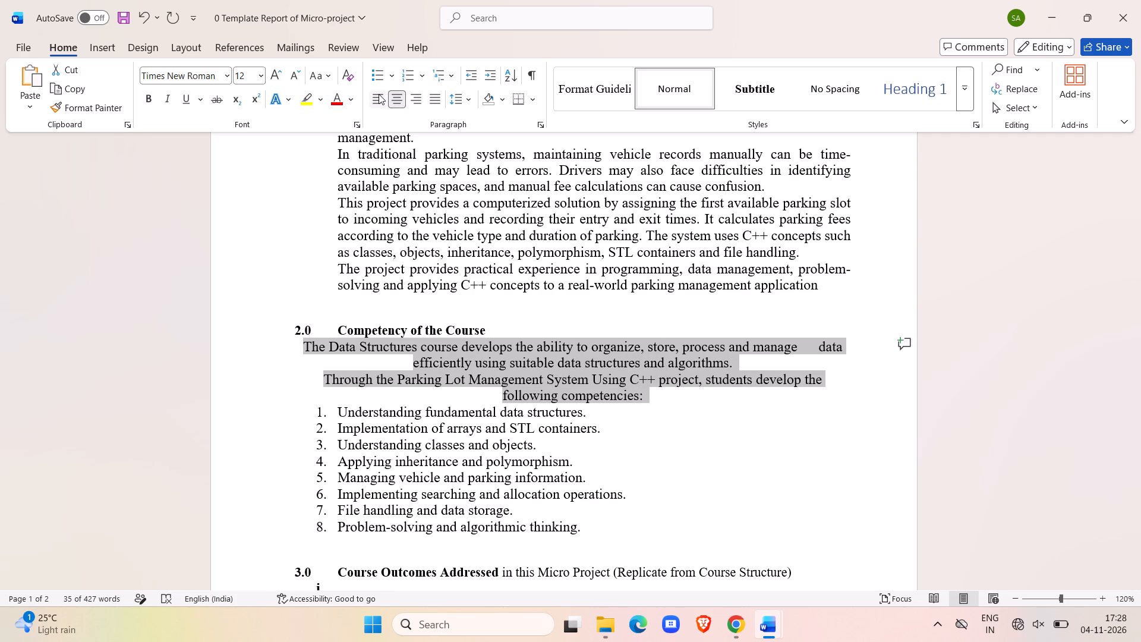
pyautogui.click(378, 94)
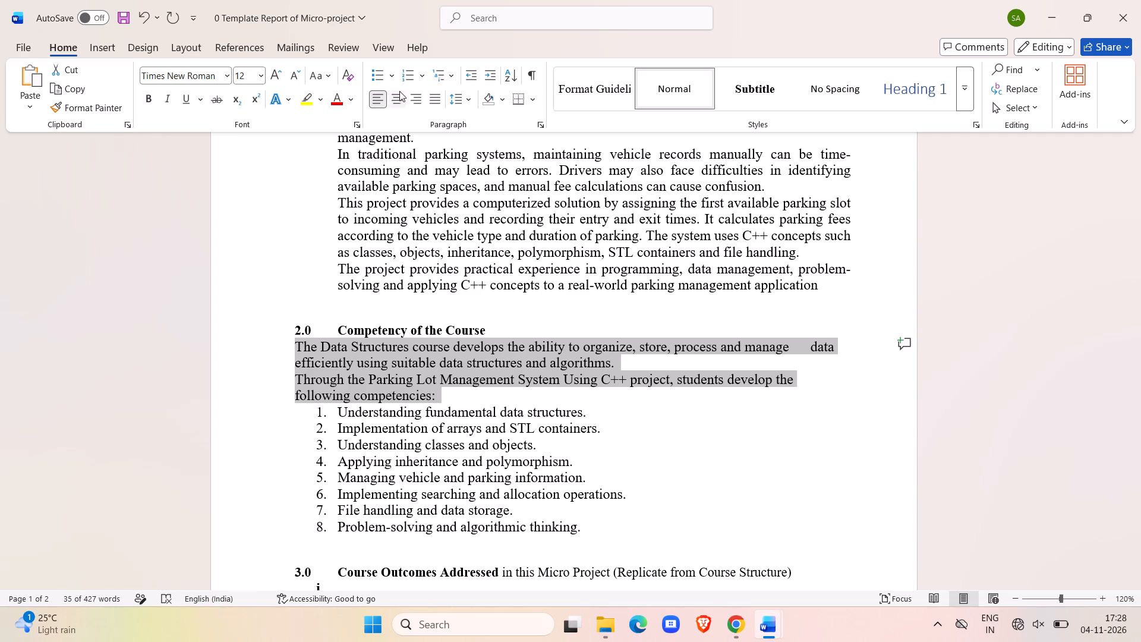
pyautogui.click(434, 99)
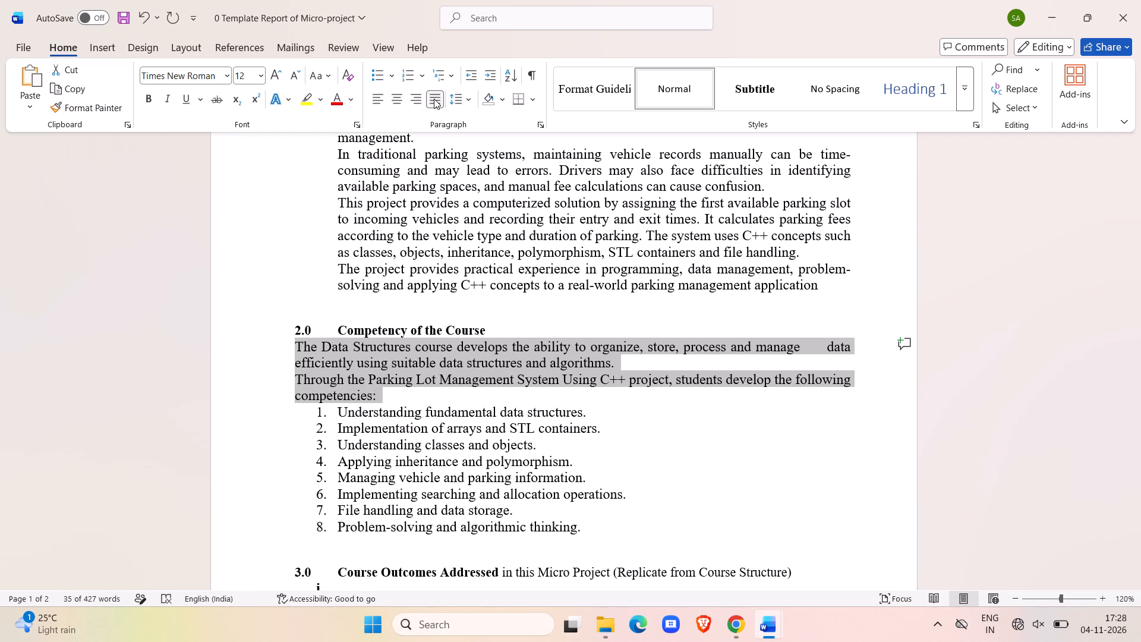
# Increase the indent of the two introductory competency paragraphs by one level to line up with the heading words.
pyautogui.click(486, 75)
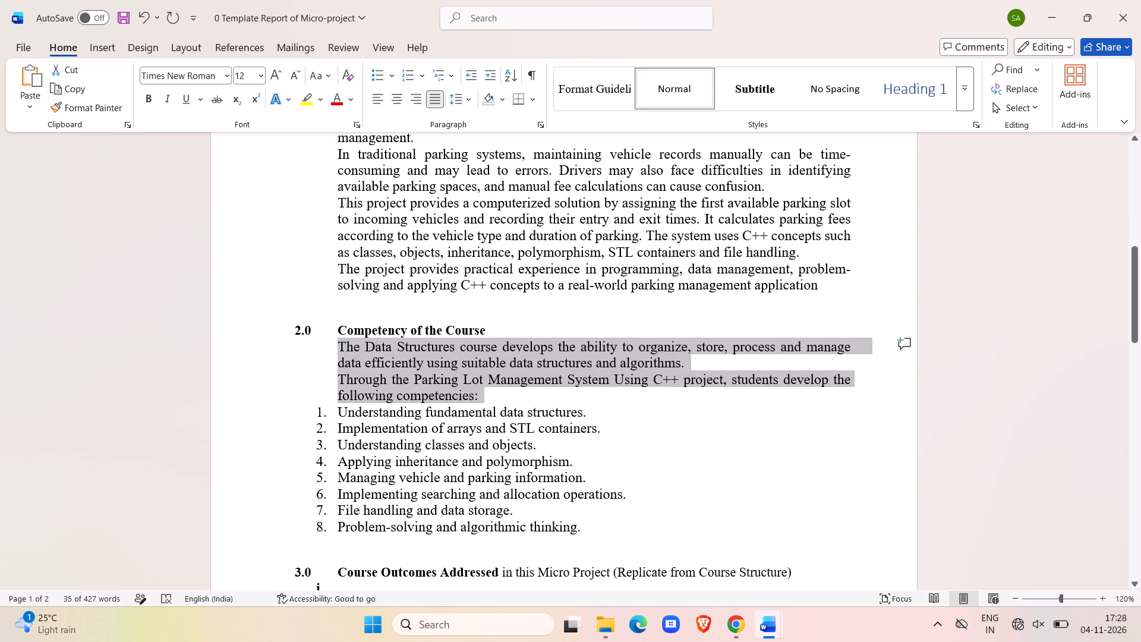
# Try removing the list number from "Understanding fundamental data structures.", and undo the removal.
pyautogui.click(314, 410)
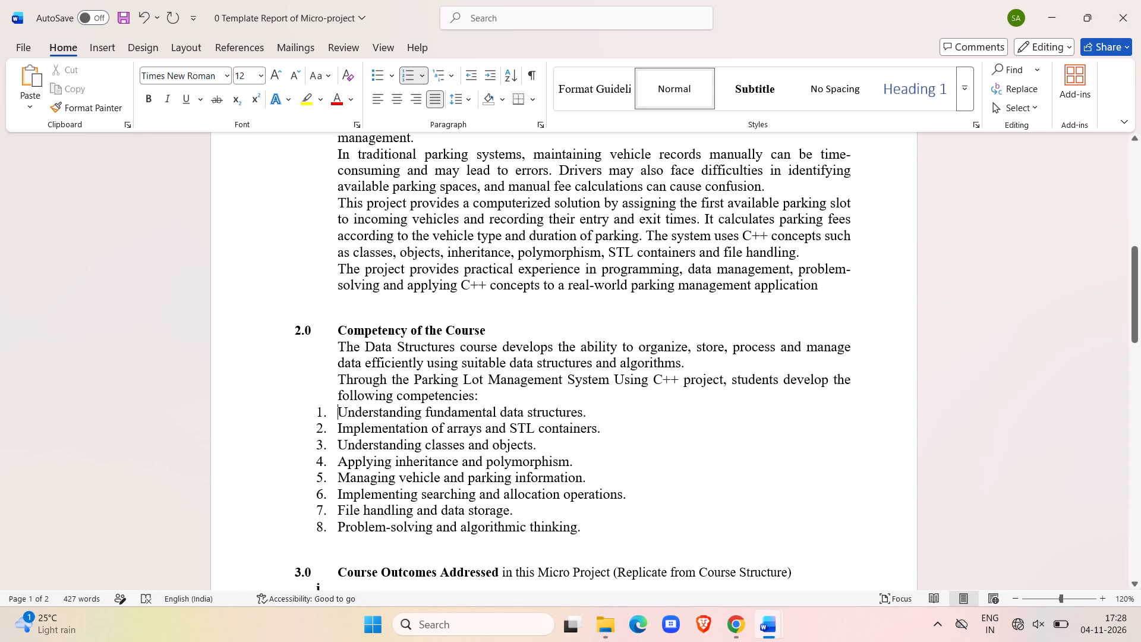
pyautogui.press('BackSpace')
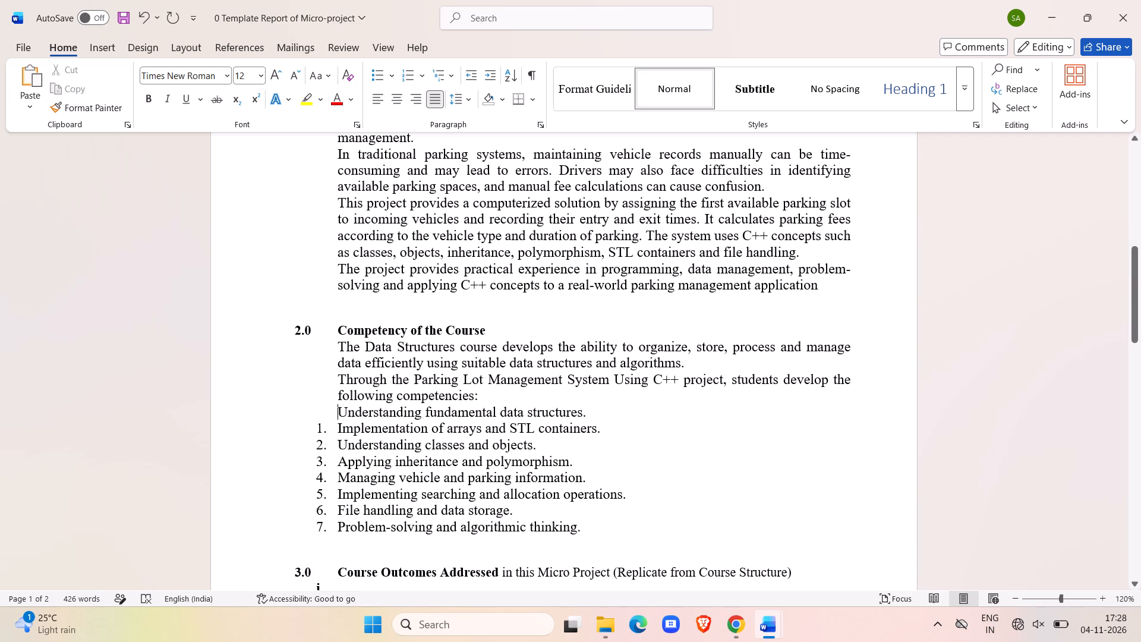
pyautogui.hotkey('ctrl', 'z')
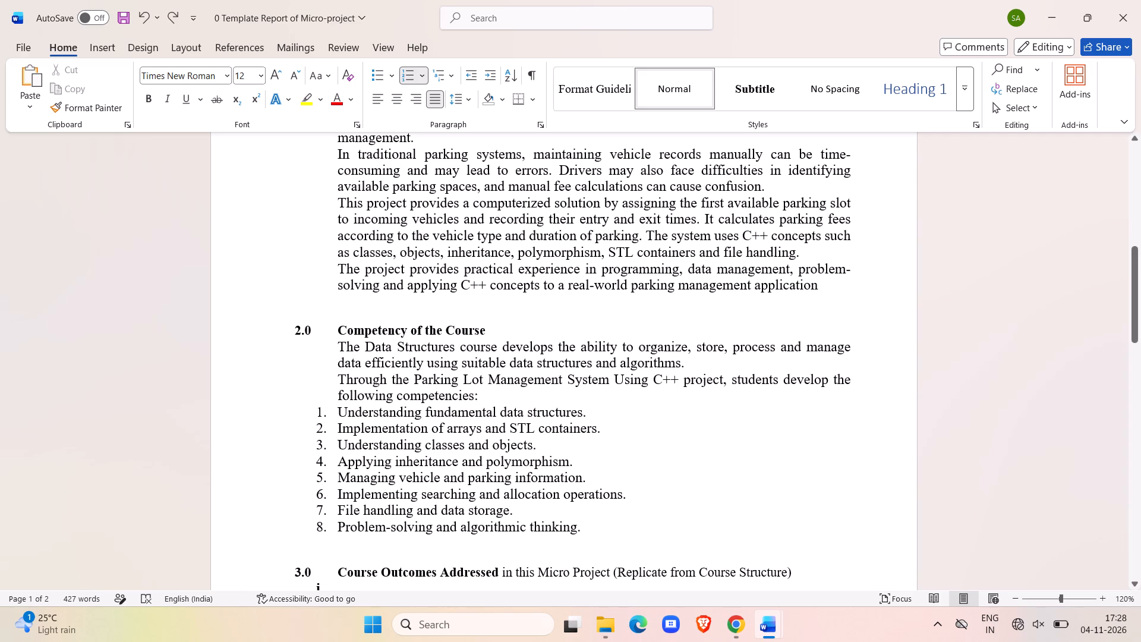
# Increase the indent of the whole eight-item competency list by one level.
pyautogui.moveTo(316, 410); pyautogui.dragTo(573, 531)
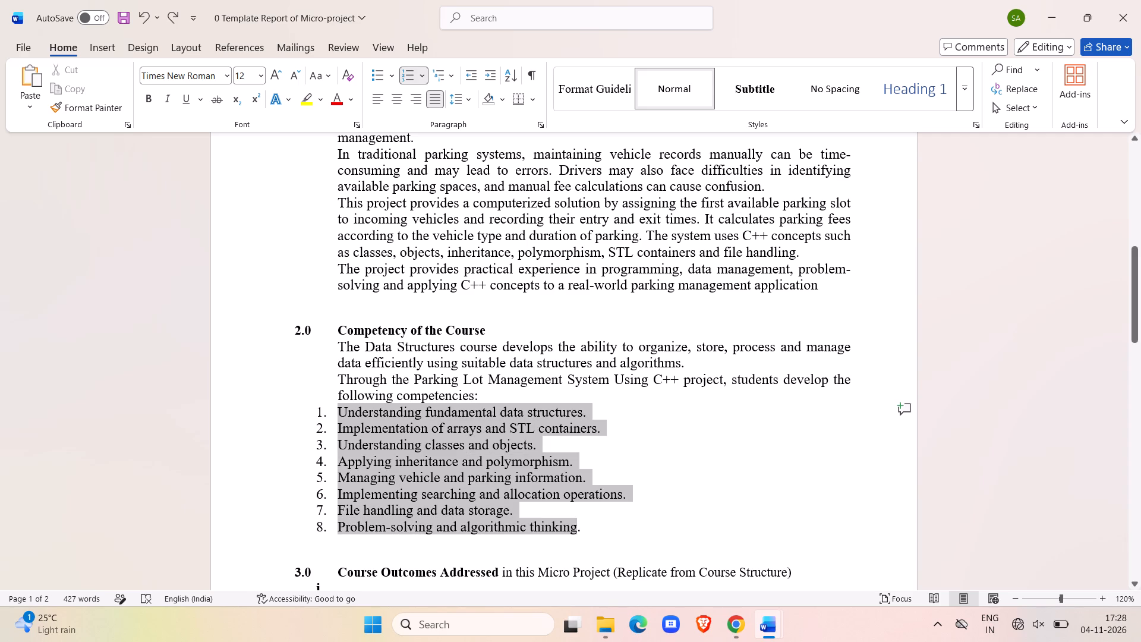
pyautogui.moveTo(573, 531); pyautogui.dragTo(582, 528)
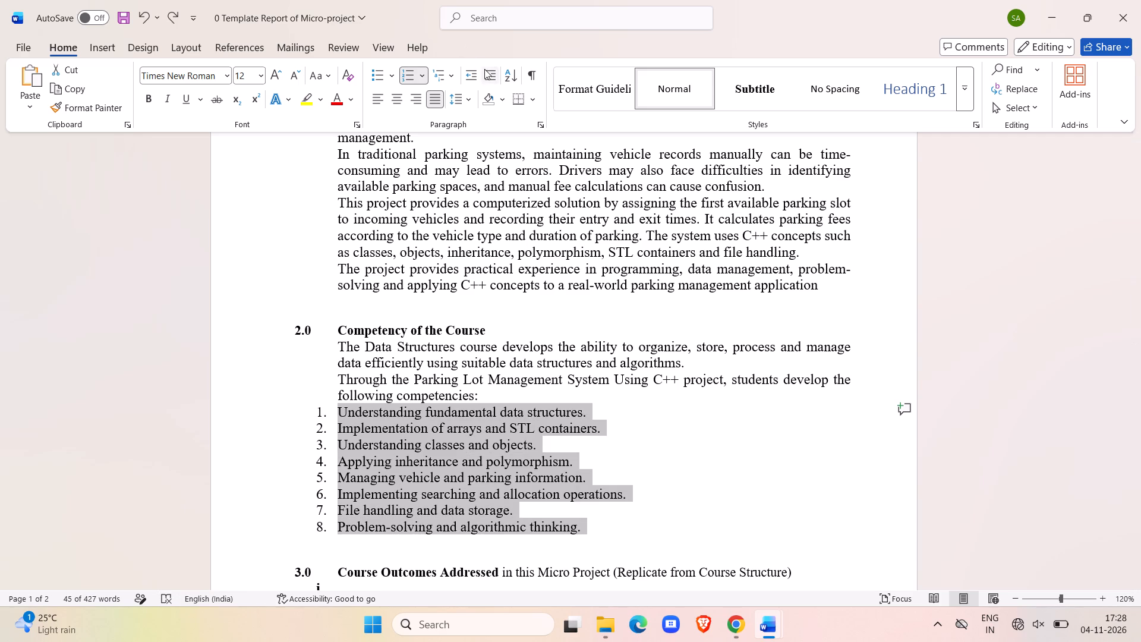
pyautogui.click(493, 70)
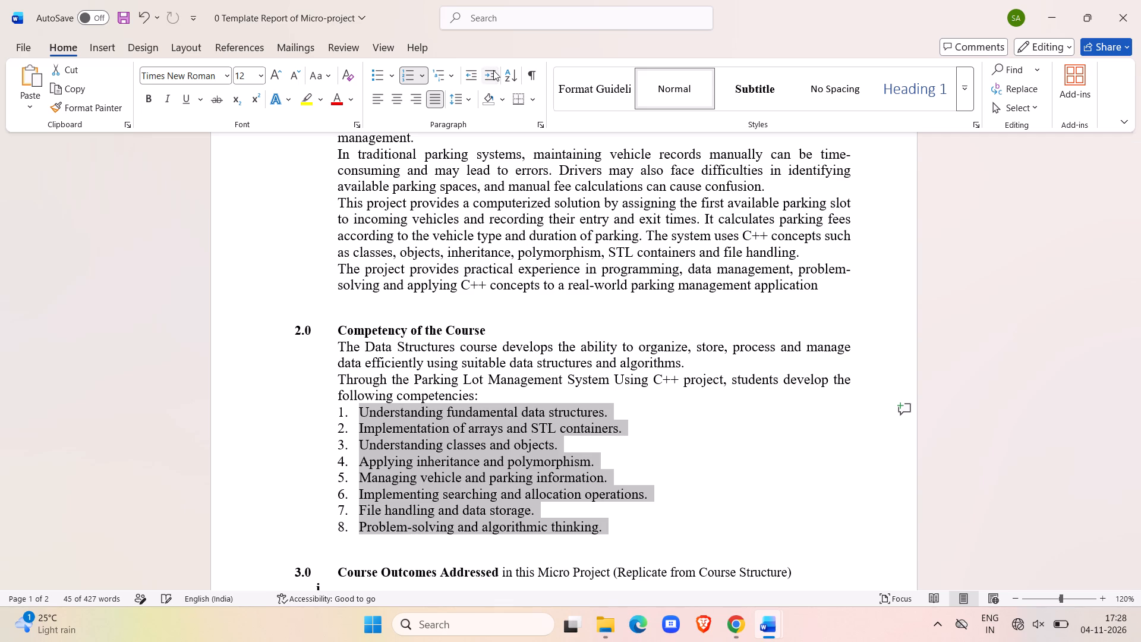
# Review the layout of the filled-in Rationale and Competency of the Course sections.
pyautogui.click(284, 385)
pyautogui.hscroll(1, 284, 385)
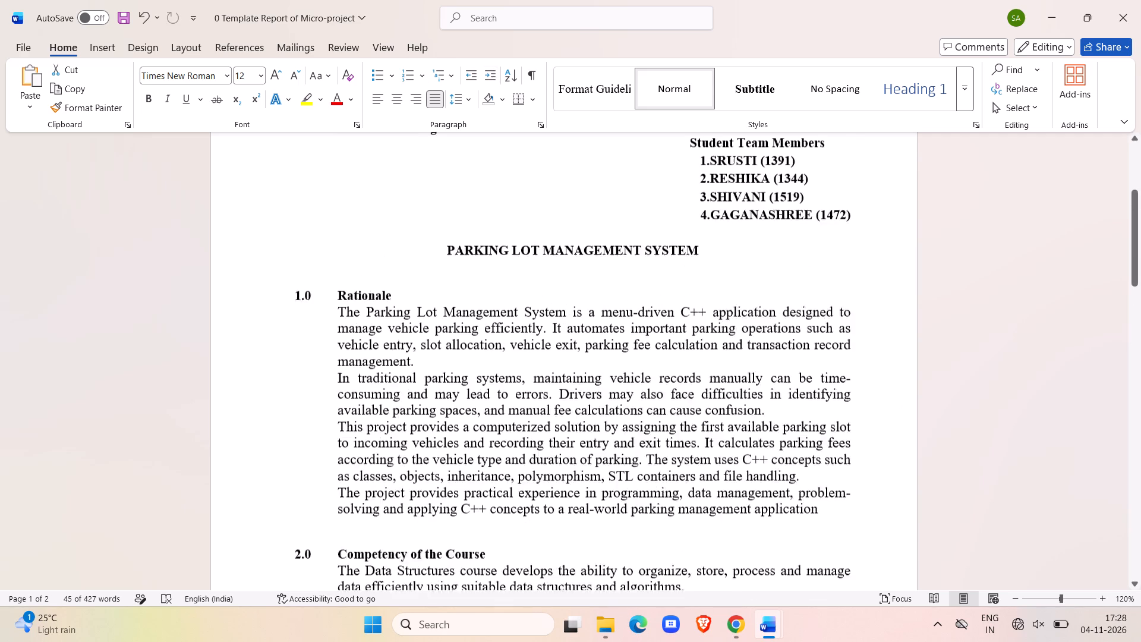
pyautogui.hscroll(1, 284, 385)
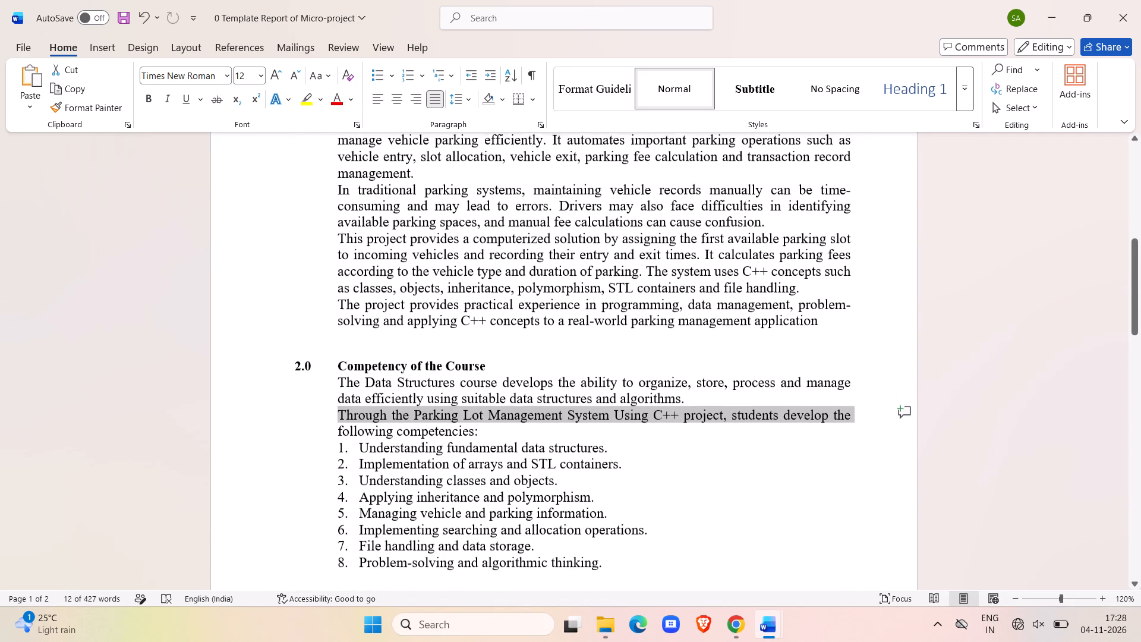
pyautogui.click(641, 534)
pyautogui.scroll(1, 925, 383)
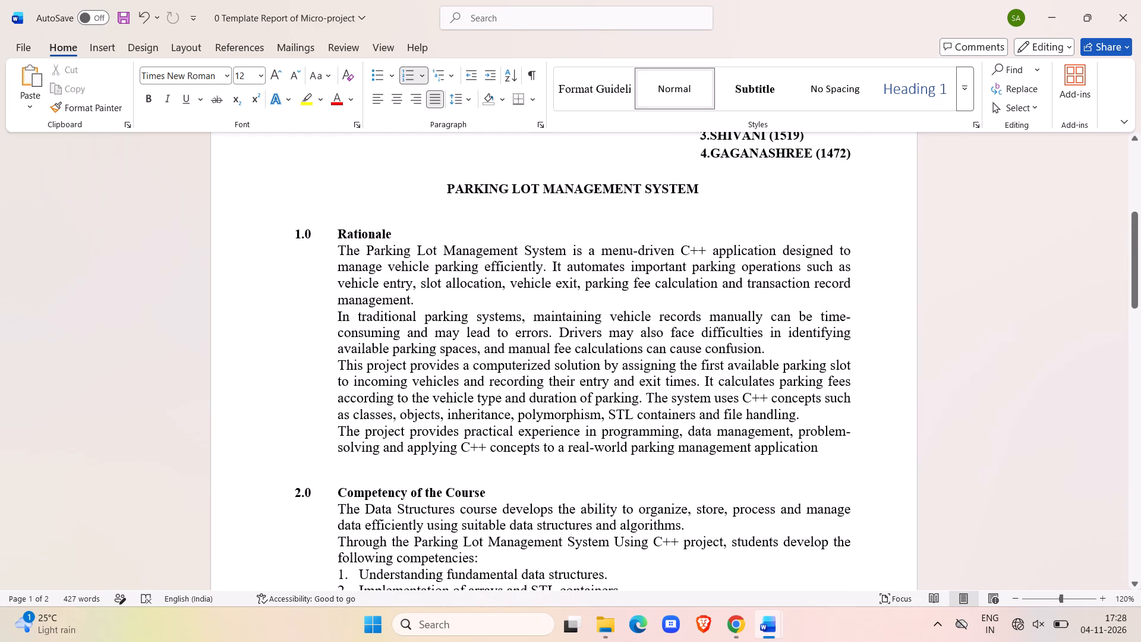
pyautogui.scroll(-4, 893, 438)
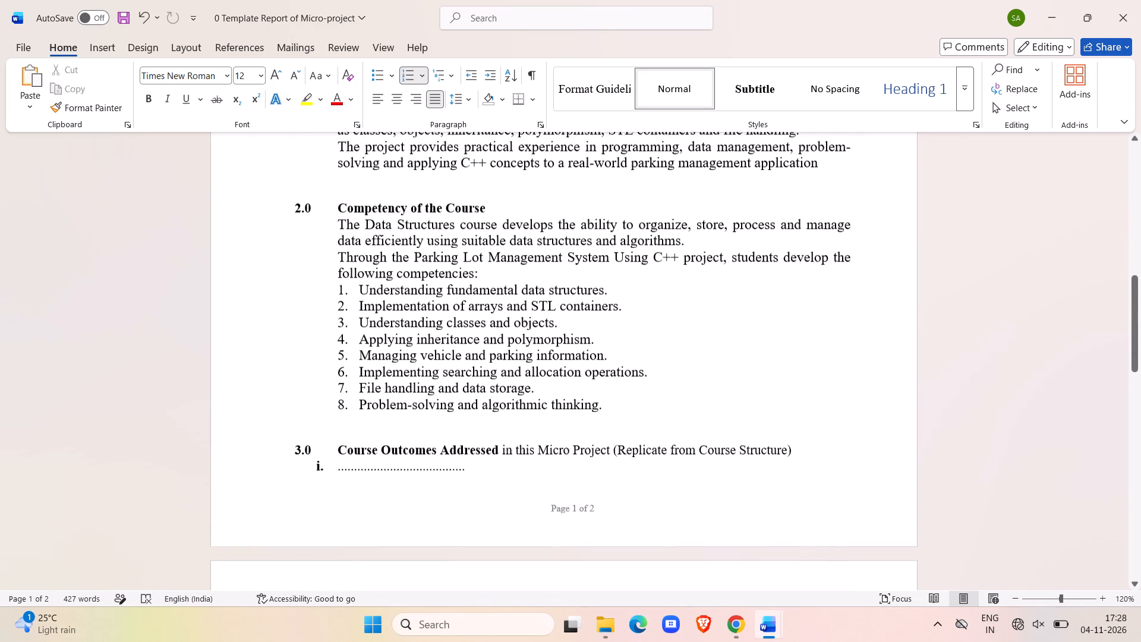
# Add two blank lines above the 3.0 Course Outcomes Addressed heading to push it onto the second page.
pyautogui.scroll(-1, 893, 438)
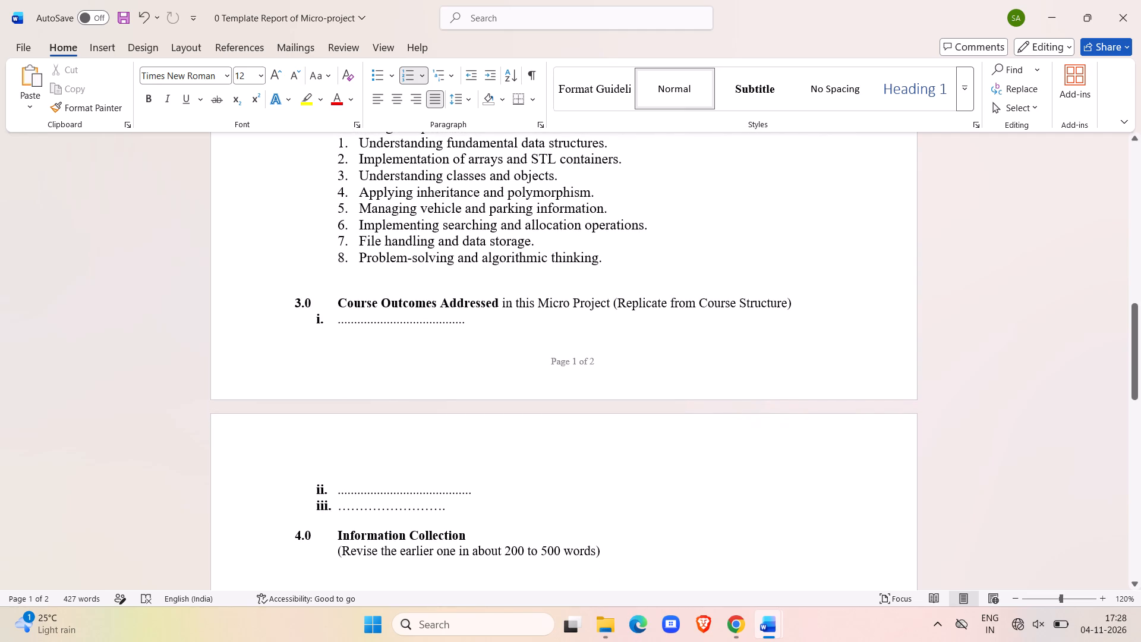
pyautogui.click(541, 286)
pyautogui.press('.')
pyautogui.press('BackSpace')
pyautogui.press('Return')
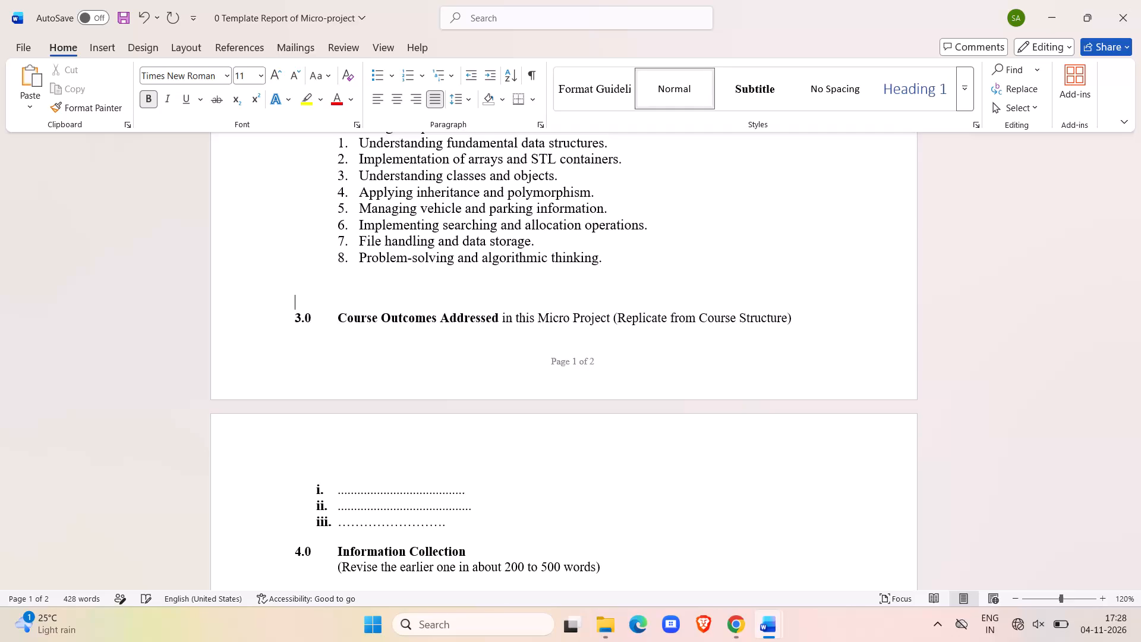
pyautogui.press('Return')
# Delete the three dotted placeholder items i to iii under the 3.0 Course Outcomes Addressed heading.
pyautogui.scroll(-1, 541, 286)
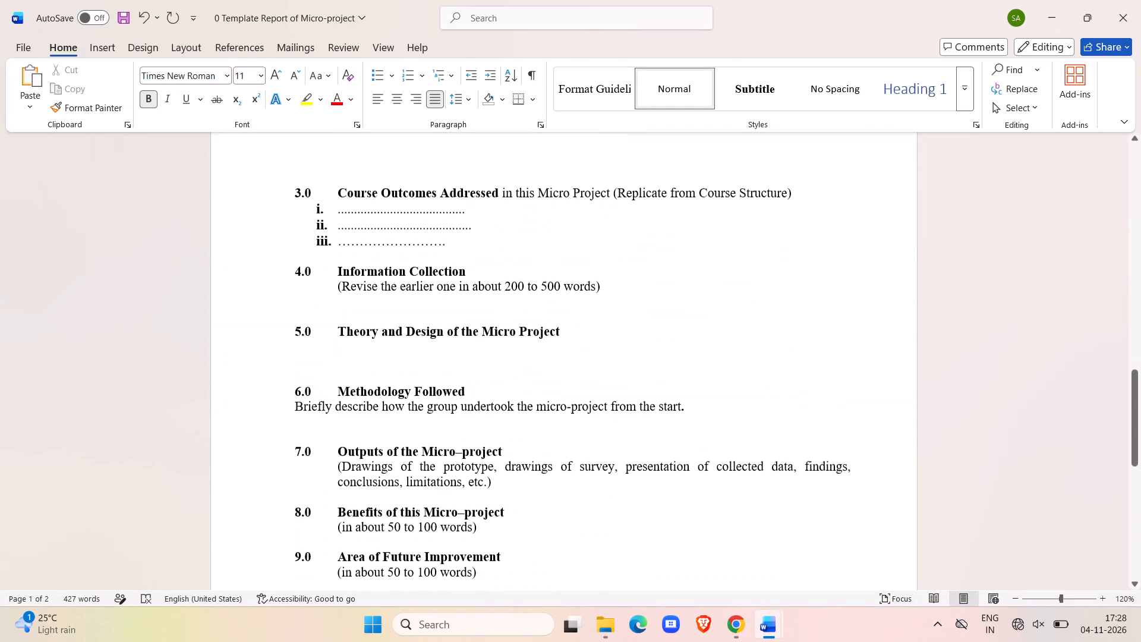
pyautogui.scroll(-1, 541, 286)
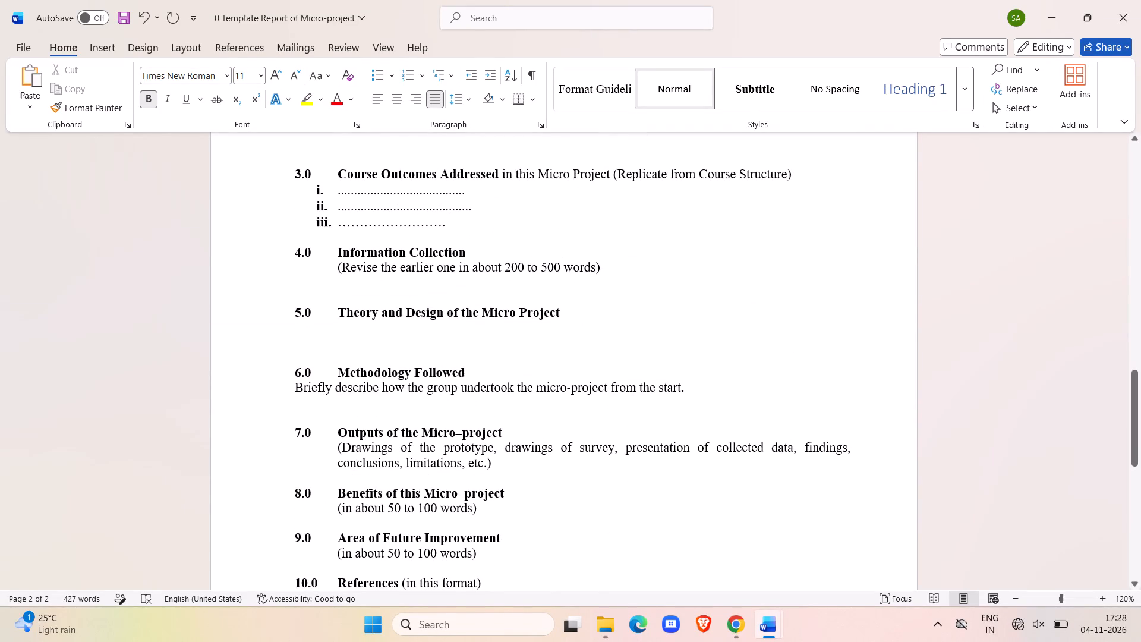
pyautogui.moveTo(314, 184); pyautogui.dragTo(452, 229)
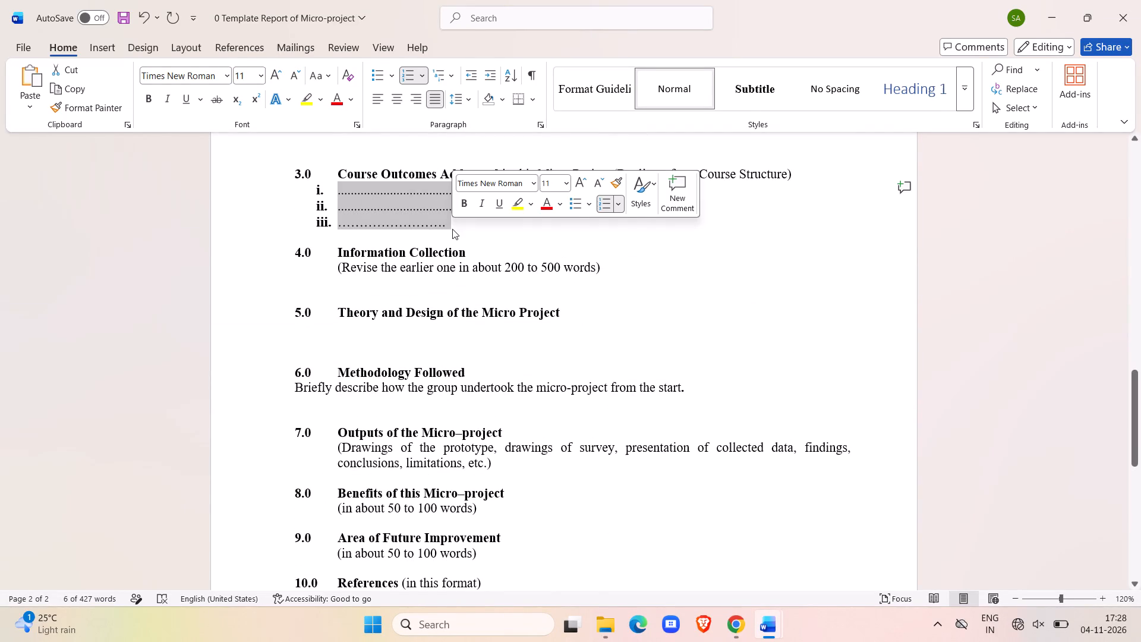
pyautogui.press('BackSpace')
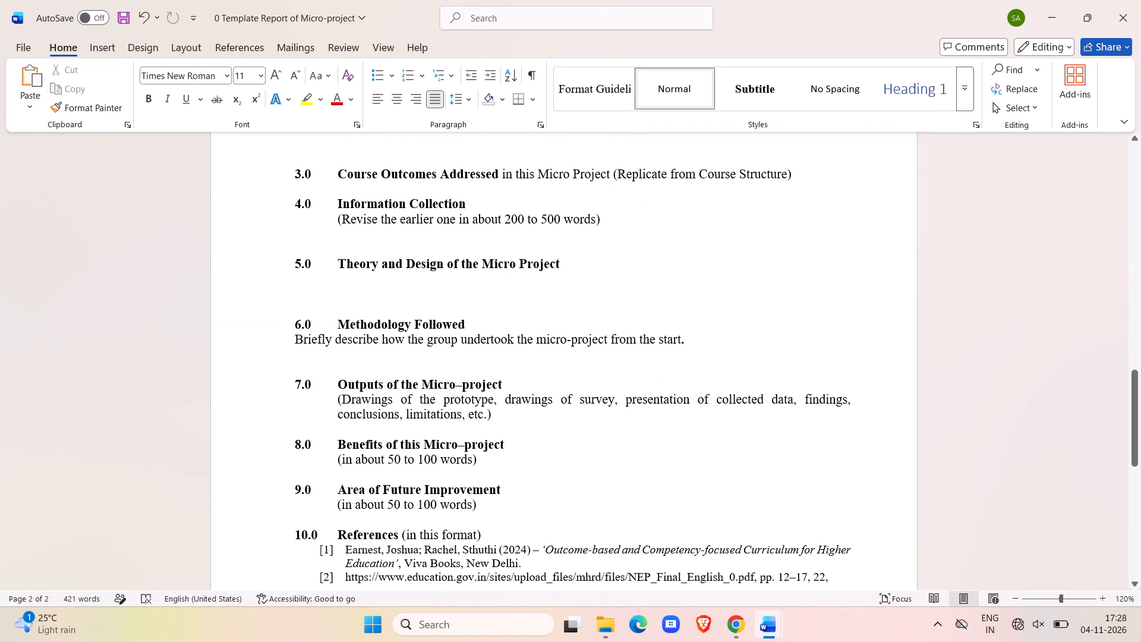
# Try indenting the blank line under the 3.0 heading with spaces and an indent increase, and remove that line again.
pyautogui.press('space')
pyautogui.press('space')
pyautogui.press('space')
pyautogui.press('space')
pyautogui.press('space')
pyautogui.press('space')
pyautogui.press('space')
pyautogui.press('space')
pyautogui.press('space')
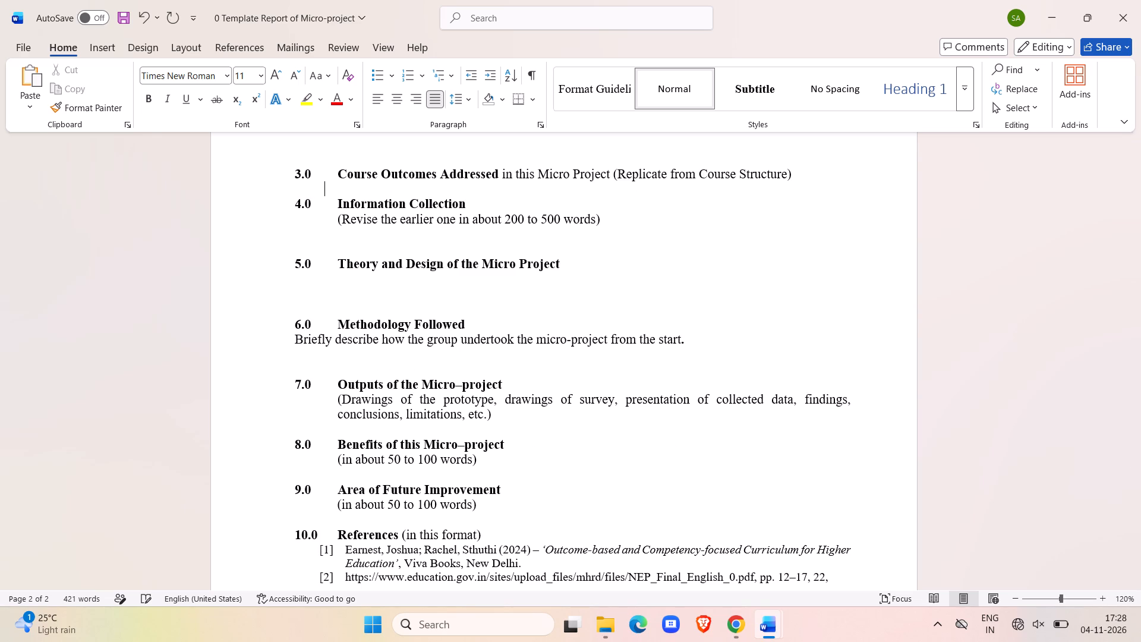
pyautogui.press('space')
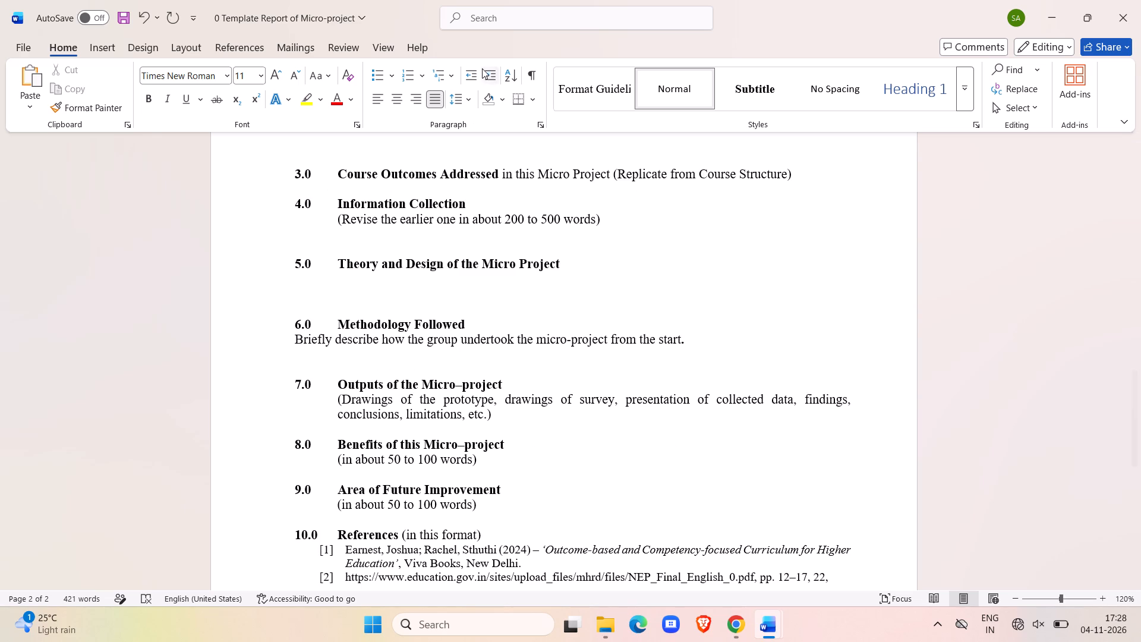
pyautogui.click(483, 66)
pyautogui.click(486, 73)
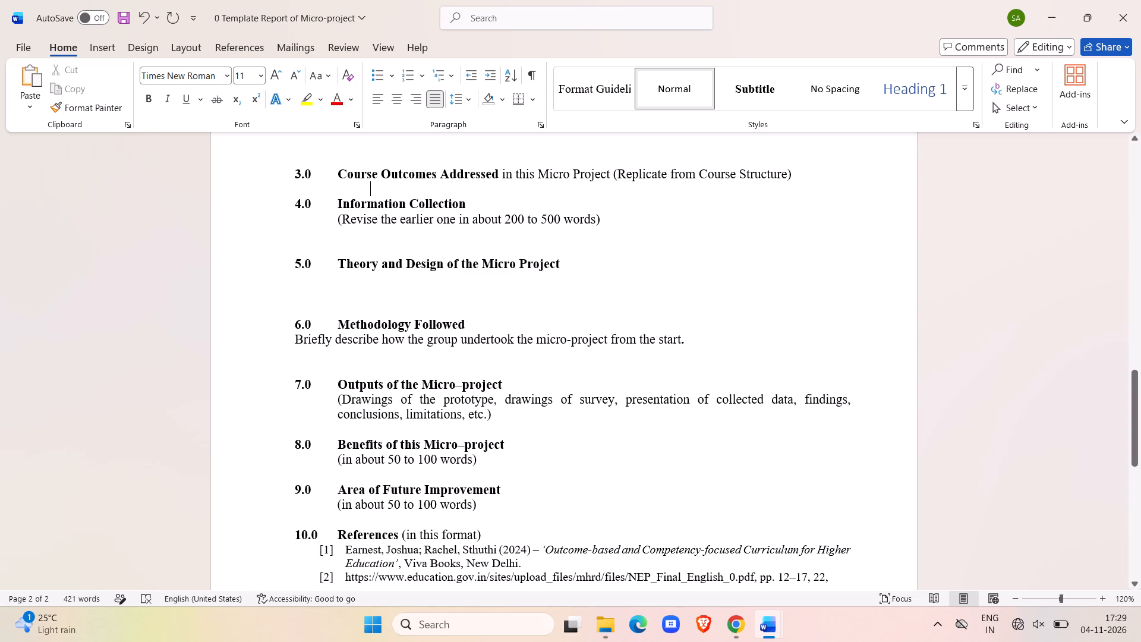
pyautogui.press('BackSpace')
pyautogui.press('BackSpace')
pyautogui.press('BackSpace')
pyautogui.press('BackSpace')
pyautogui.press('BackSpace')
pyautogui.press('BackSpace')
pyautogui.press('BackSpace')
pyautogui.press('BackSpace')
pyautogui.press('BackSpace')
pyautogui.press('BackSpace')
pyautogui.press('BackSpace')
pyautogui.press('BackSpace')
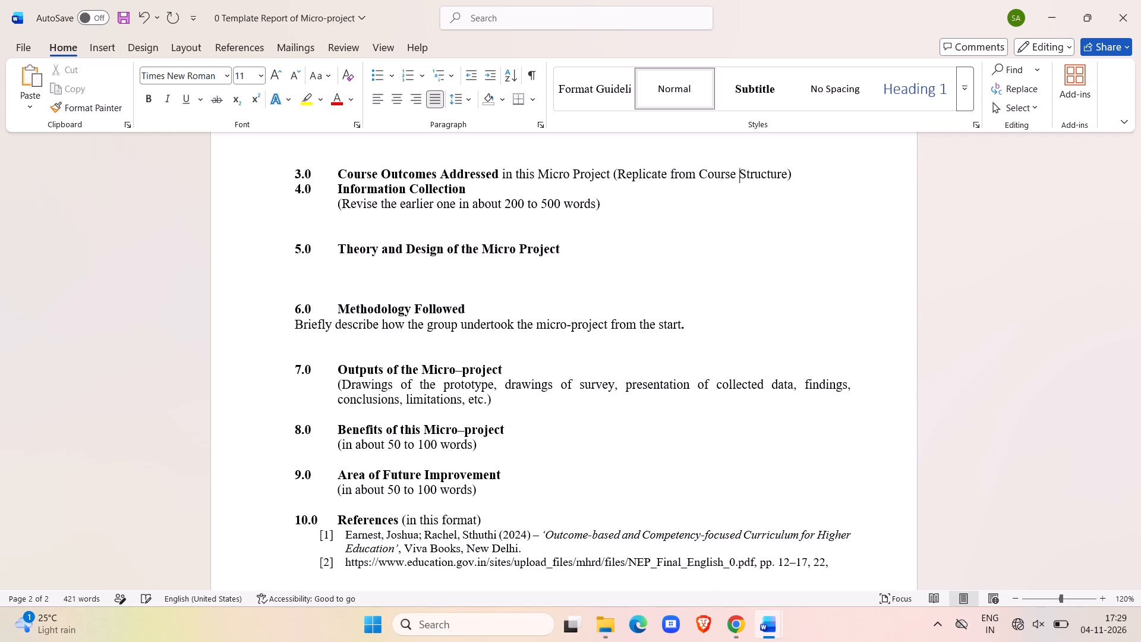
# Remove "in this Micro Project (Replicate from Course Structure)" from the 3.0 heading, leaving only "Course Outcomes Addressed".
pyautogui.press('BackSpace')
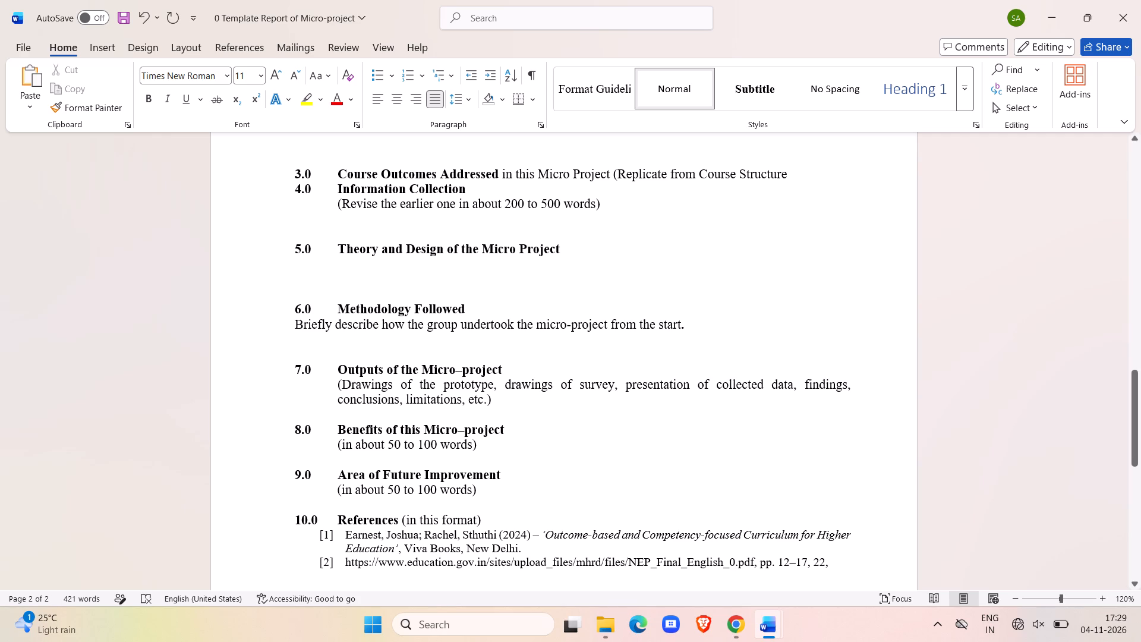
pyautogui.moveTo(502, 174); pyautogui.dragTo(673, 177)
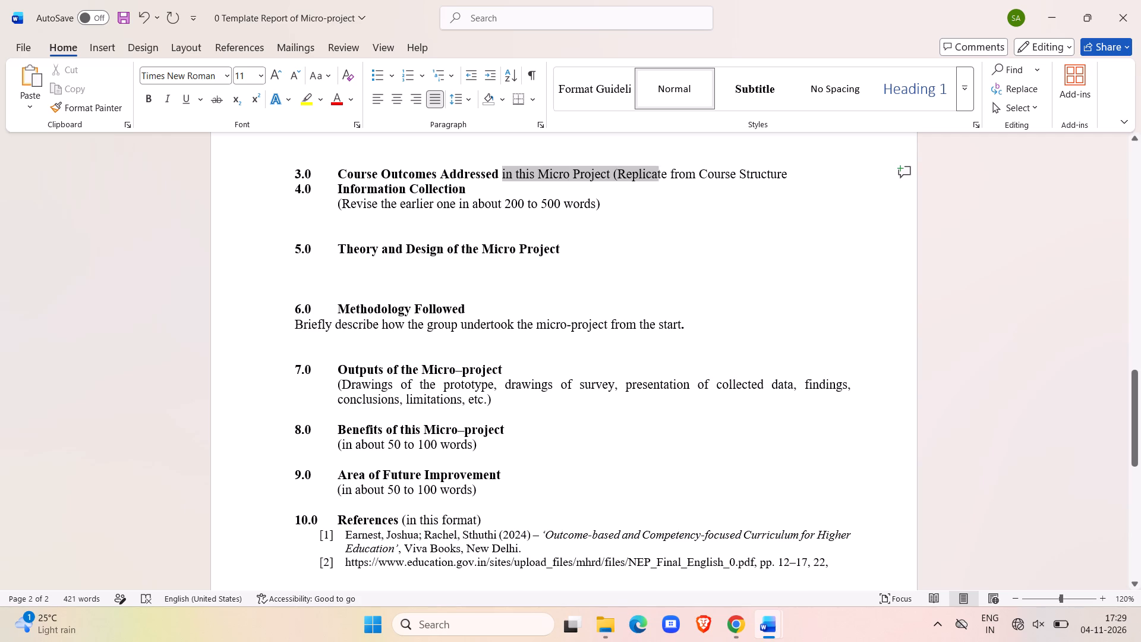
pyautogui.moveTo(673, 177); pyautogui.dragTo(784, 168)
pyautogui.press('BackSpace')
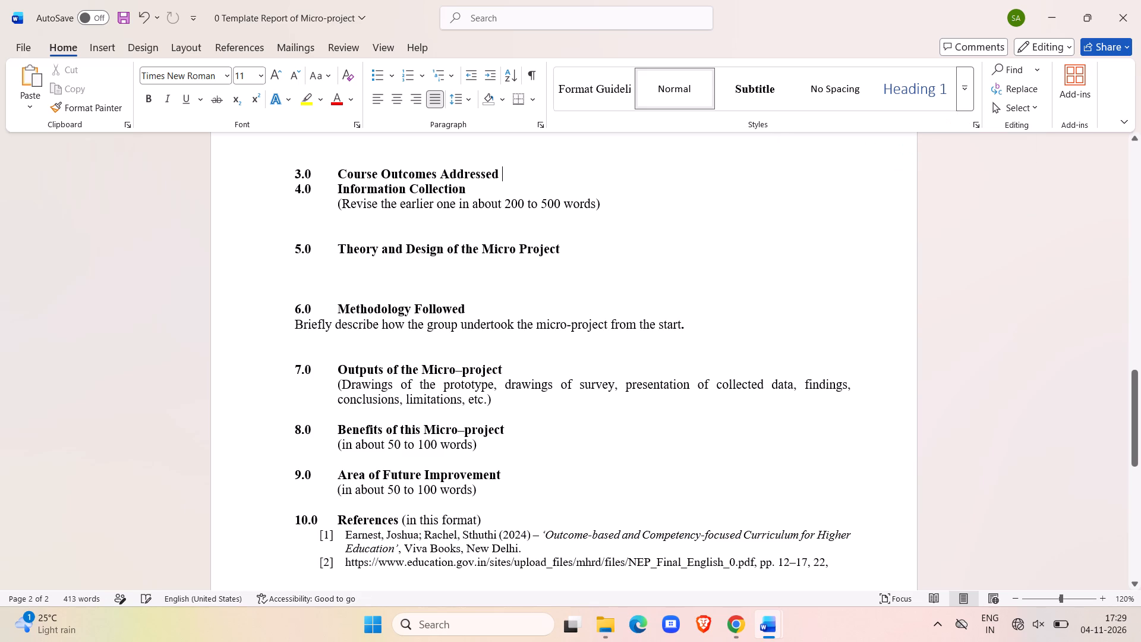
# Copy the three course outcomes i to iii from the parking lot report onto a new line under the template's 3.0 heading.
pyautogui.press('Return')
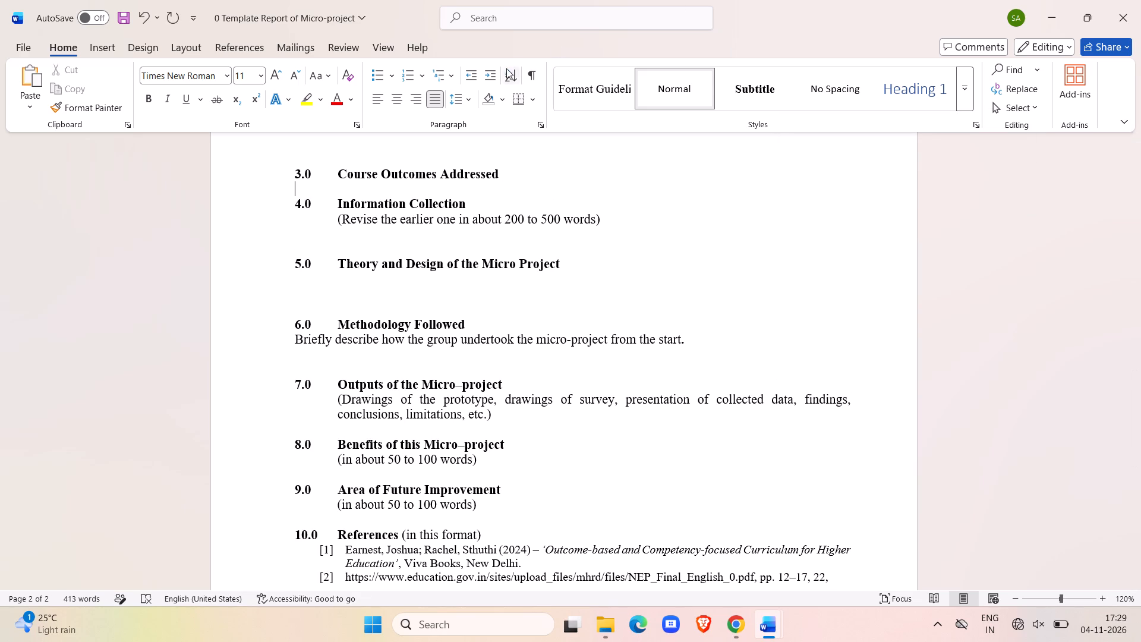
pyautogui.click(491, 69)
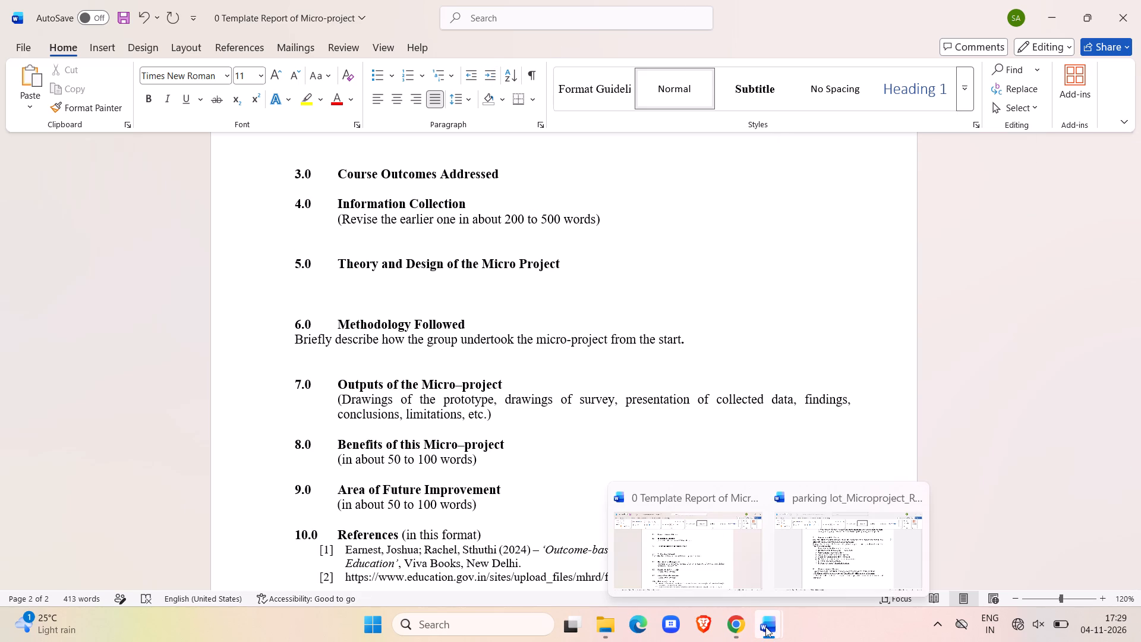
pyautogui.click(827, 533)
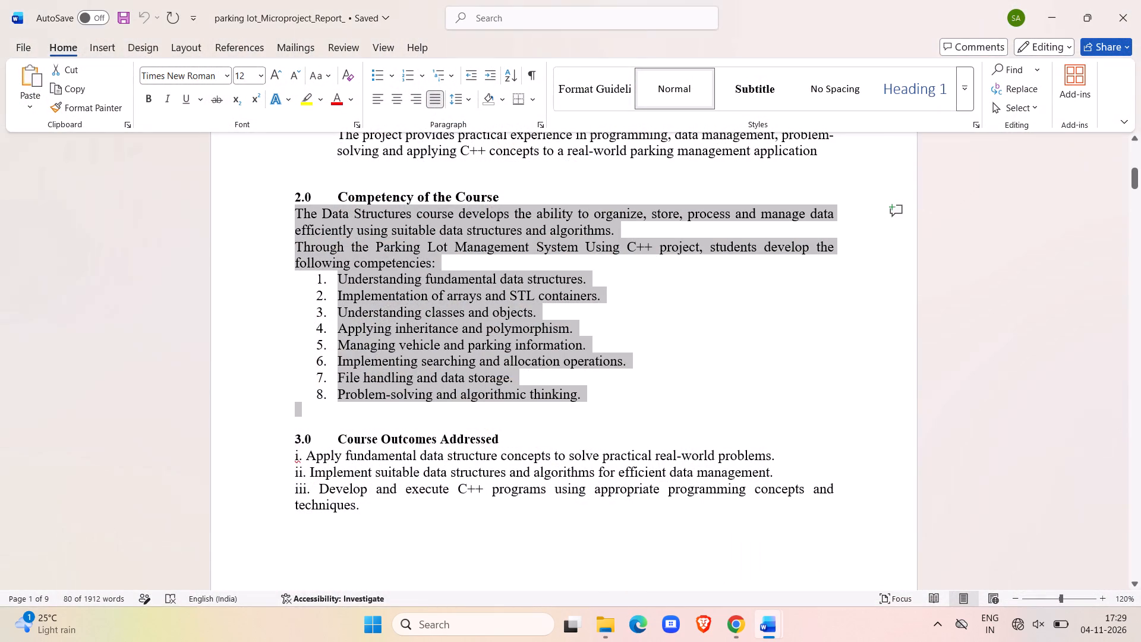
pyautogui.scroll(-2, 555, 520)
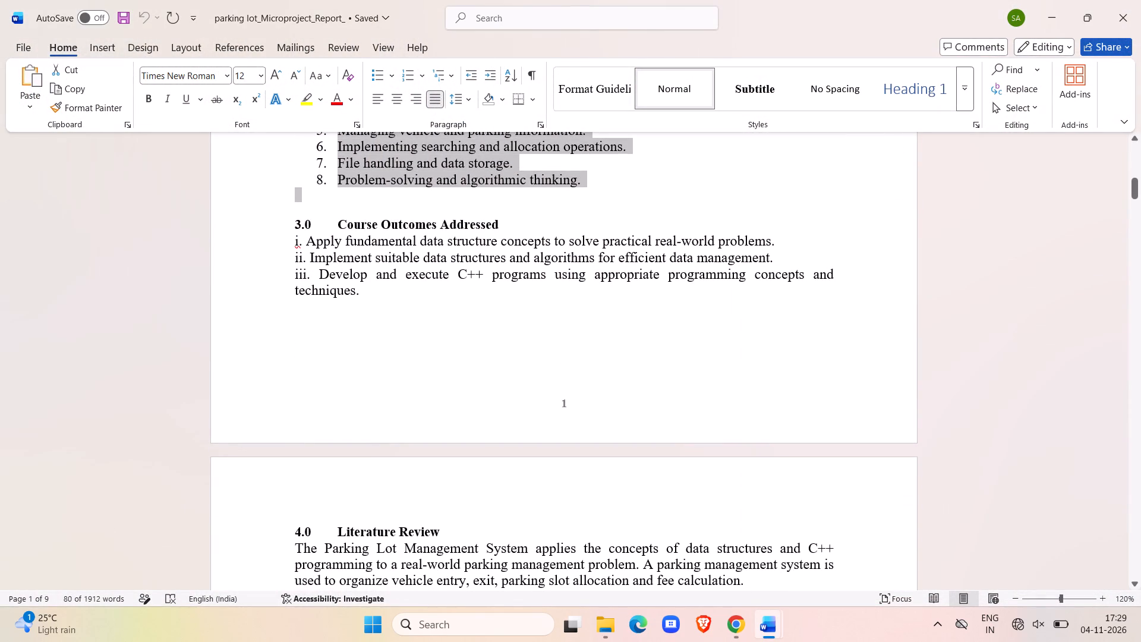
pyautogui.moveTo(295, 240); pyautogui.dragTo(377, 297)
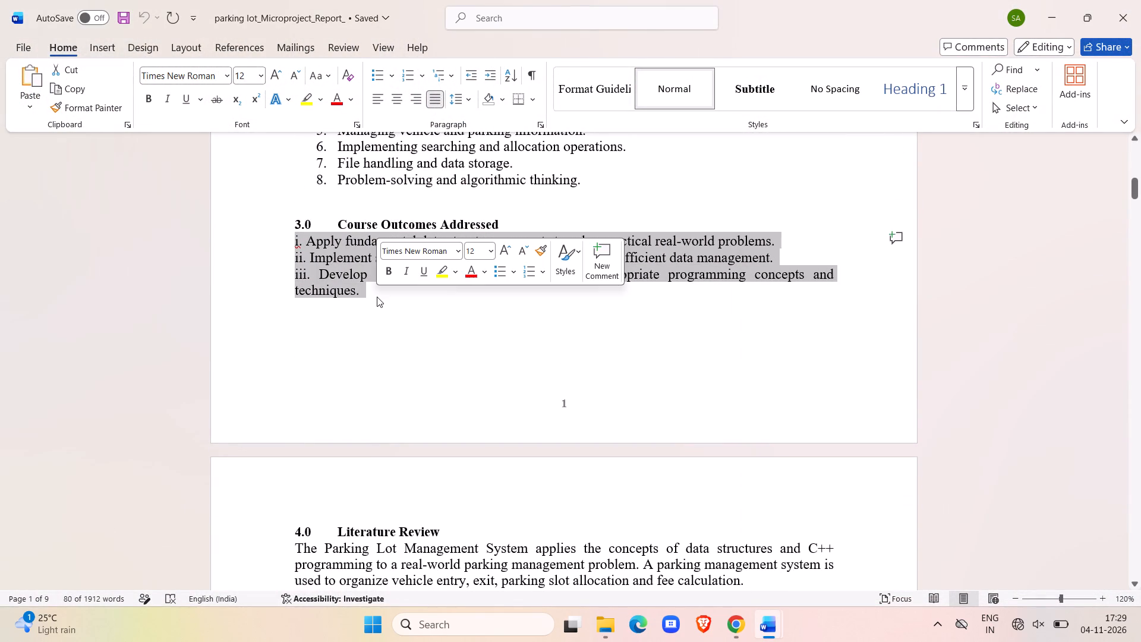
pyautogui.hotkey('ctrl', 'c')
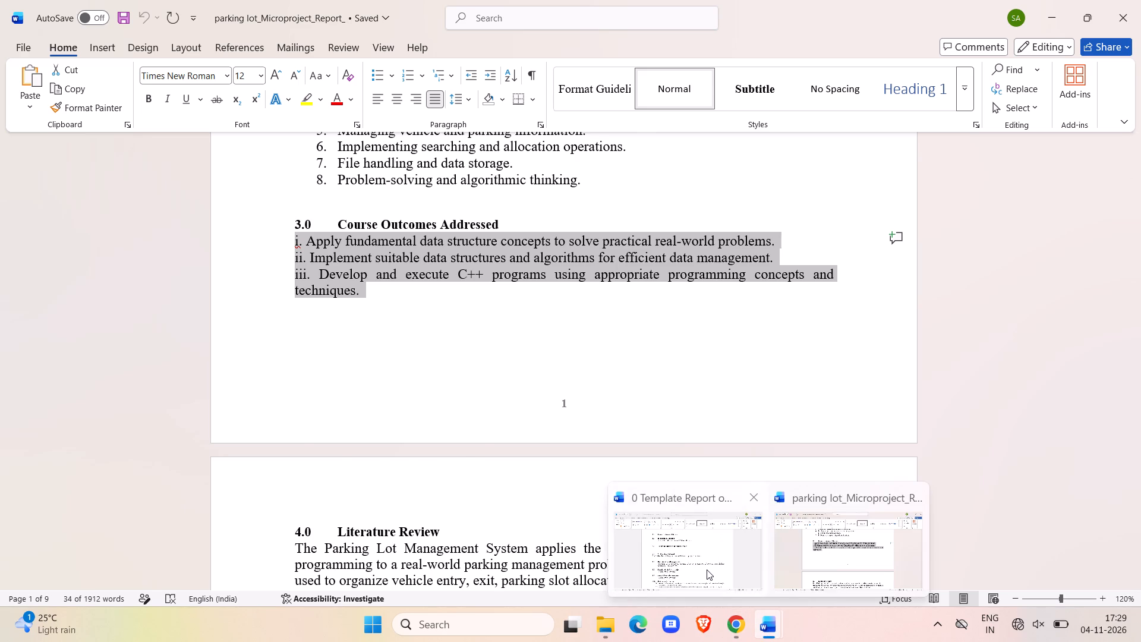
pyautogui.click(707, 569)
pyautogui.hotkey('ctrl', 'v')
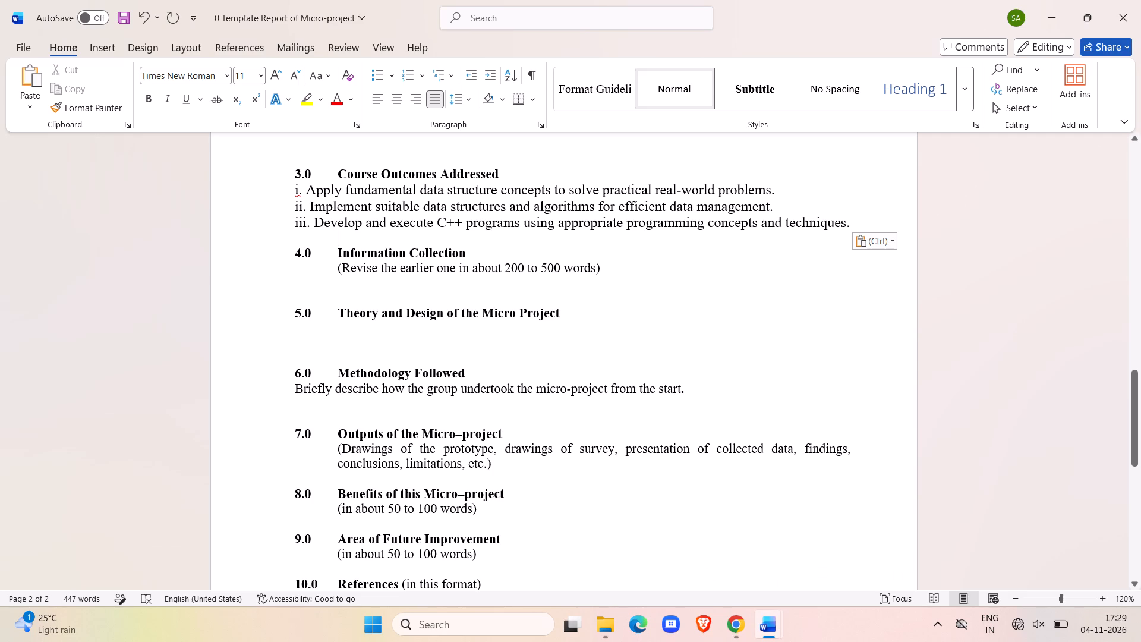
# Increase the indent of the three pasted course outcomes by one level.
pyautogui.moveTo(291, 187); pyautogui.dragTo(895, 230)
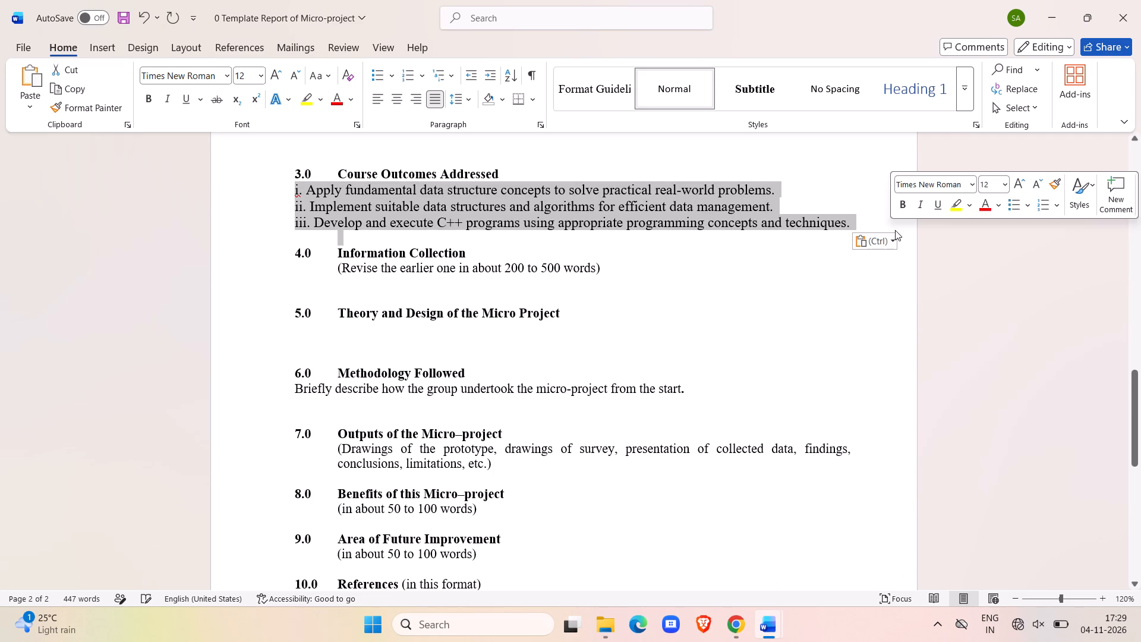
pyautogui.click(490, 81)
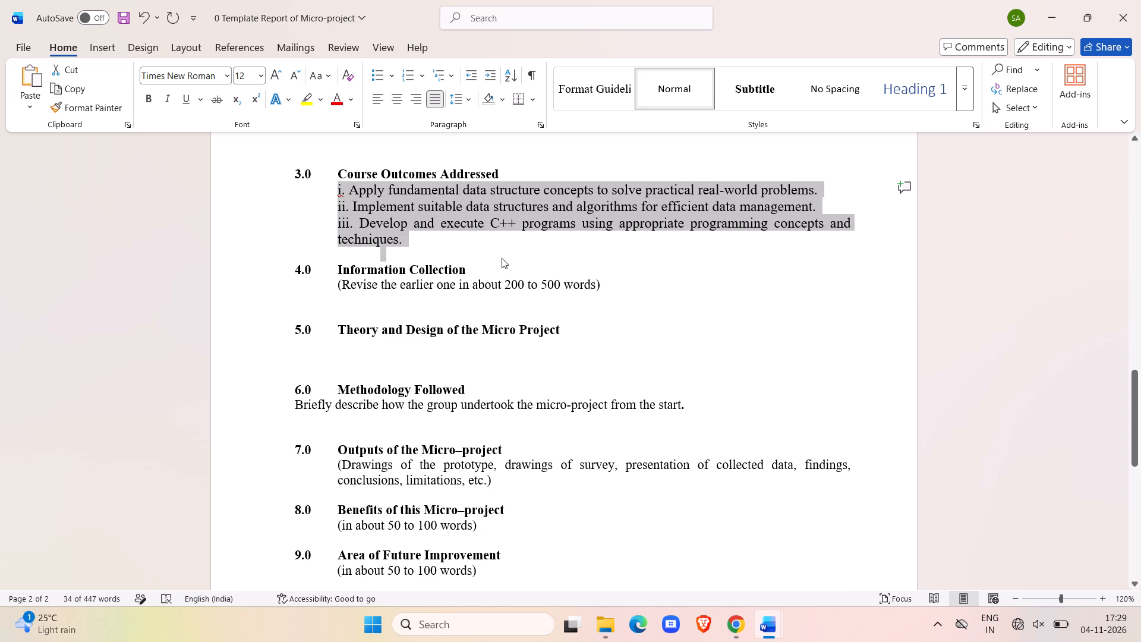
# Break the third course outcome so that "and techniques." starts on its own line.
pyautogui.scroll(1, 502, 258)
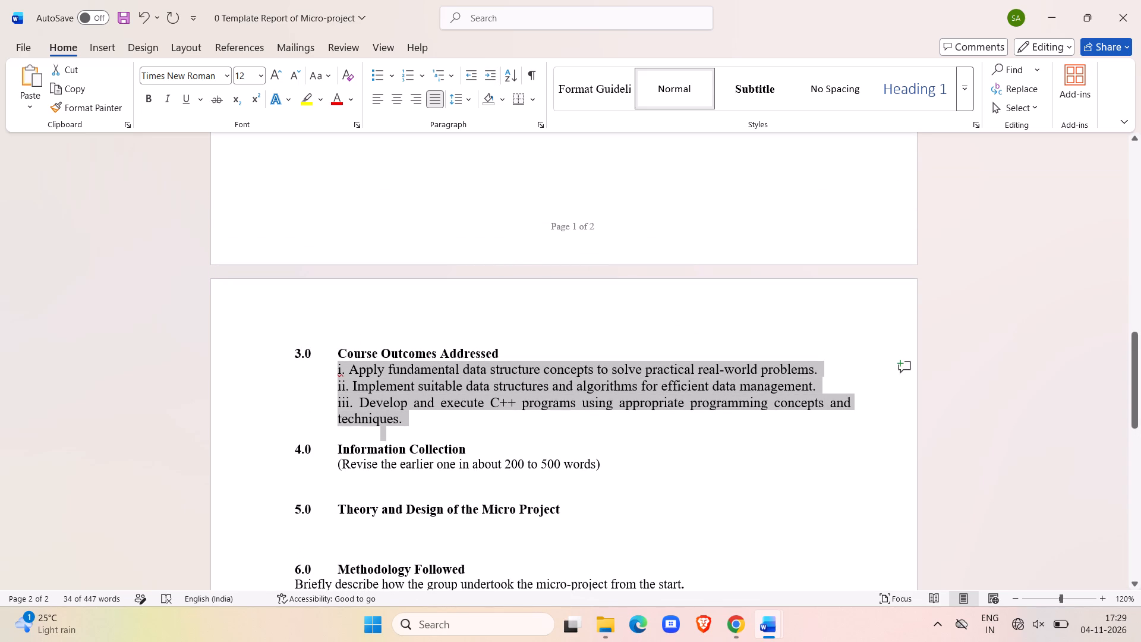
pyautogui.click(830, 398)
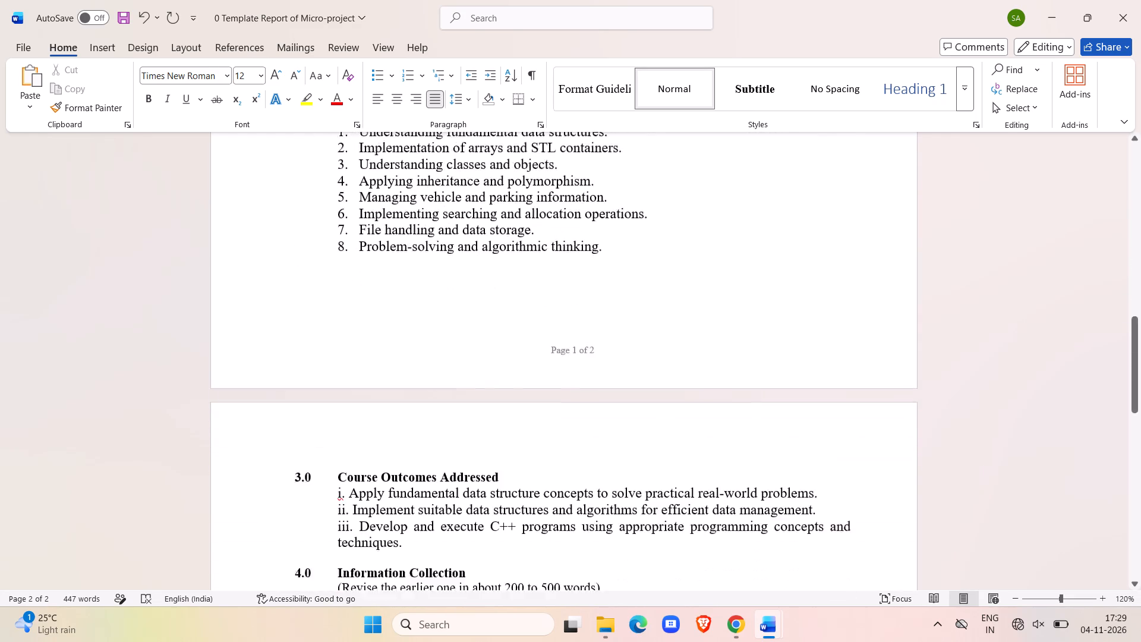
pyautogui.scroll(1, 830, 398)
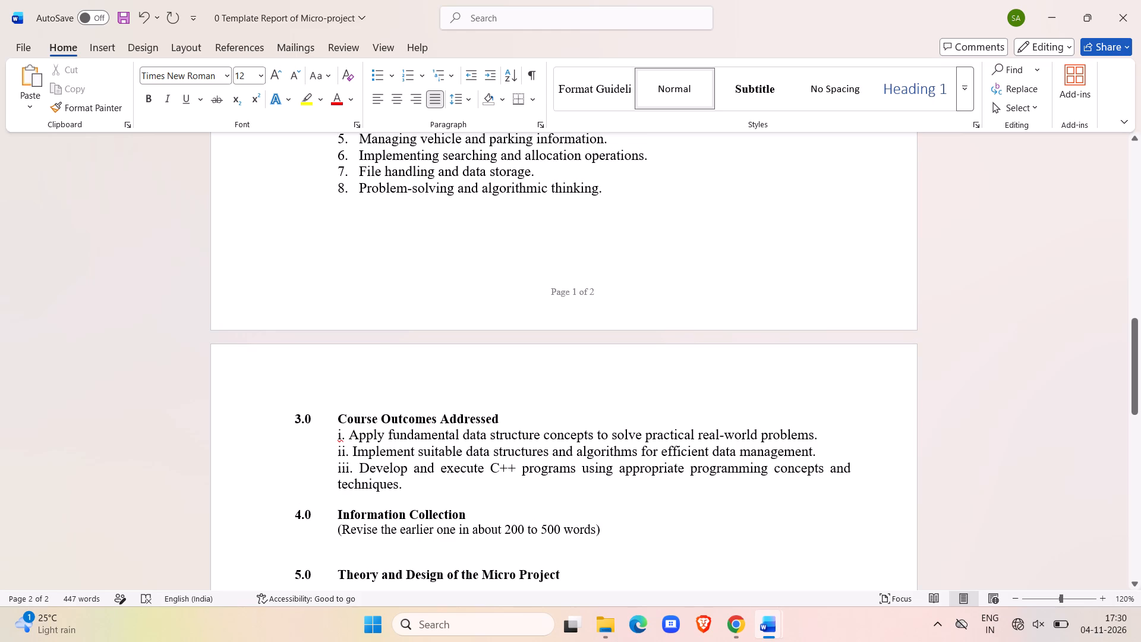
pyautogui.press('Return')
# Set the font size of the Competency of the Course text, including its eight-item list, to 11.
pyautogui.scroll(1, 830, 398)
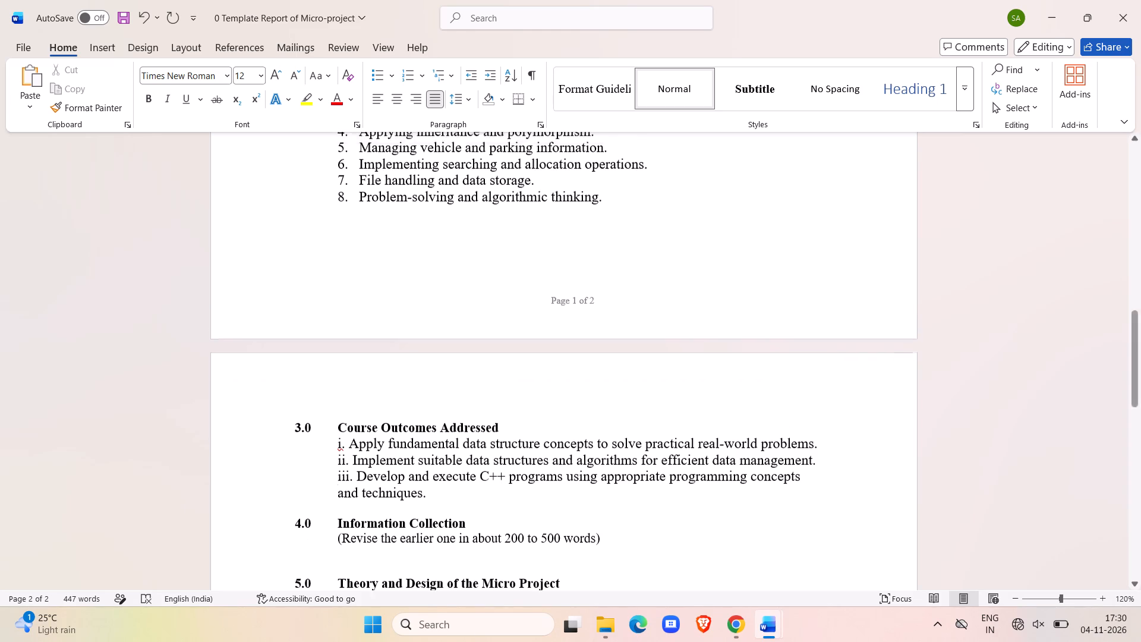
pyautogui.scroll(3, 830, 398)
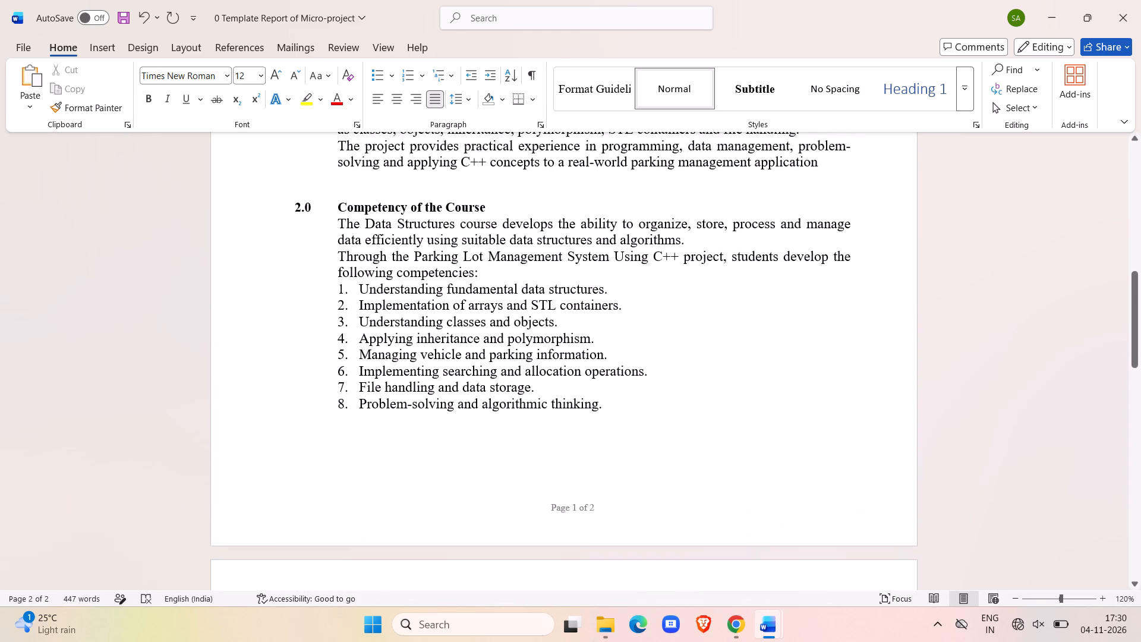
pyautogui.scroll(-1, 830, 398)
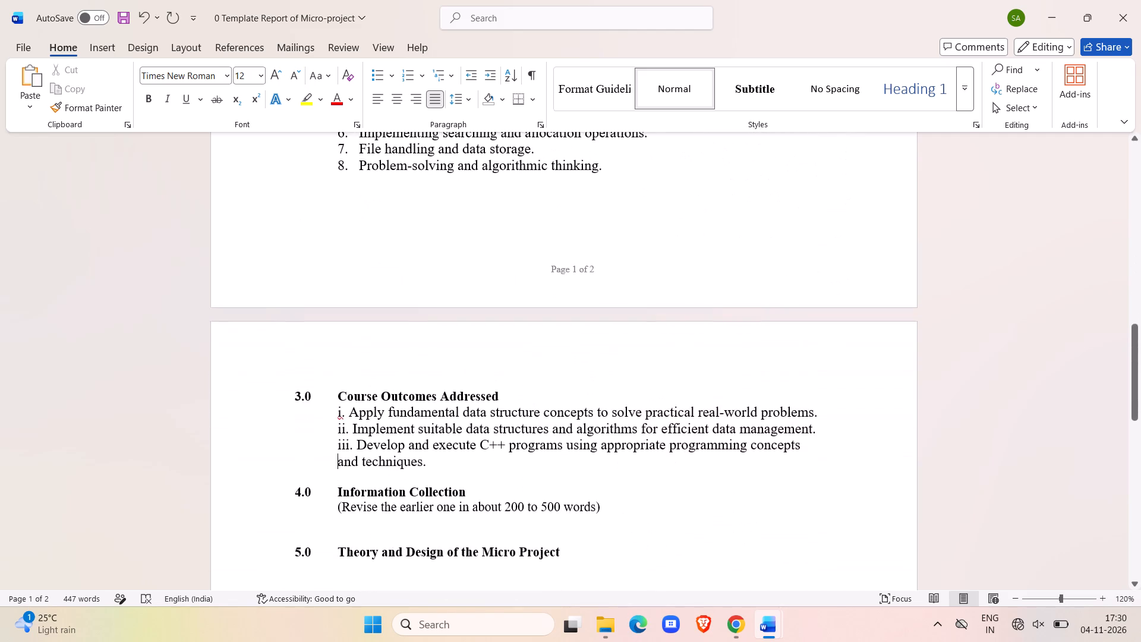
pyautogui.scroll(-1, 830, 398)
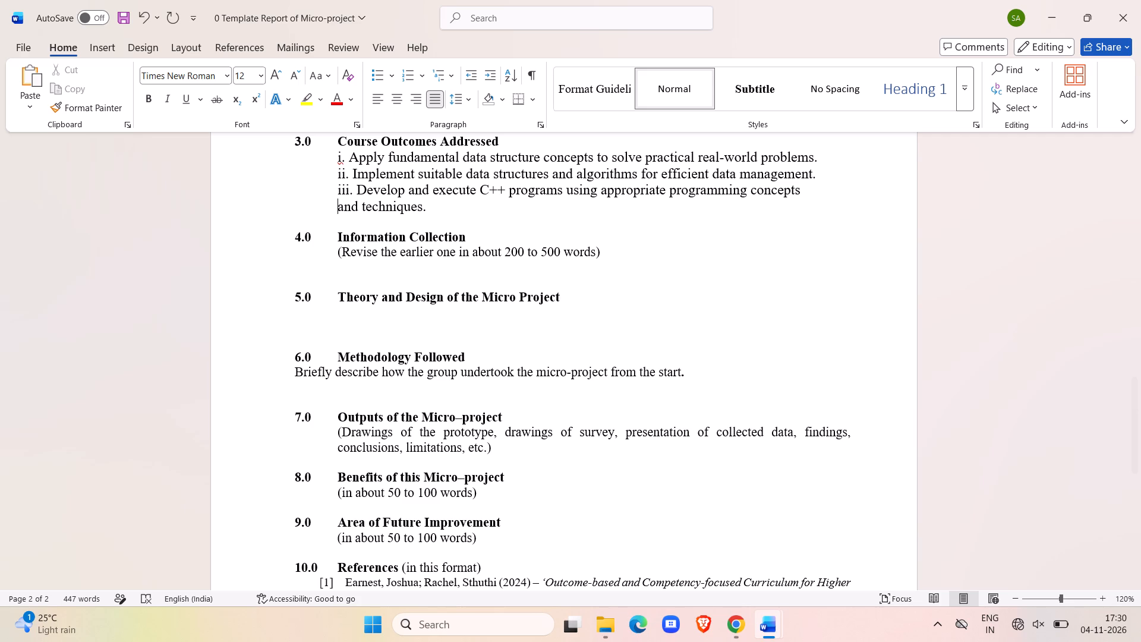
pyautogui.scroll(1, 339, 252)
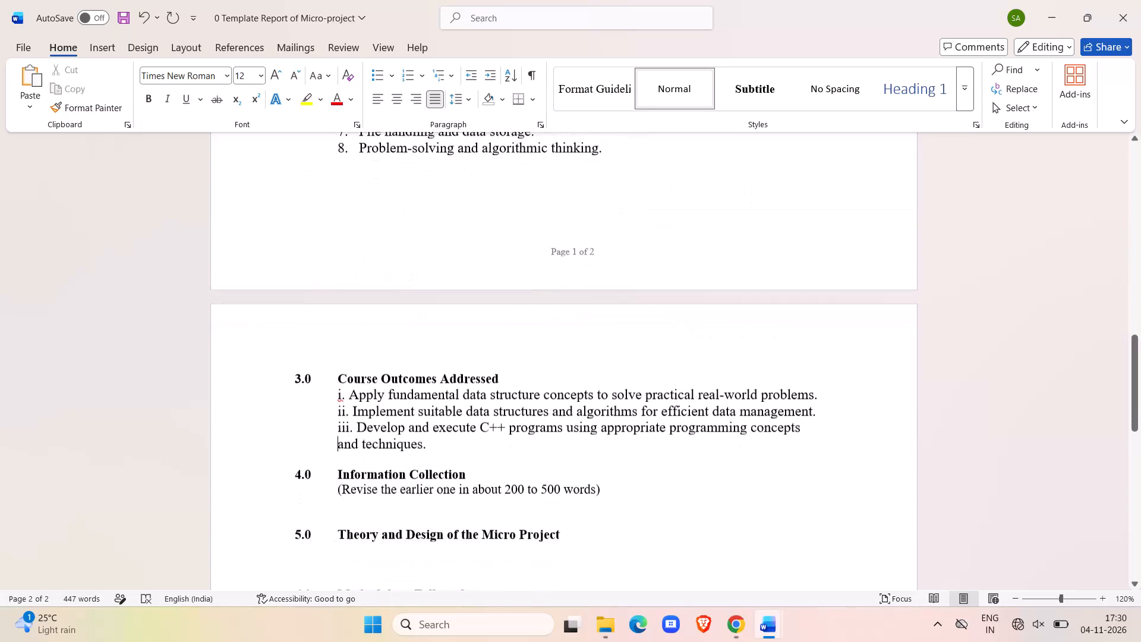
pyautogui.scroll(1, 339, 252)
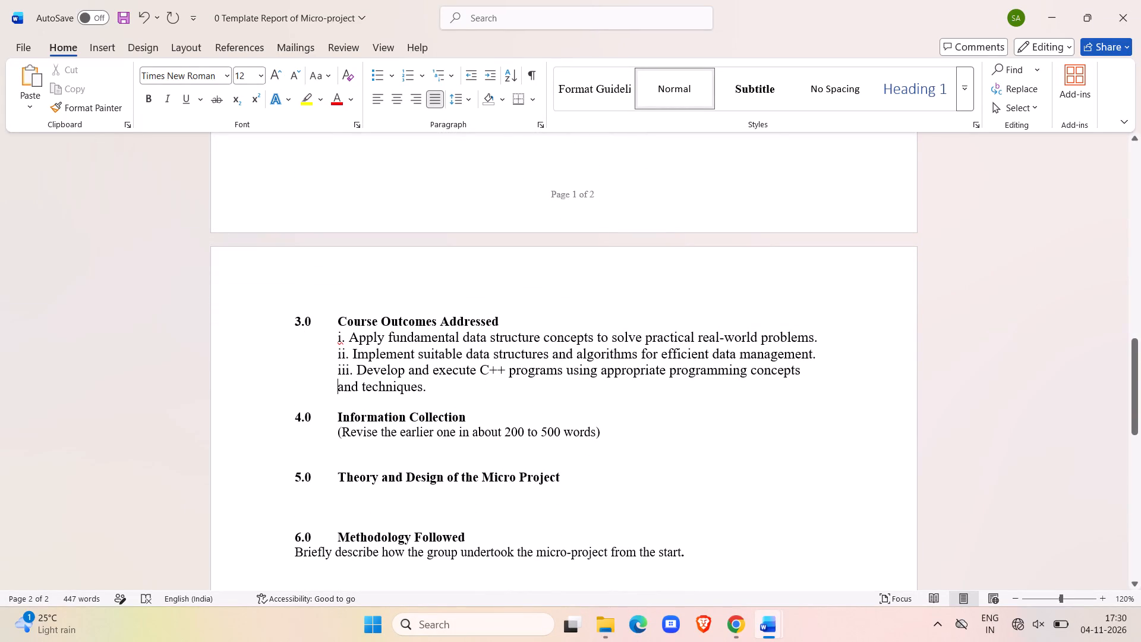
pyautogui.scroll(3, 361, 345)
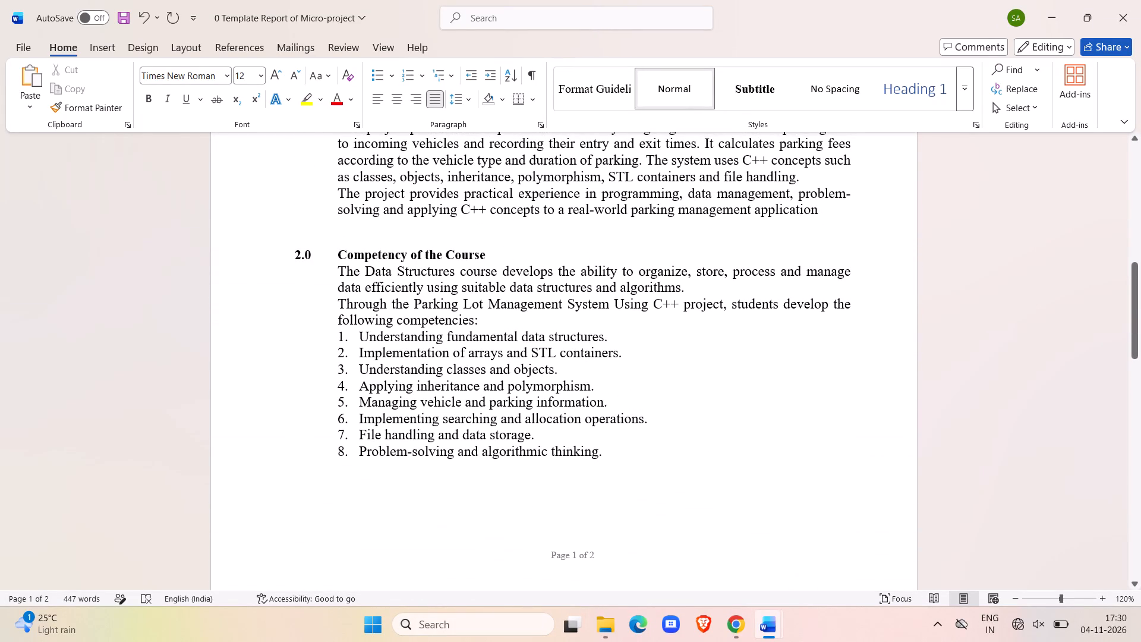
pyautogui.moveTo(337, 272); pyautogui.dragTo(595, 457)
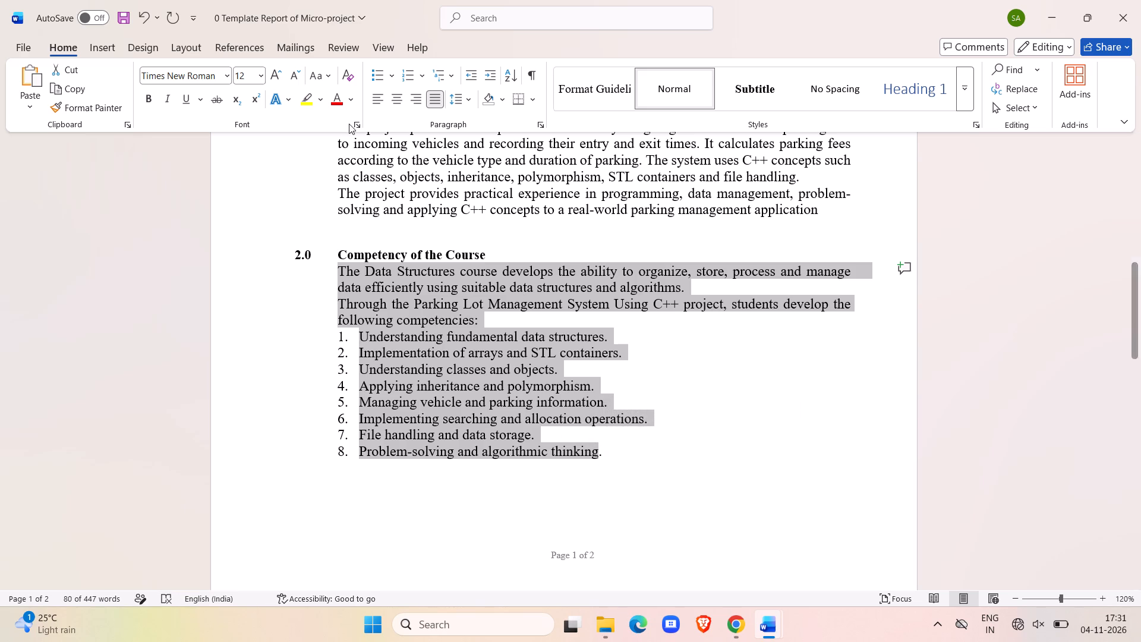
pyautogui.click(264, 75)
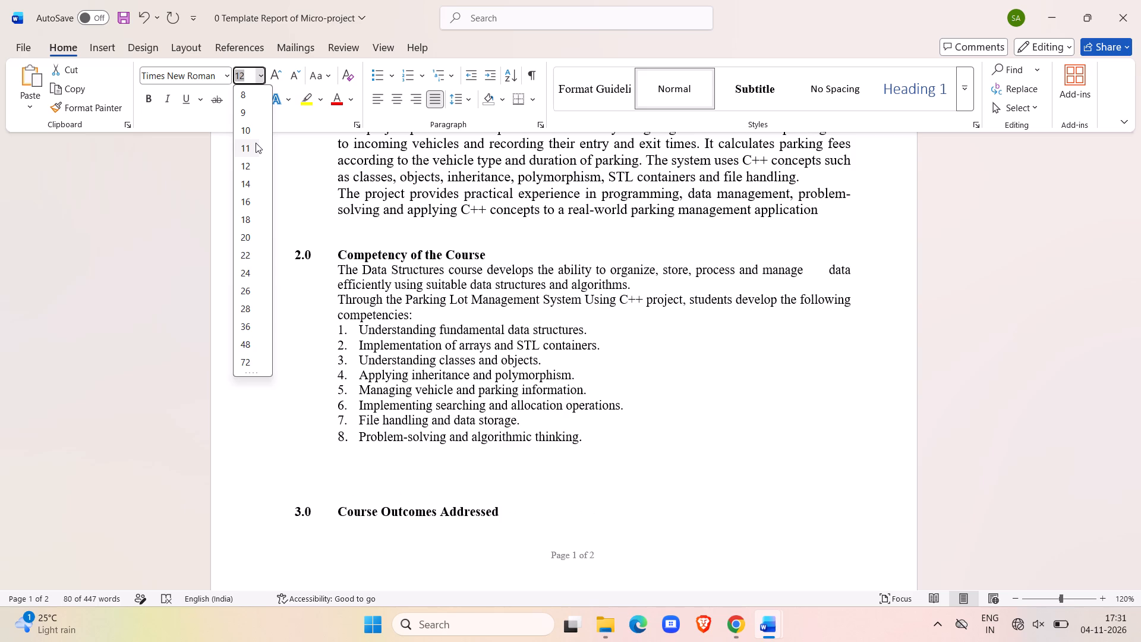
pyautogui.click(256, 143)
# Set the font size of all the Rationale body paragraphs under heading 1.0 to 11.
pyautogui.scroll(2, 299, 322)
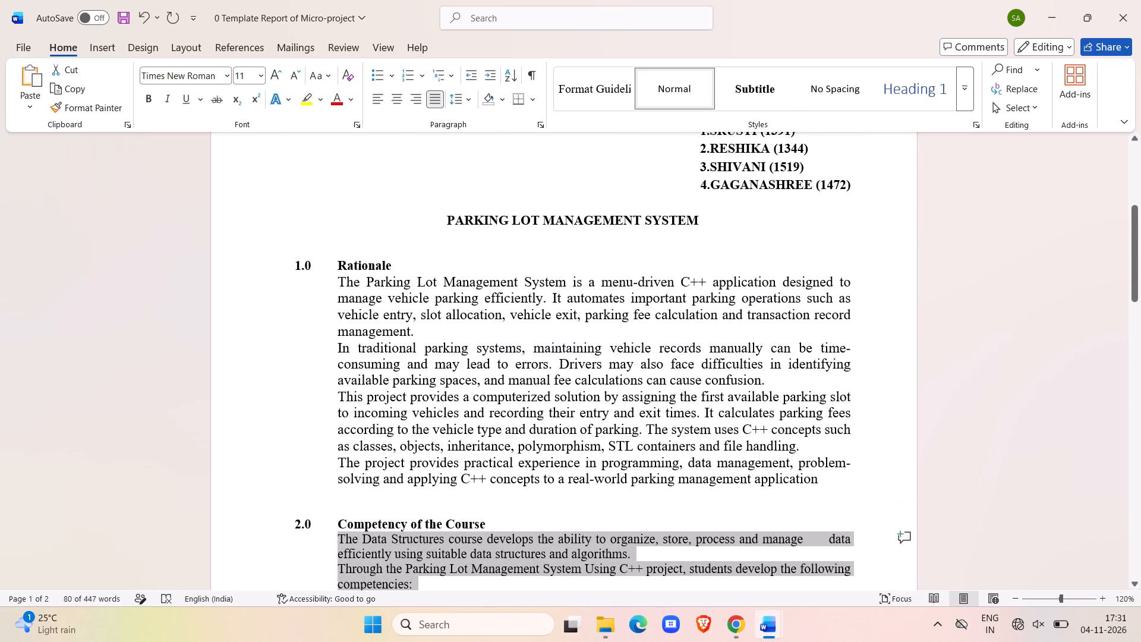
pyautogui.moveTo(338, 281); pyautogui.dragTo(911, 468)
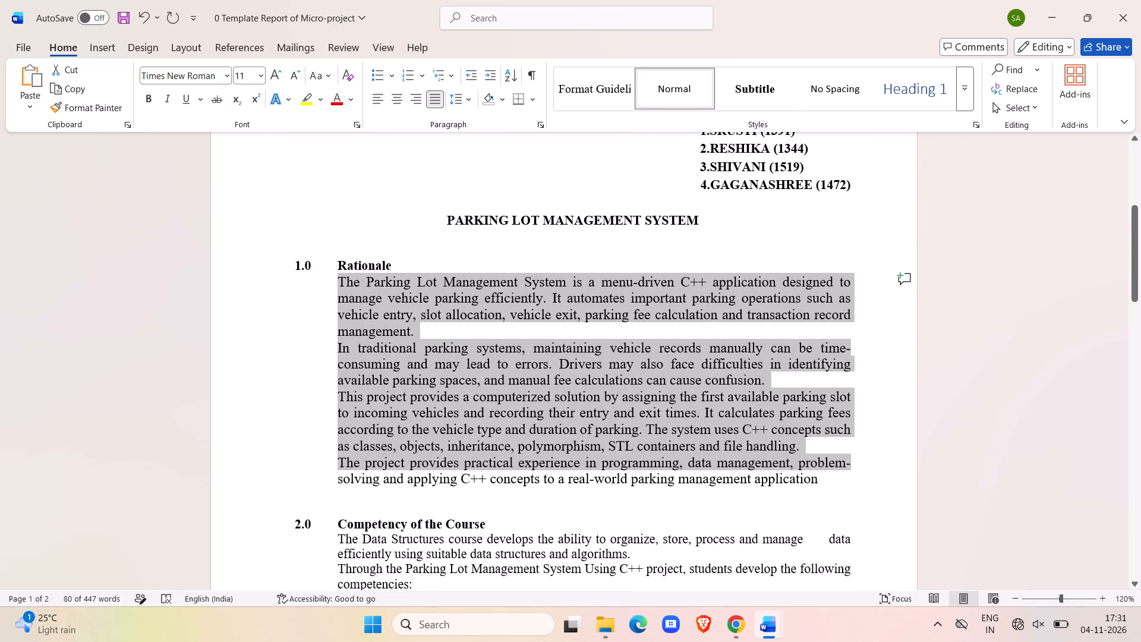
pyautogui.moveTo(911, 468); pyautogui.dragTo(878, 483)
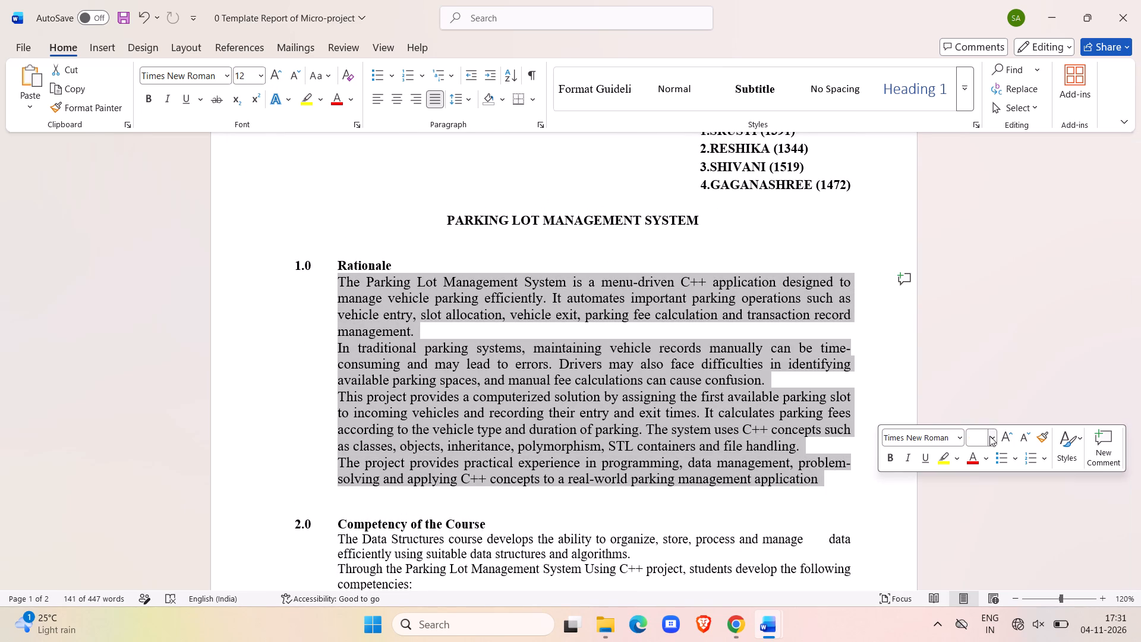
pyautogui.click(991, 436)
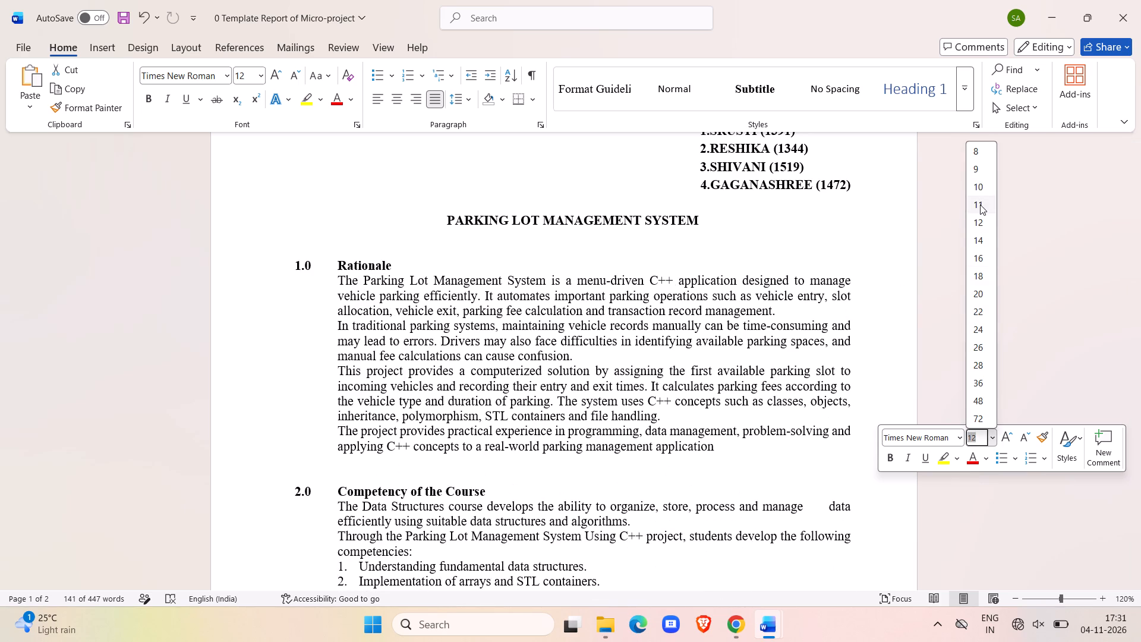
pyautogui.click(980, 204)
# Remove the extra blank lines between the eight-item competency list and the 3.0 Course Outcomes Addressed heading, leaving one unnumbered blank line.
pyautogui.scroll(-1, 821, 455)
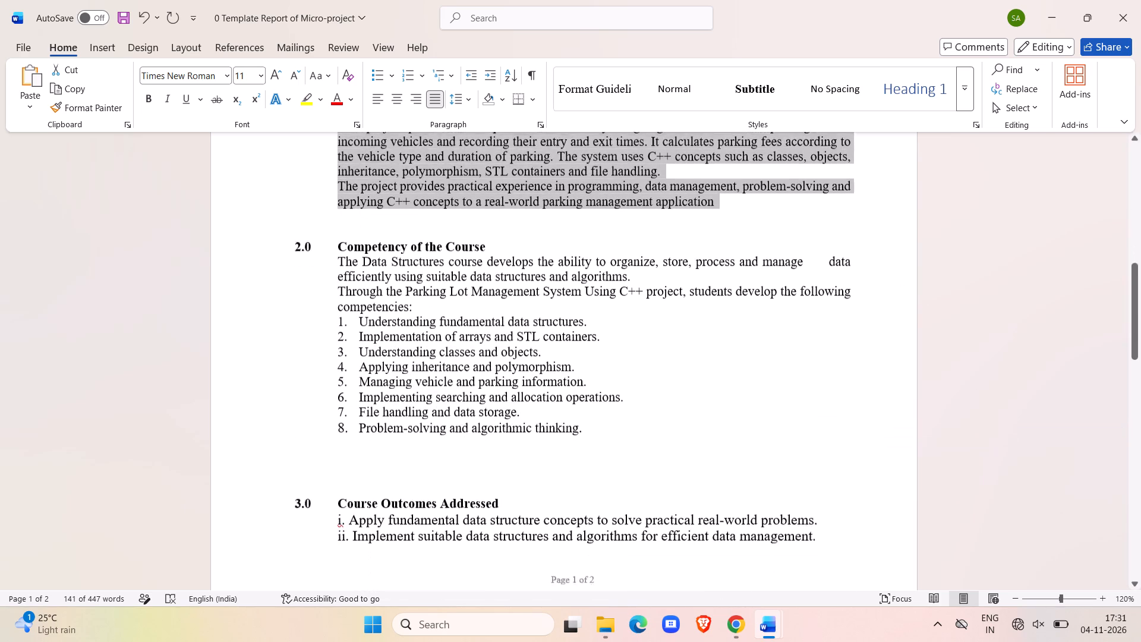
pyautogui.scroll(-2, 821, 455)
pyautogui.scroll(-1, 769, 536)
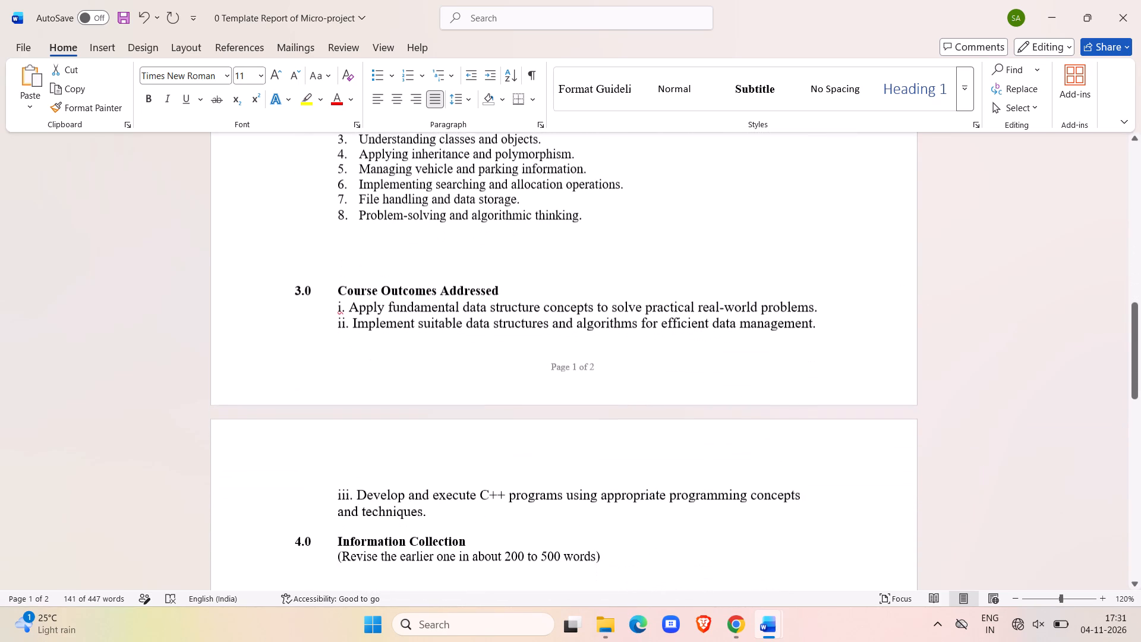
pyautogui.scroll(-1, 769, 536)
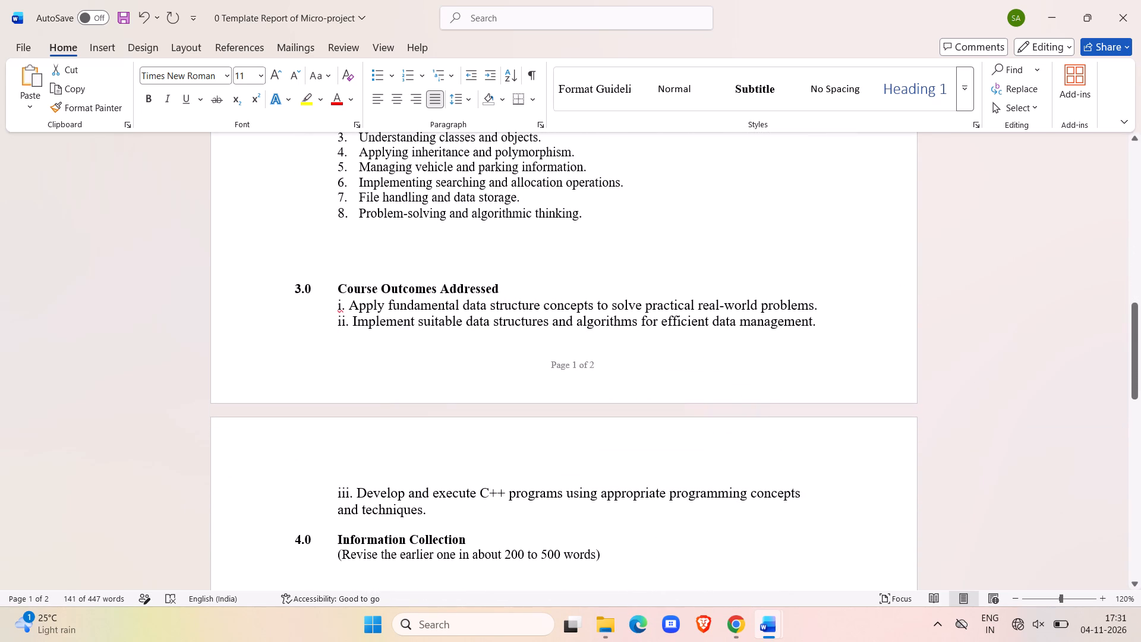
pyautogui.click(572, 267)
pyautogui.press('BackSpace')
pyautogui.press('BackSpace')
pyautogui.press('BackSpace')
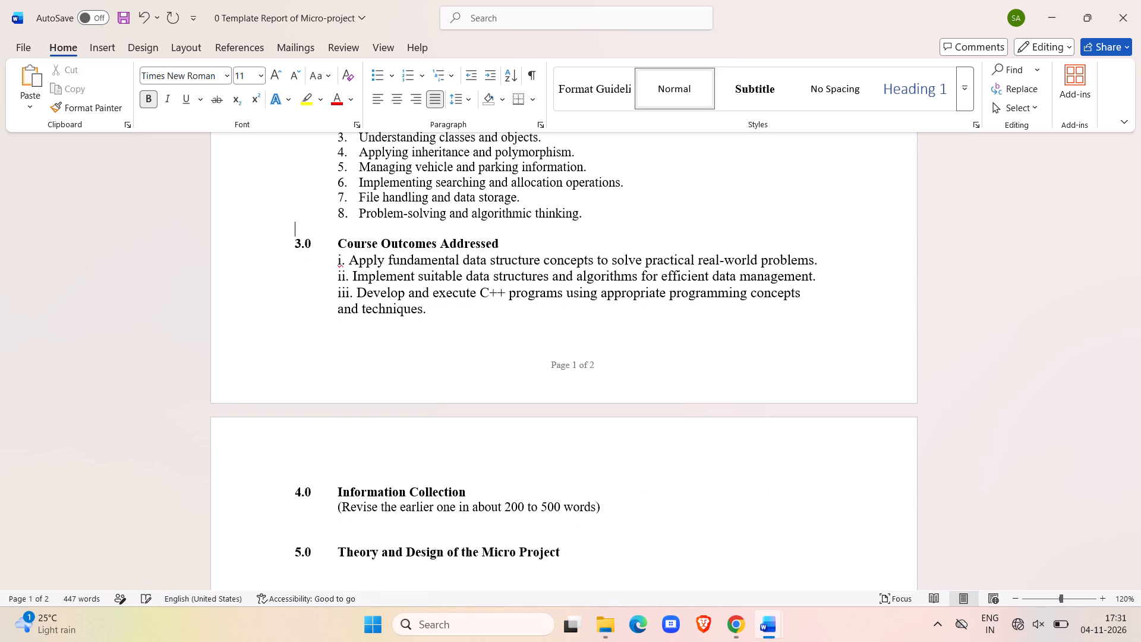
pyautogui.press('BackSpace')
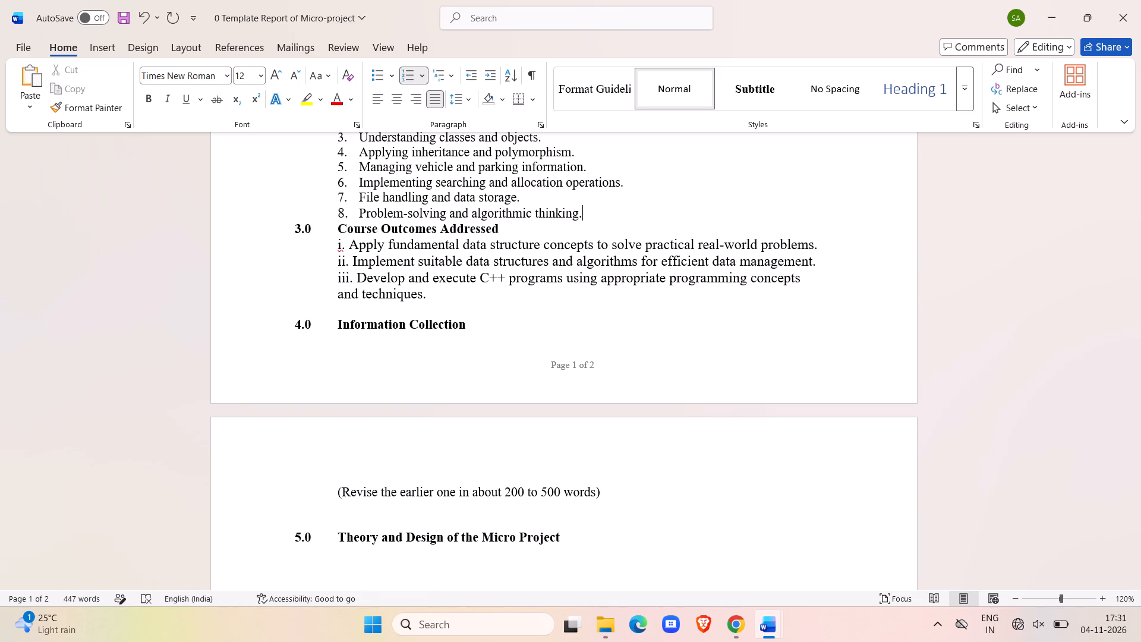
pyautogui.press('Return')
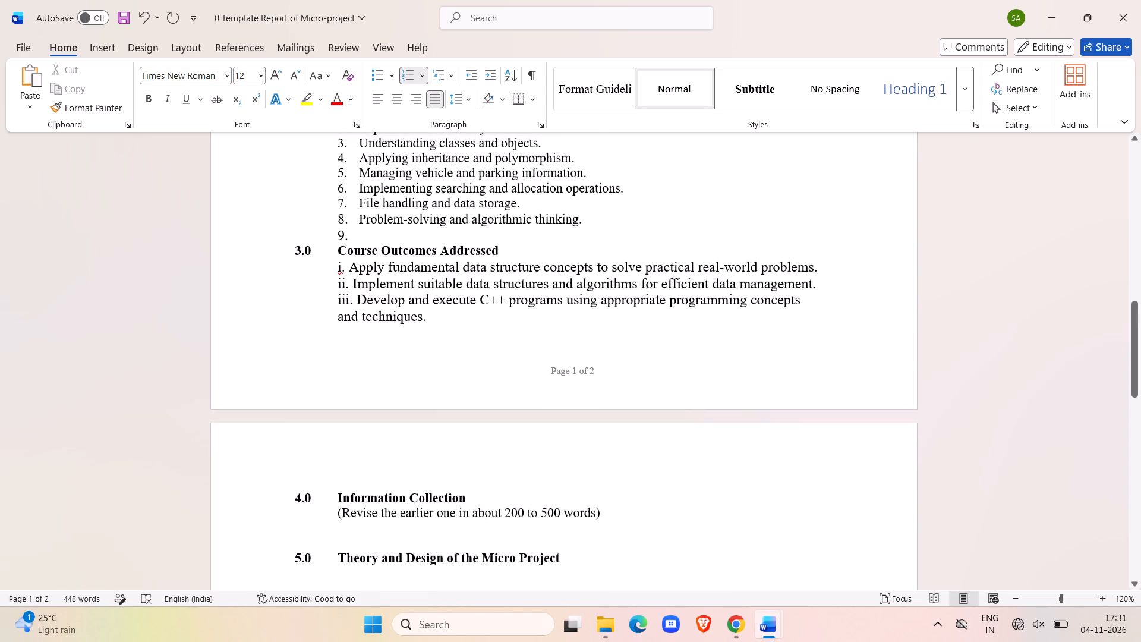
pyautogui.press('BackSpace')
# Delete one of the blank lines between the Rationale text and the 2.0 Competency of the Course heading.
pyautogui.scroll(1, 538, 300)
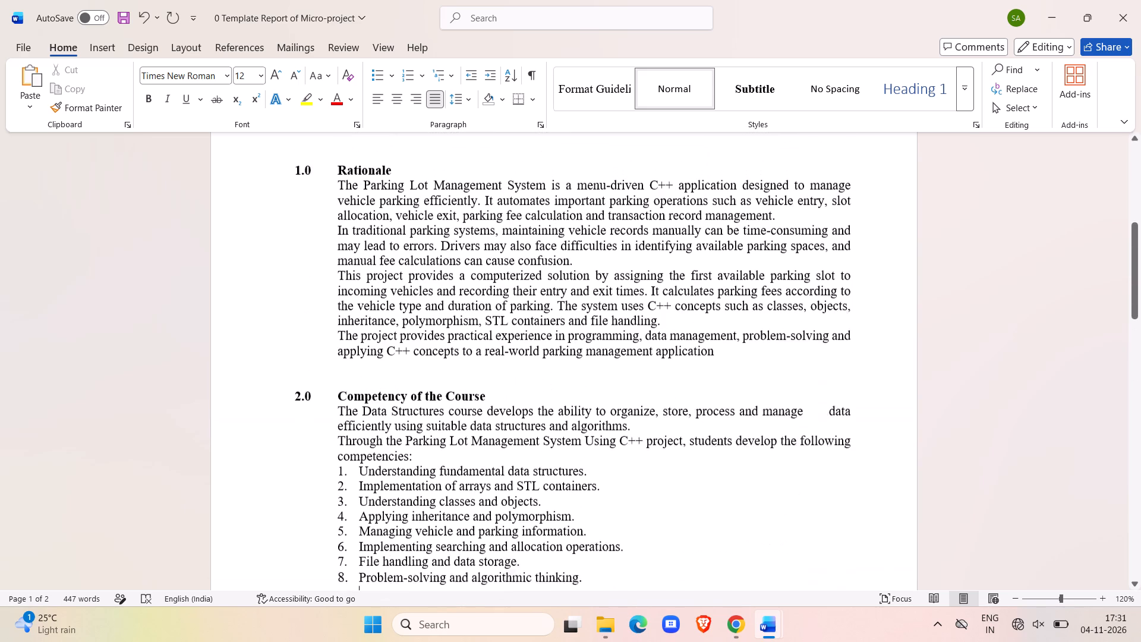
pyautogui.scroll(1, 538, 300)
pyautogui.click(461, 395)
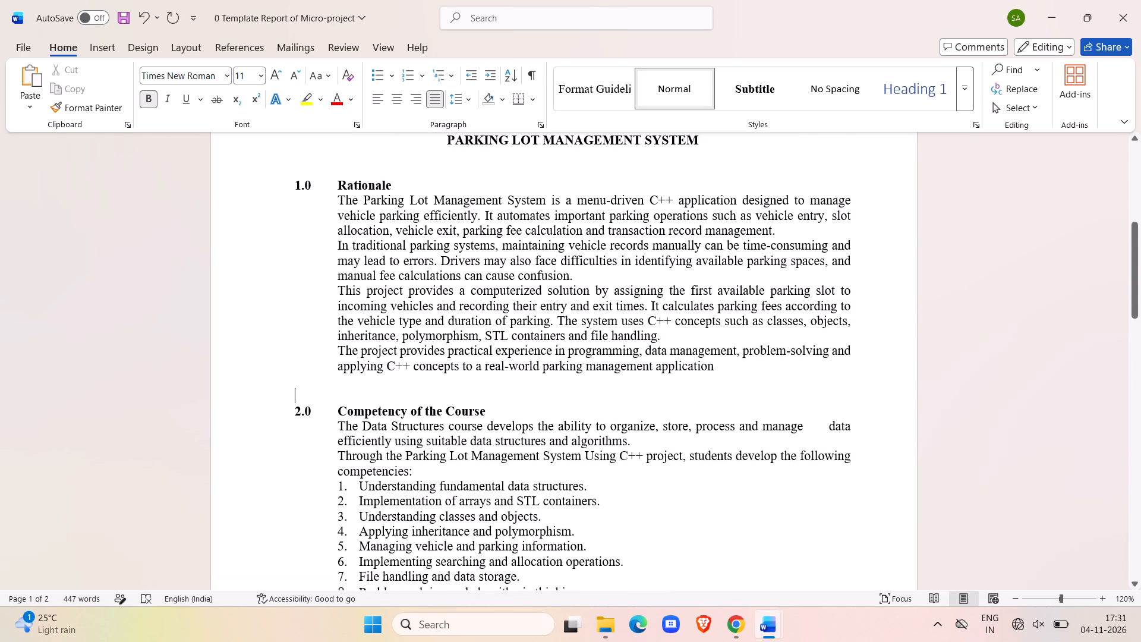
pyautogui.press('BackSpace')
# Add a blank line below the course outcomes so the 4.0 Information Collection heading starts on page 2.
pyautogui.scroll(-2, 461, 395)
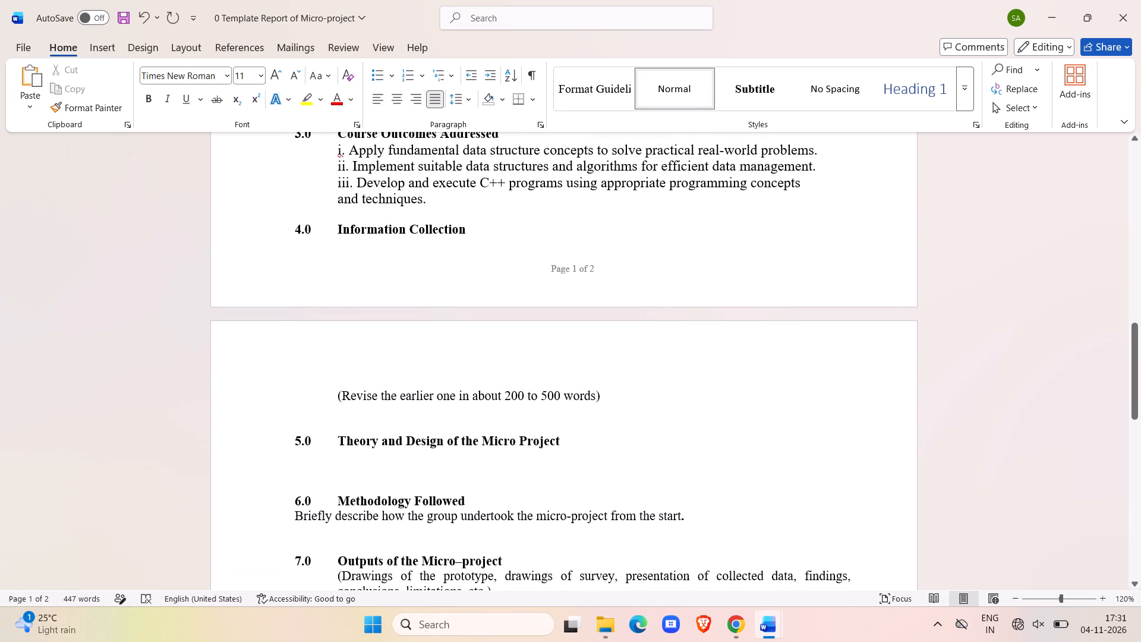
pyautogui.click(437, 207)
pyautogui.press('Return')
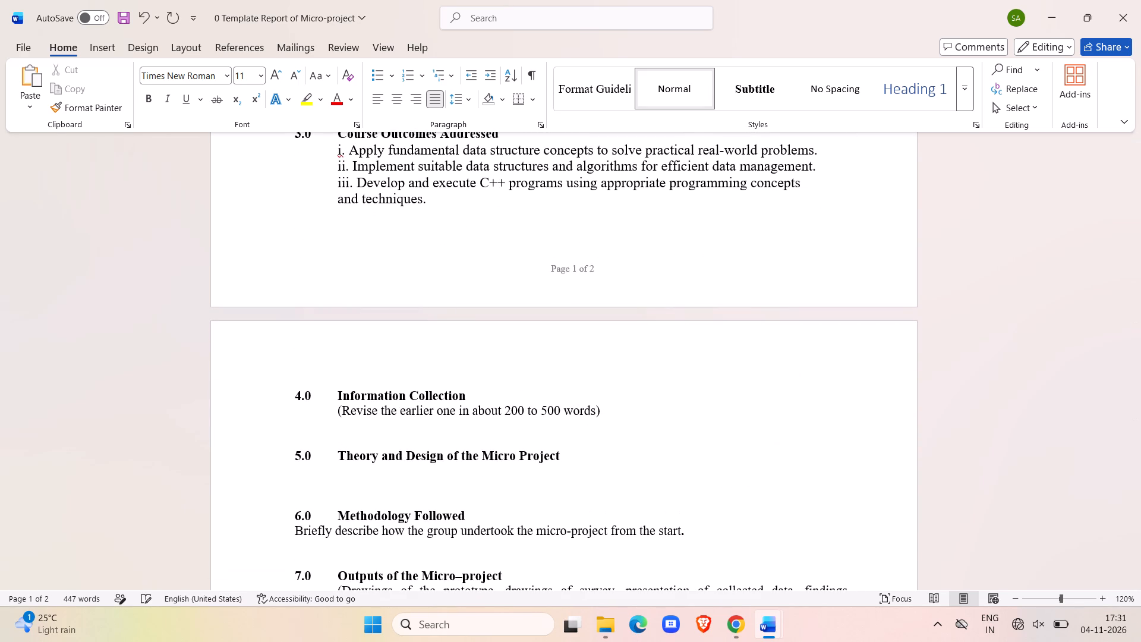
# Set the font size of the three course outcomes under heading 3.0 to 11.
pyautogui.scroll(2, 437, 207)
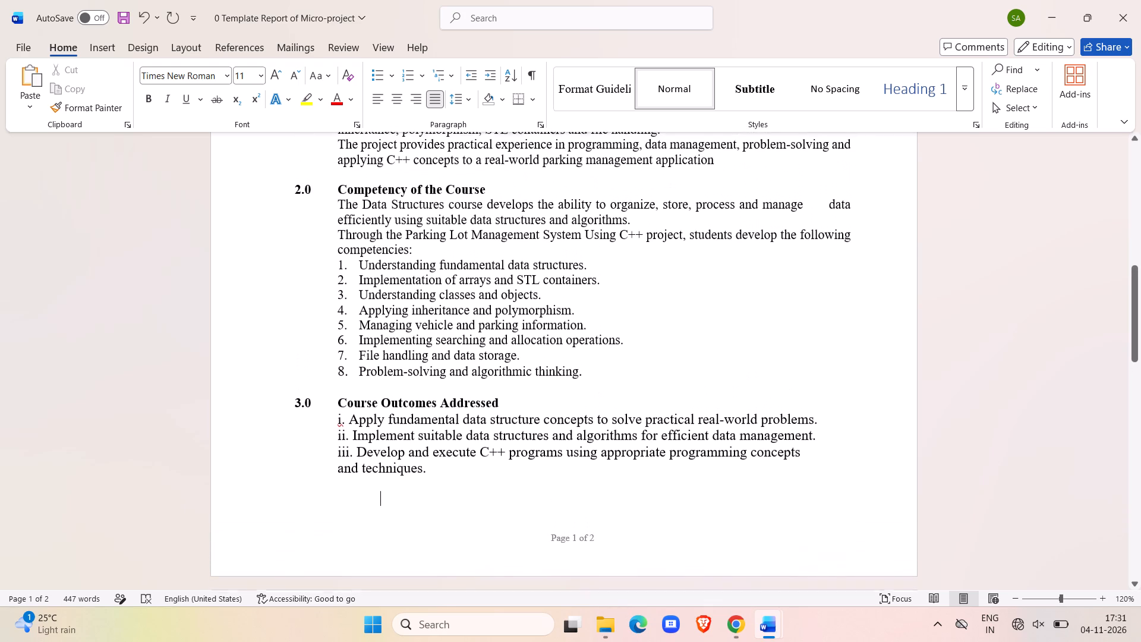
pyautogui.scroll(1, 437, 207)
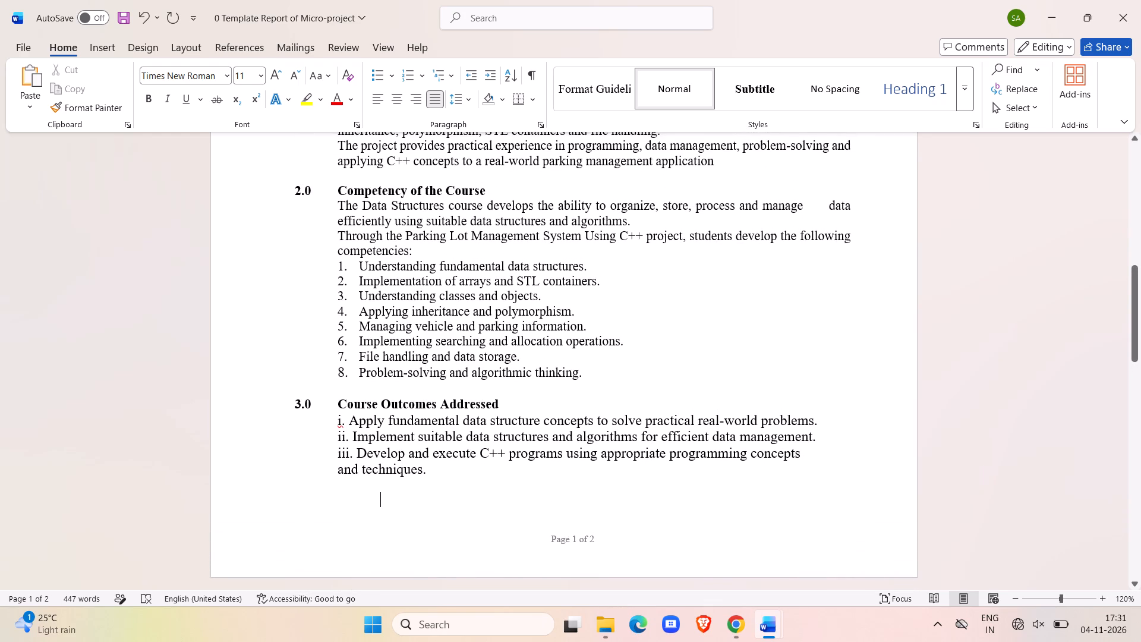
pyautogui.moveTo(335, 422); pyautogui.dragTo(437, 473)
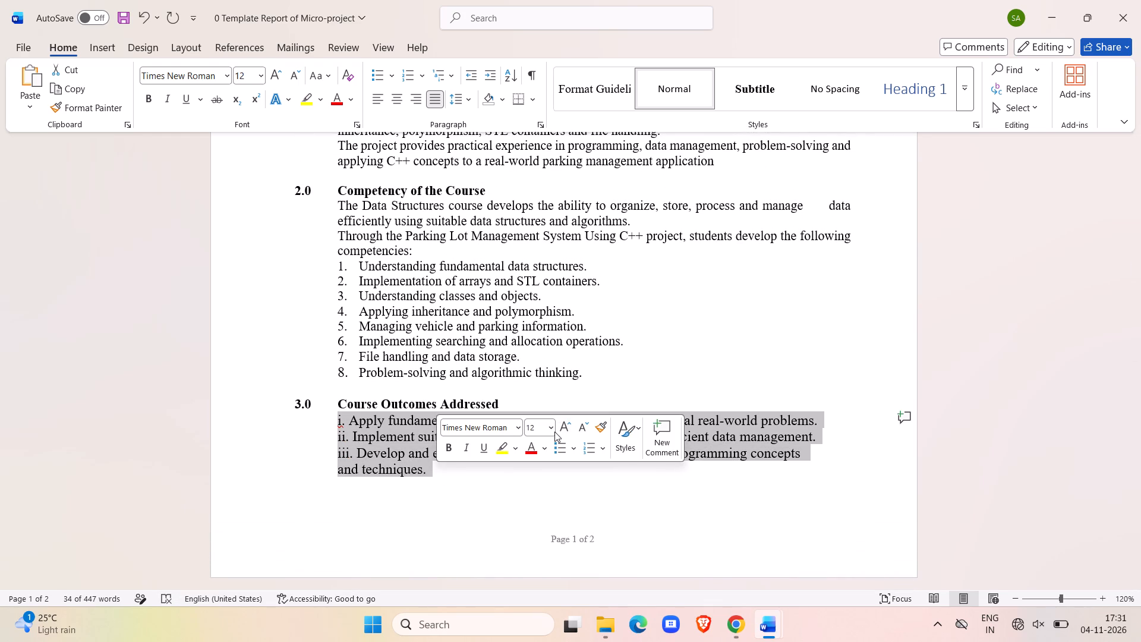
pyautogui.click(553, 432)
pyautogui.click(540, 197)
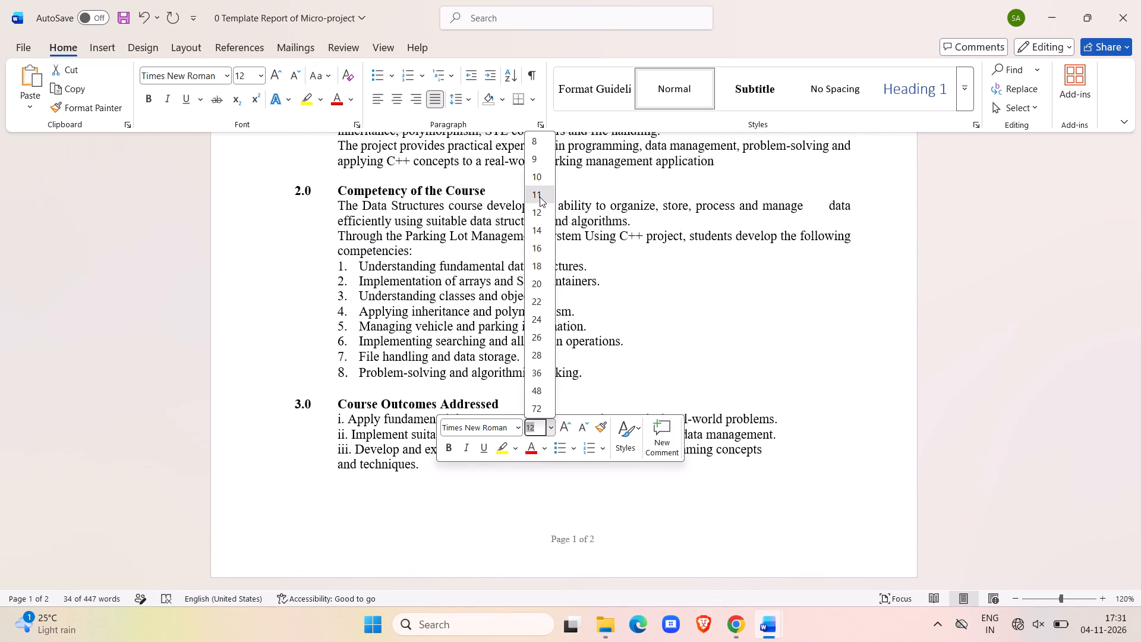
pyautogui.click(481, 506)
# Delete the placeholder "(Revise the earlier one in about 200 to 500 words)" under the 4.0 Information Collection heading.
pyautogui.scroll(-1, 481, 506)
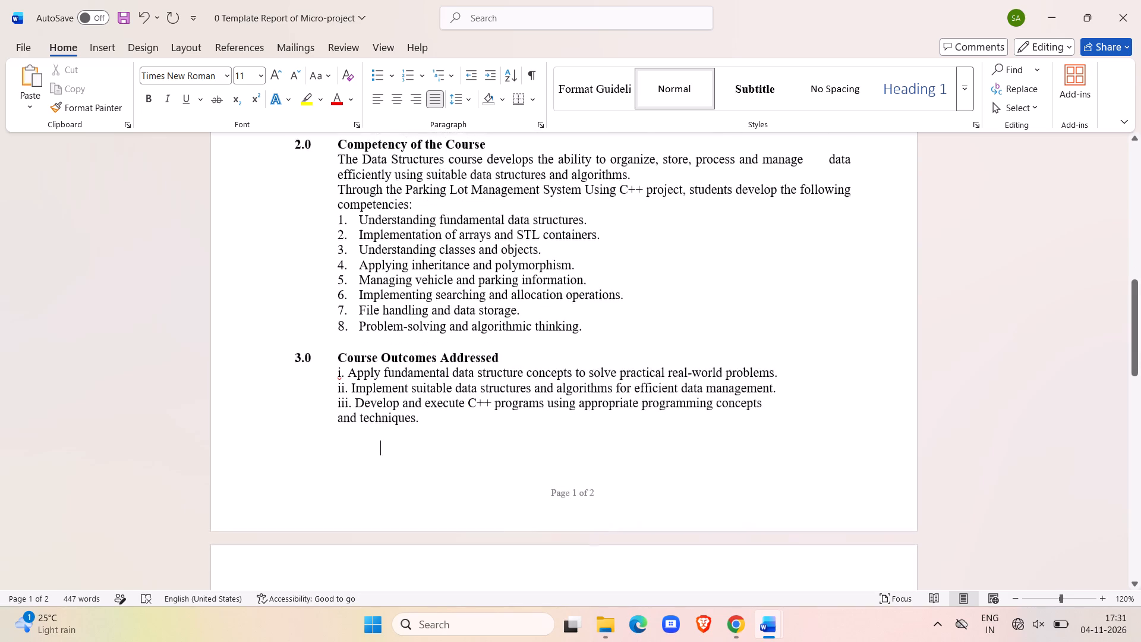
pyautogui.scroll(-2, 481, 506)
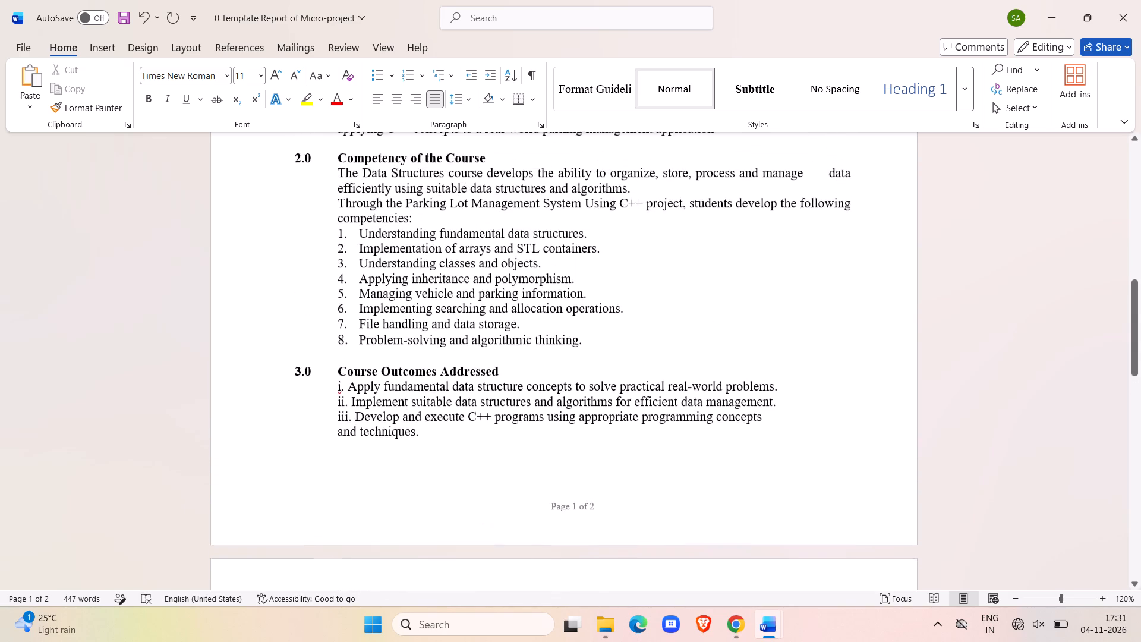
pyautogui.scroll(-1, 481, 506)
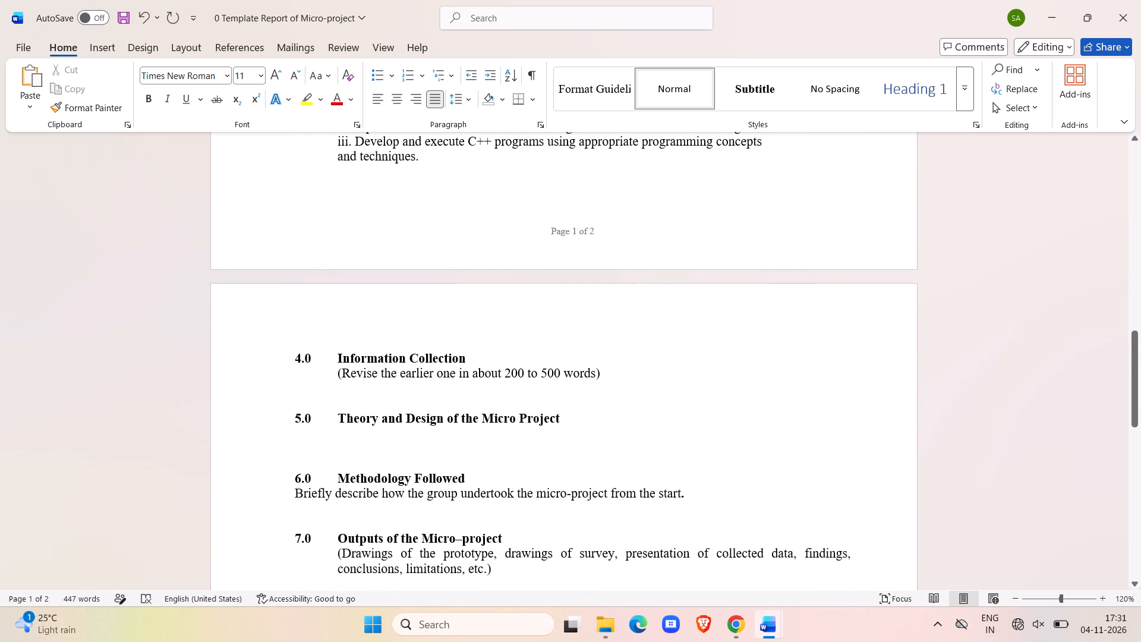
pyautogui.moveTo(337, 374); pyautogui.dragTo(494, 380)
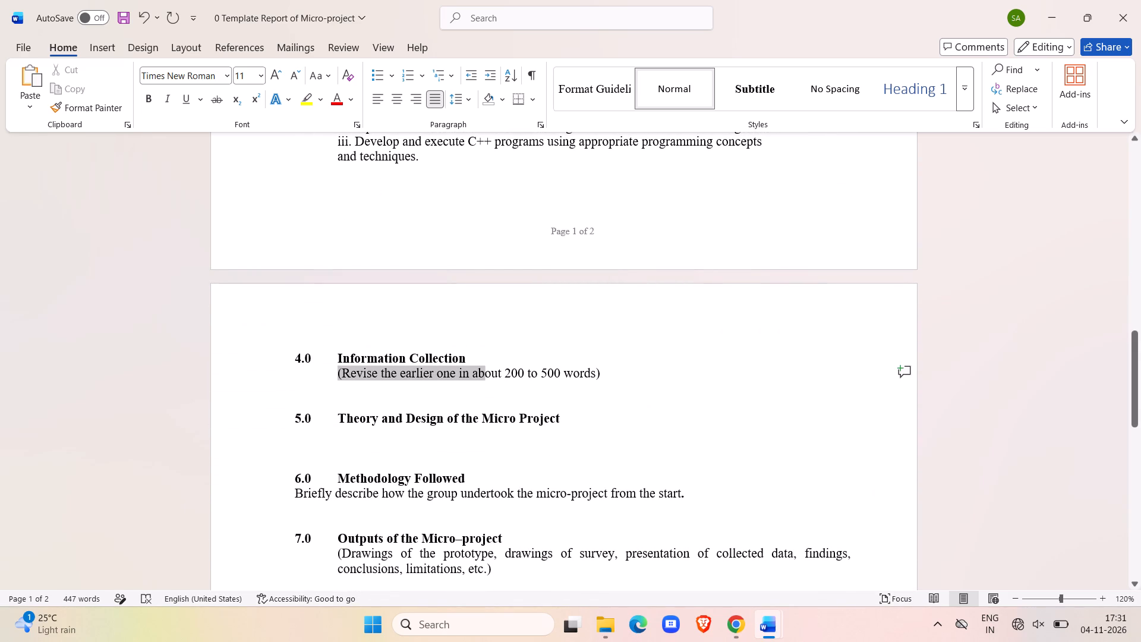
pyautogui.moveTo(494, 380); pyautogui.dragTo(602, 378)
pyautogui.press('BackSpace')
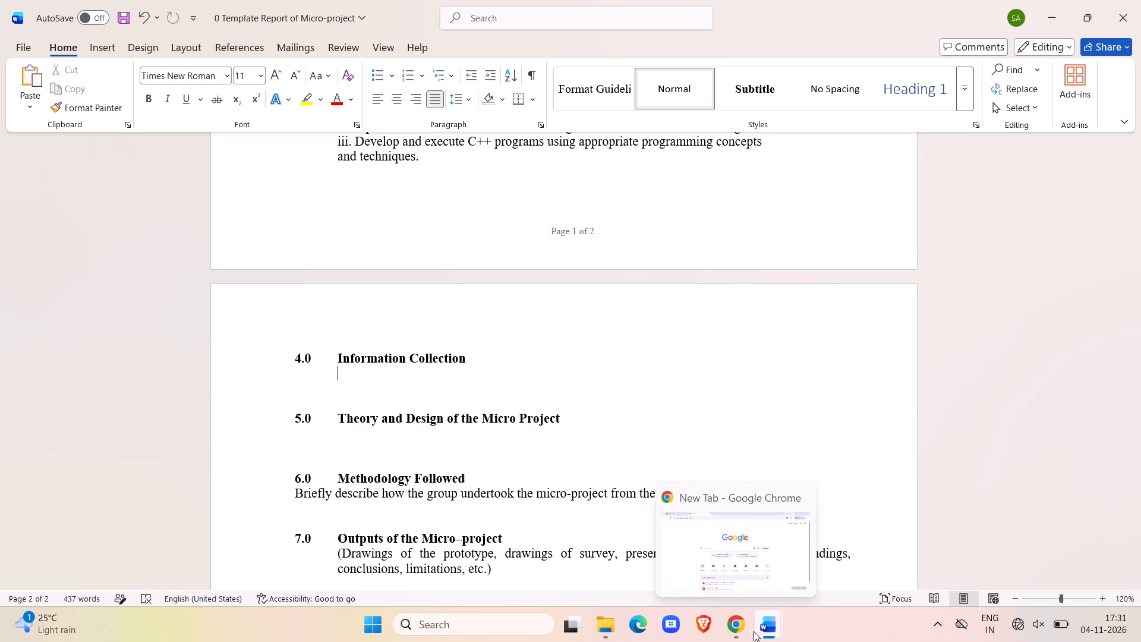
# Compare the parking lot report's Literature Review and Actual Methodology Followed sections with the template's headings from 4.0 onward.
pyautogui.click(819, 572)
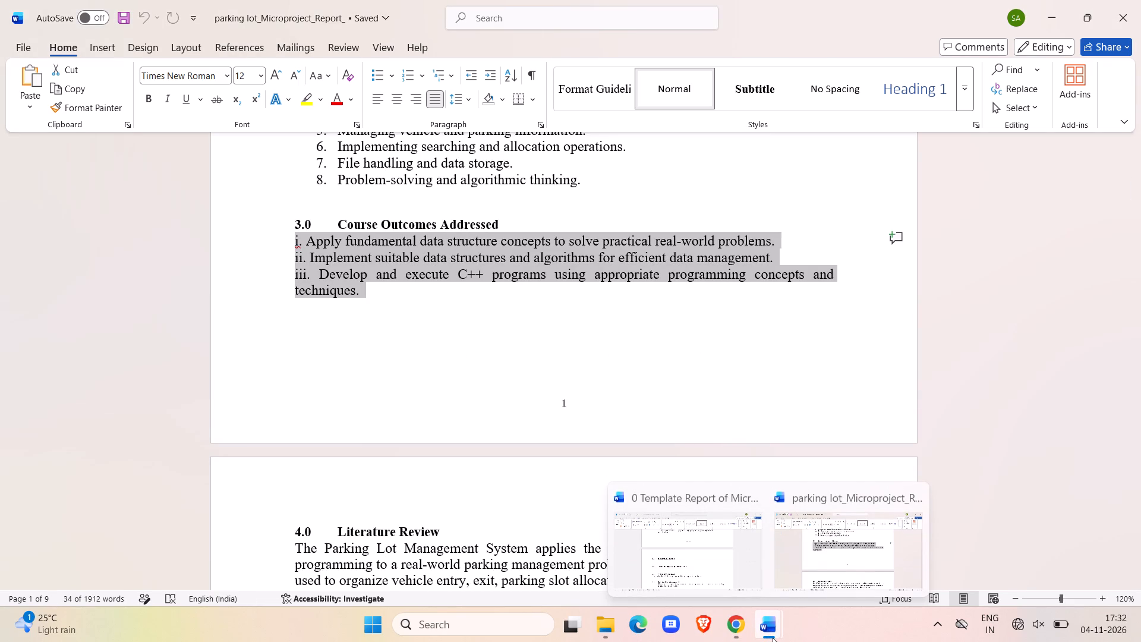
pyautogui.click(497, 485)
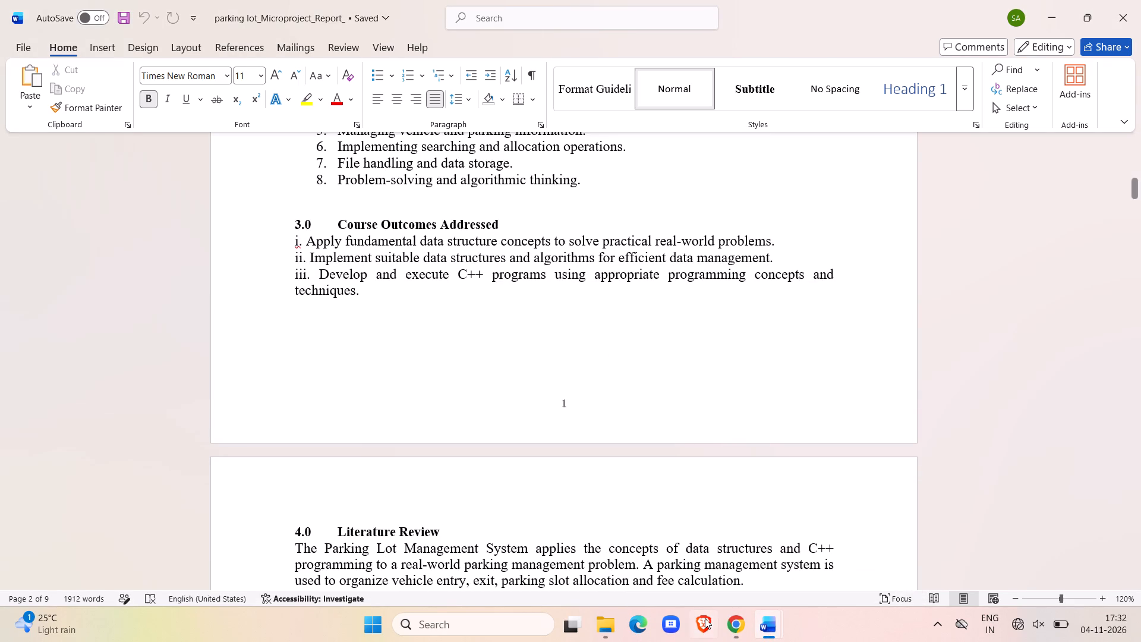
pyautogui.click(712, 550)
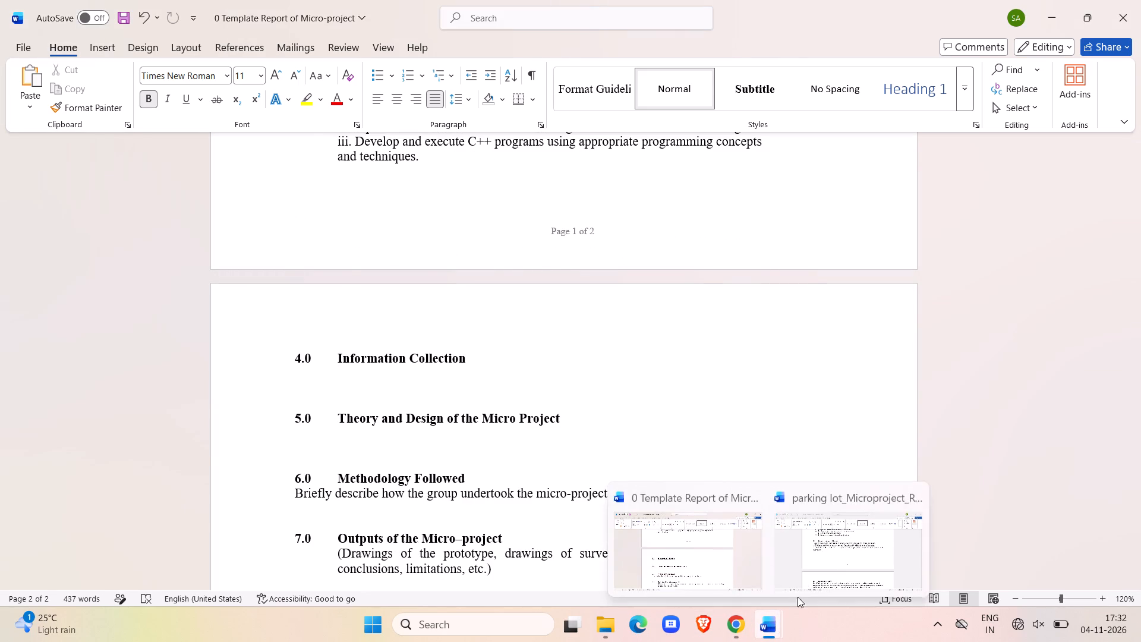
pyautogui.click(840, 545)
pyautogui.scroll(-3, 581, 505)
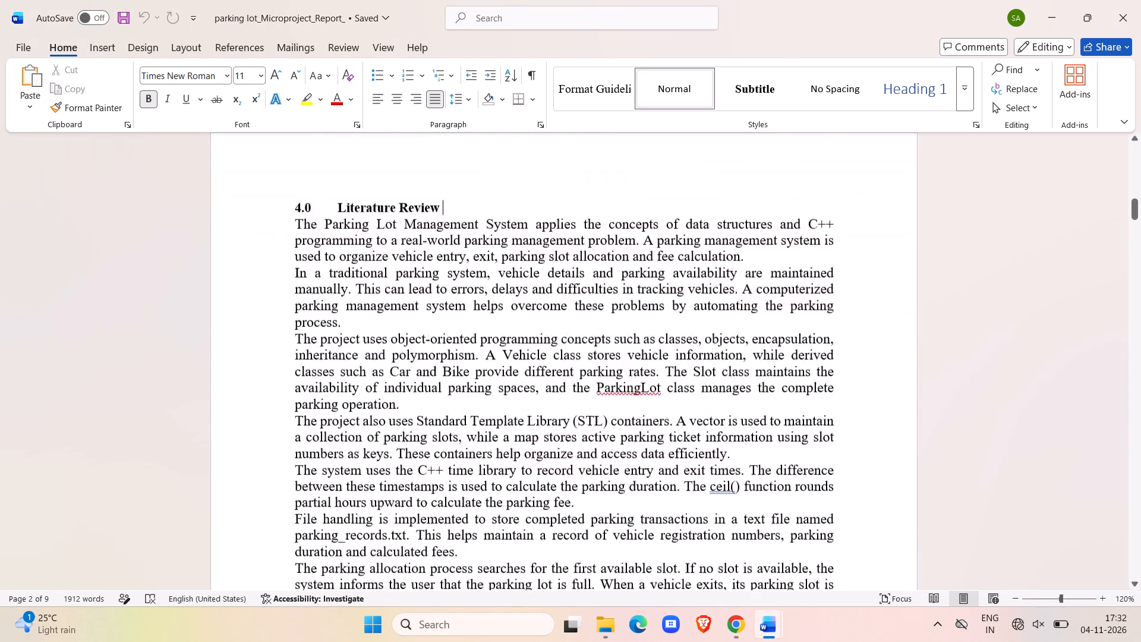
pyautogui.scroll(-2, 581, 505)
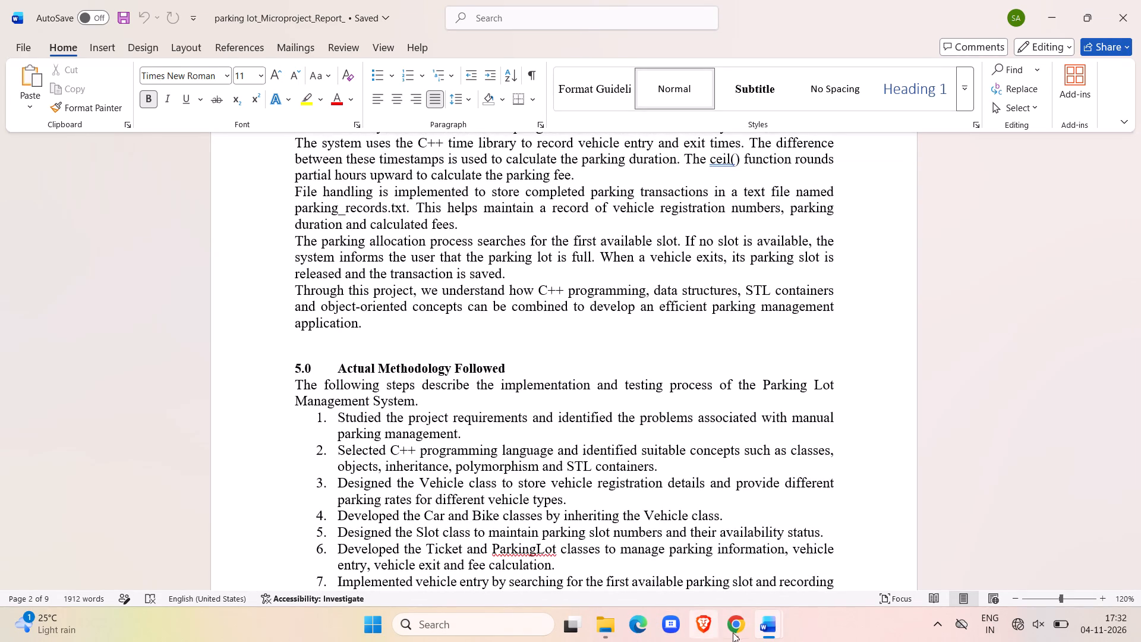
pyautogui.click(696, 564)
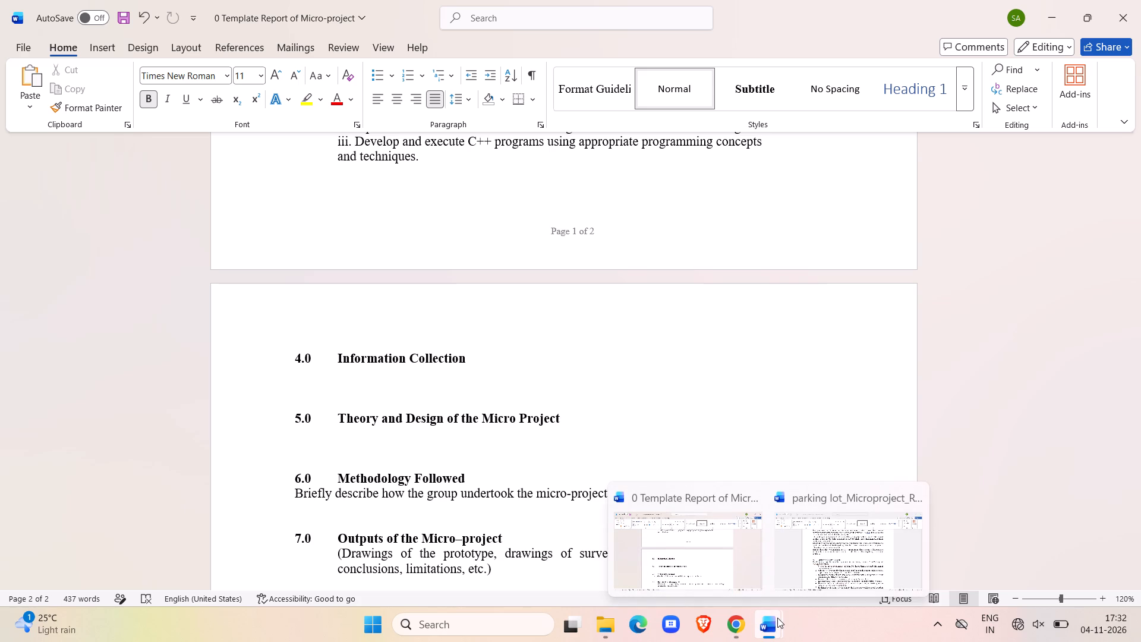
pyautogui.scroll(-2, 705, 378)
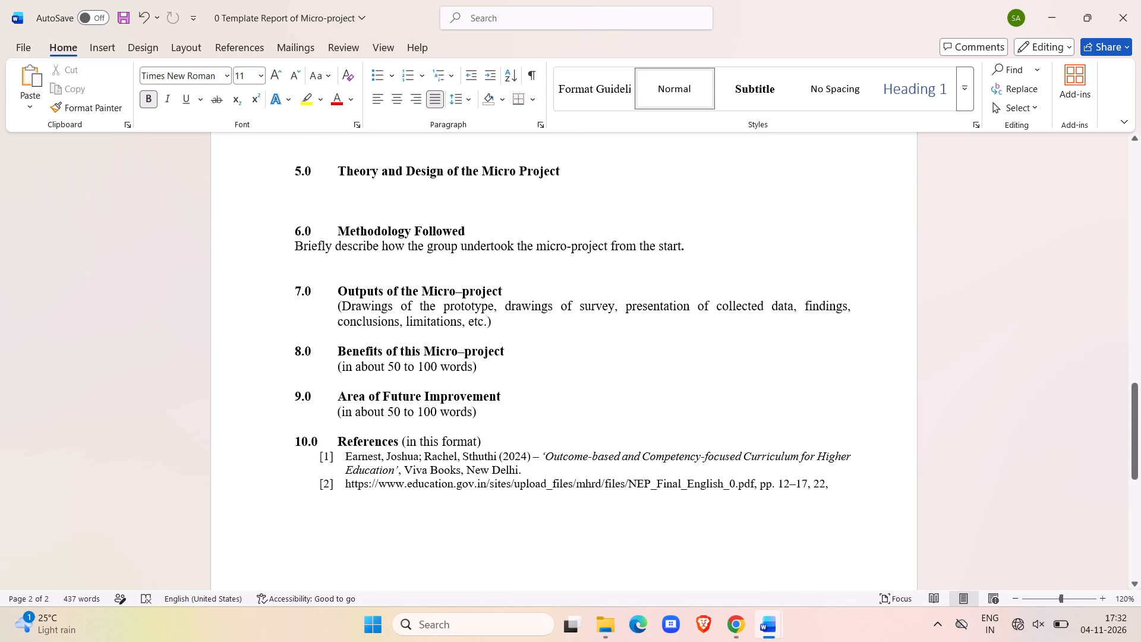
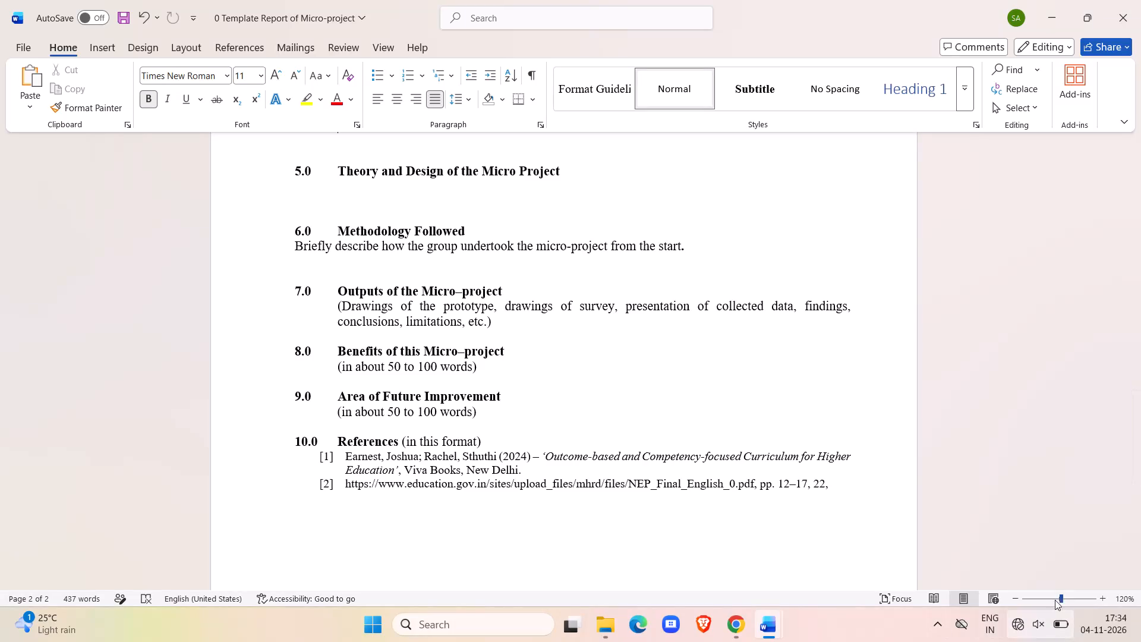
# Switch to the Windows network settings and rescan for available Wi-Fi networks.
pyautogui.click(1026, 617)
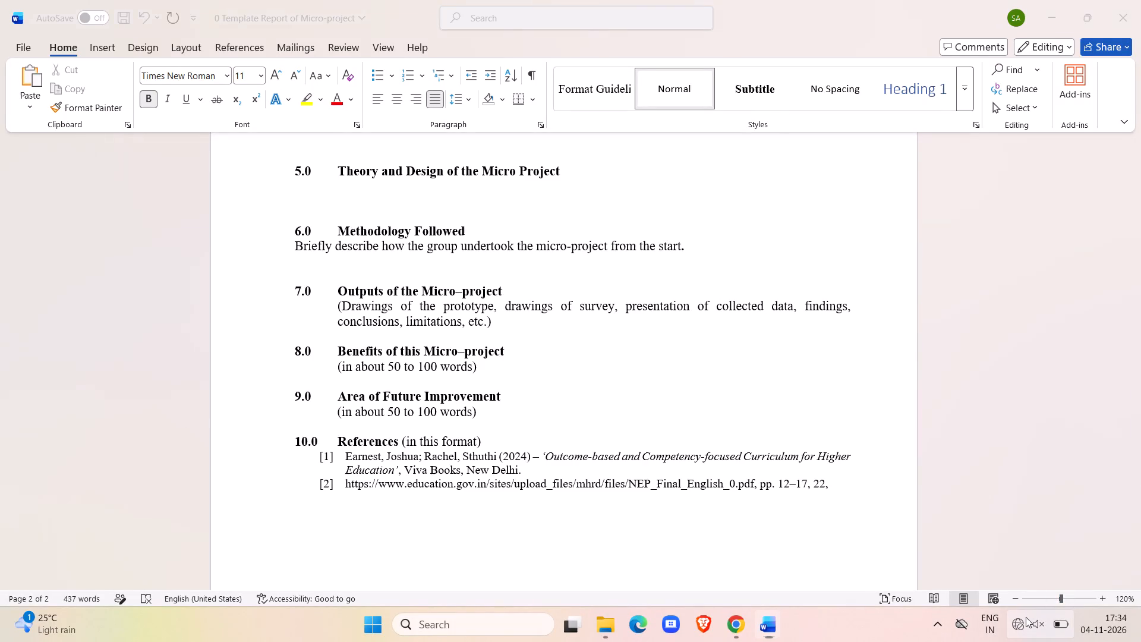
pyautogui.click(934, 345)
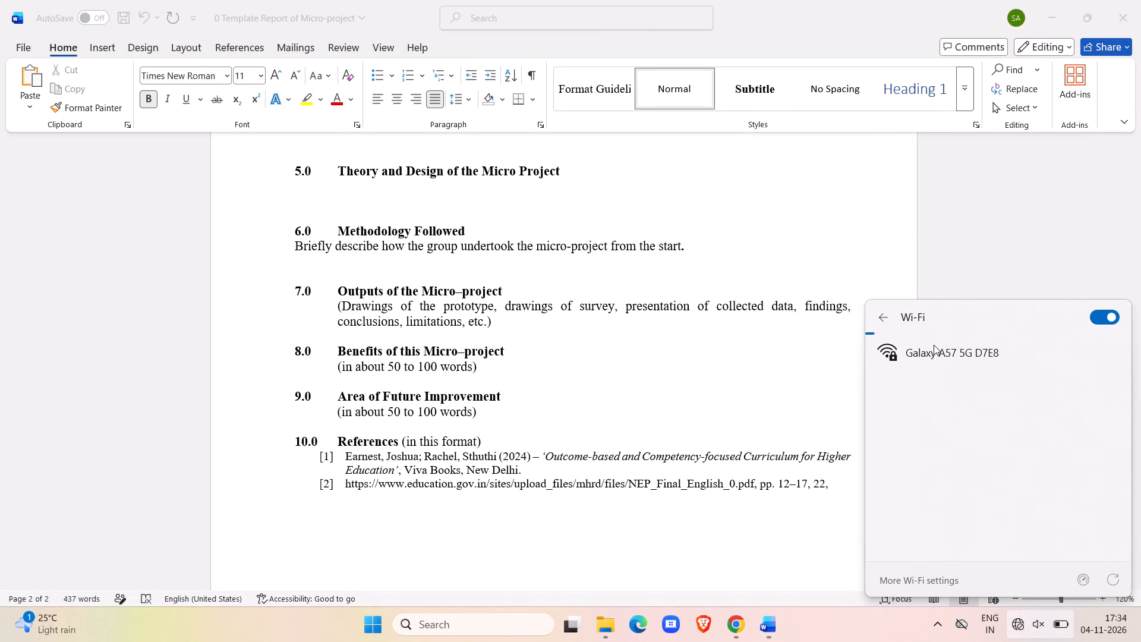
pyautogui.click(1114, 580)
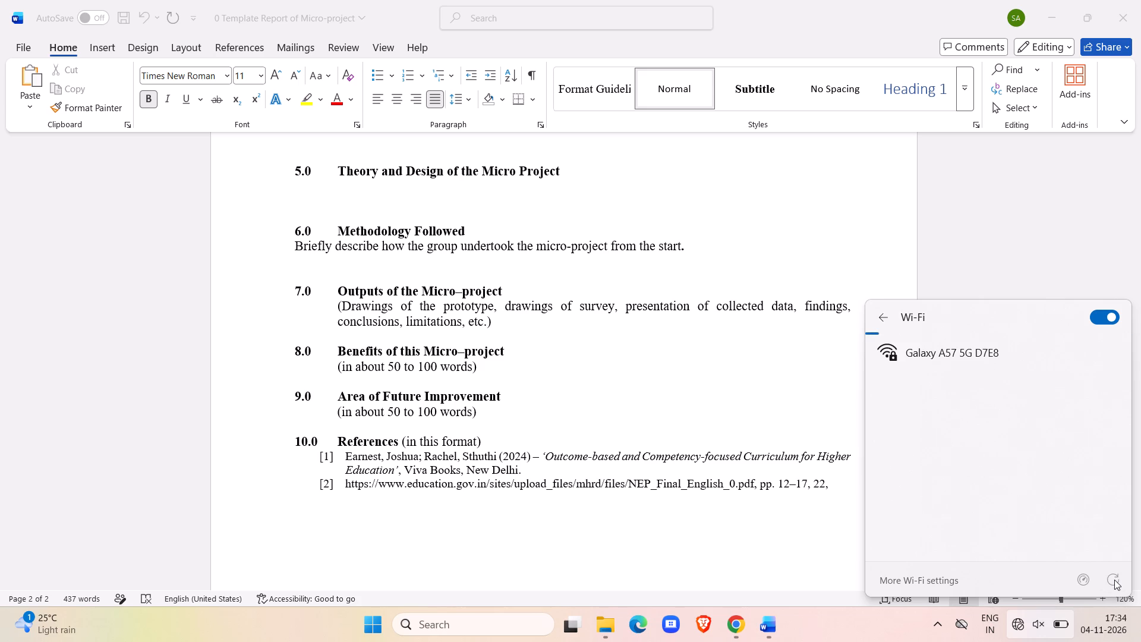